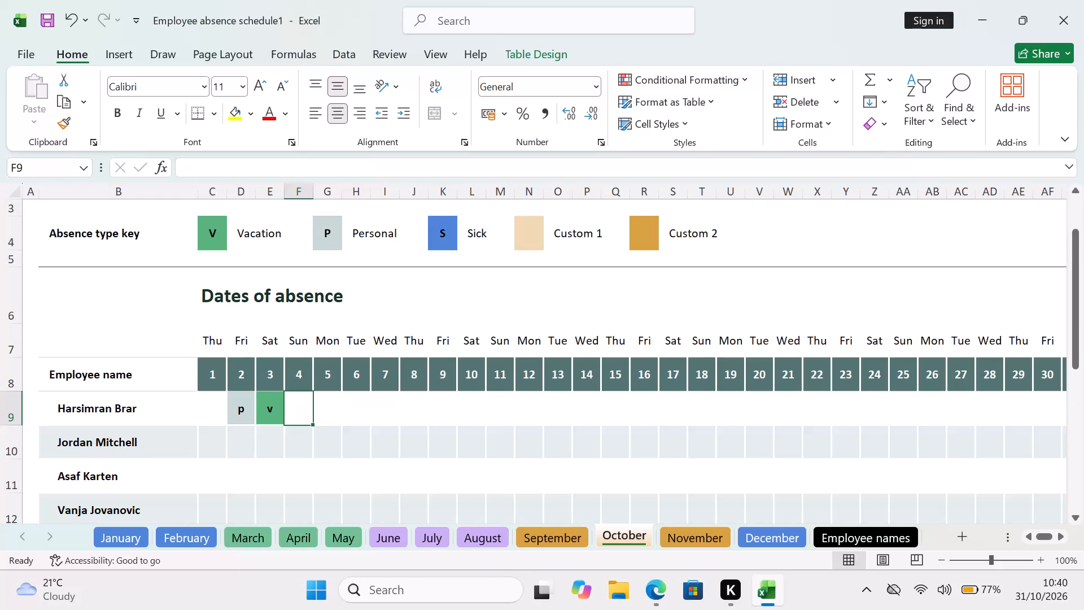
In row 9 of the October schedule, enter v on day 4, s on day 7, and v on days 10 and 11.
key(v)
key(Right)
key(Right)
key(Right)
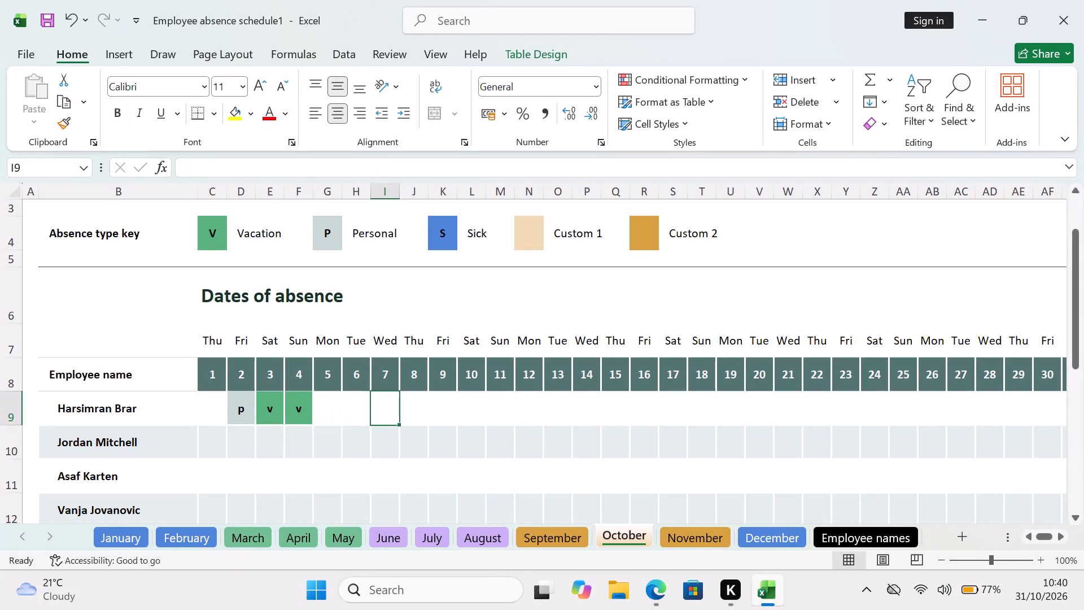
key(s)
key(Right)
key(Right)
key(Right)
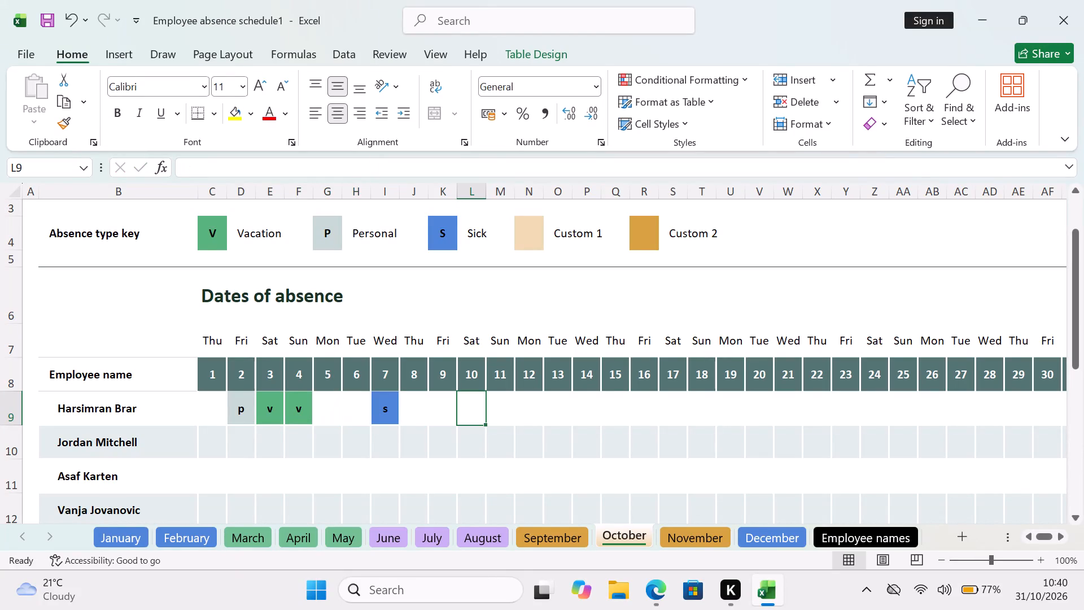
key(v)
key(Right)
key(v)
Continue row 9 with personal days (p) on October 14 and 15 and vacation days (v) on October 17 and 18.
key(Right)
key(Right)
key(Right)
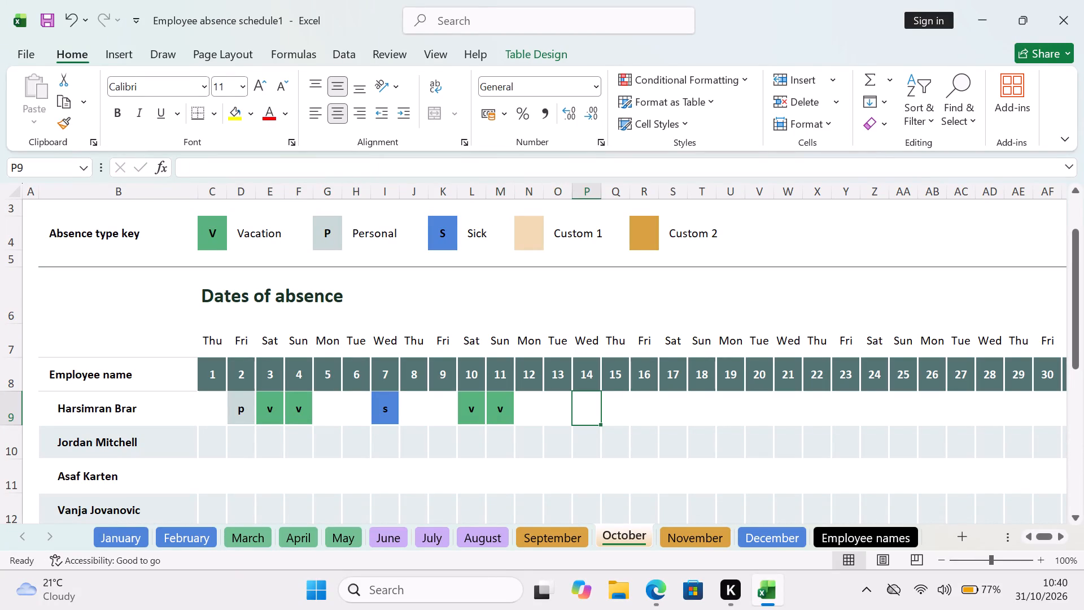
key(p)
key(Right)
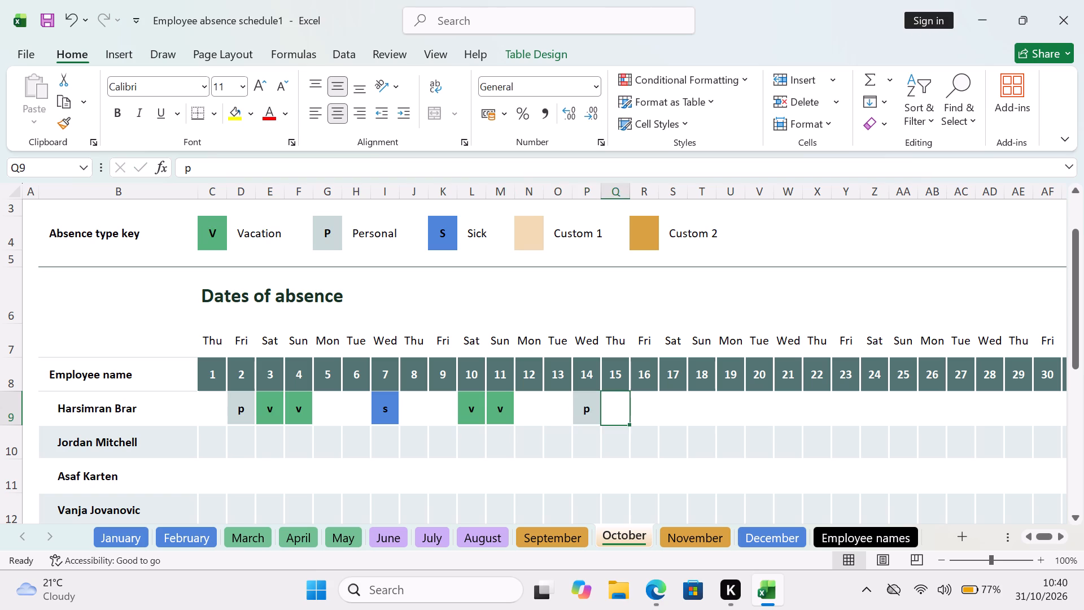
key(p)
key(Right)
key(Right)
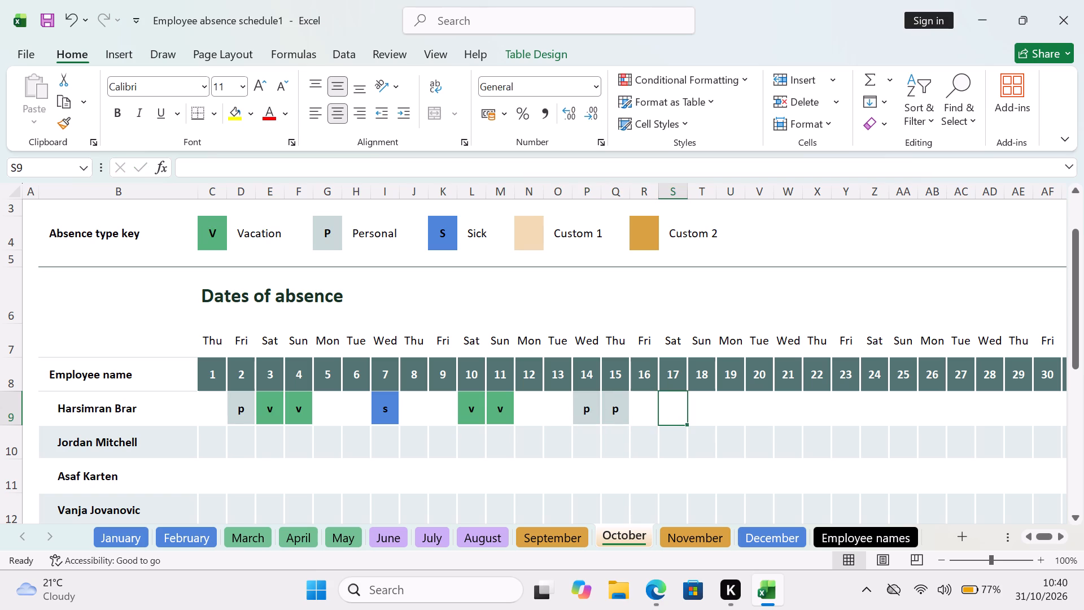
key(v)
key(Right)
key(v)
In row 9, enter s on October 21, v on October 24 and 25, and p on October 28.
key(Right)
key(Right)
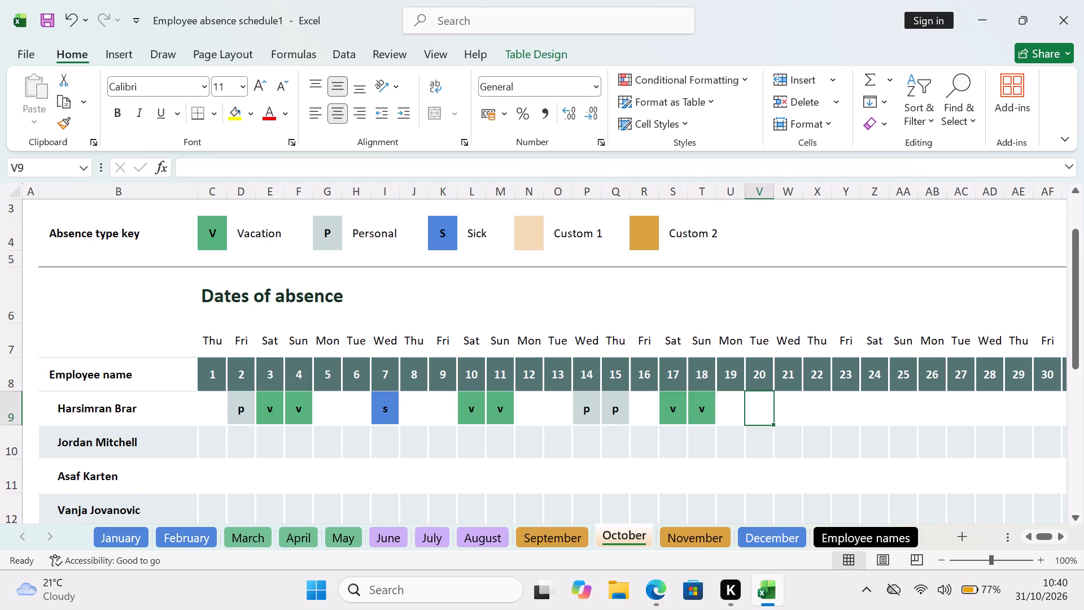
key(Right)
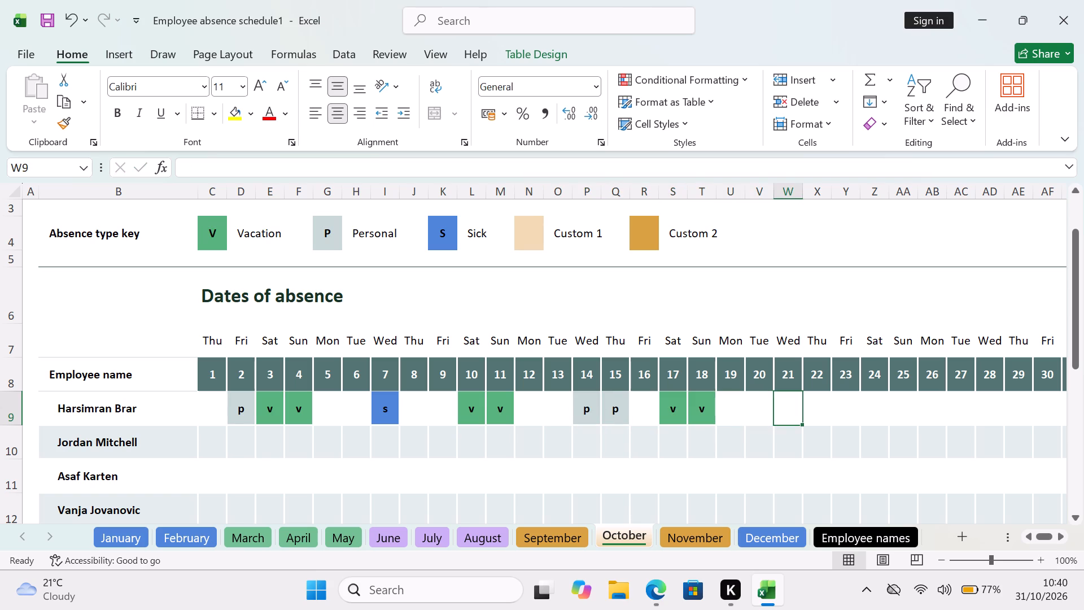
key(s)
key(Right)
key(Right)
key(Right)
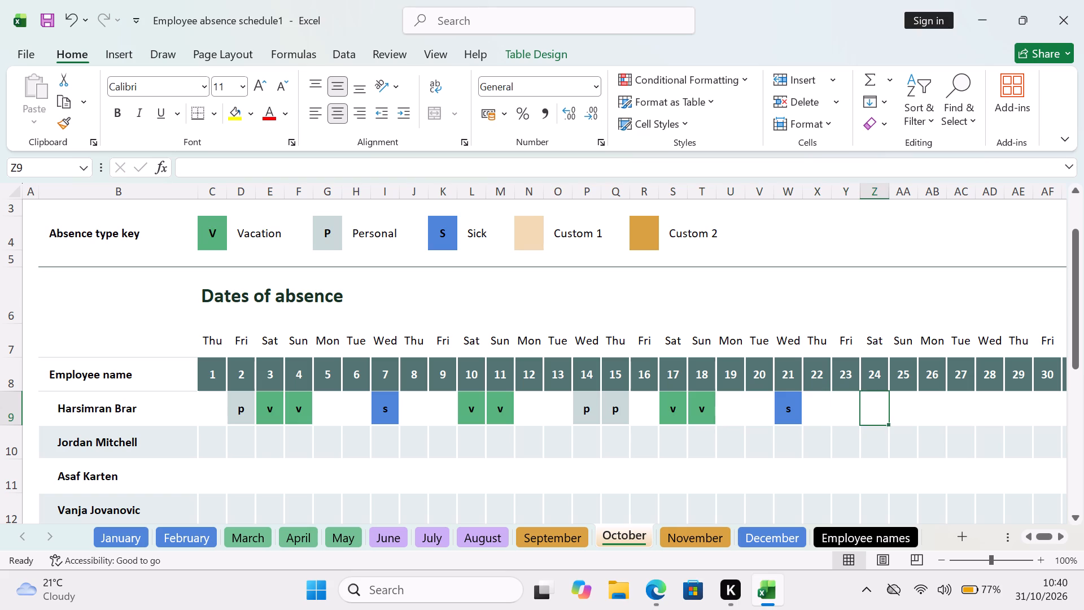
key(v)
key(Right)
key(v)
key(Right)
key(Right)
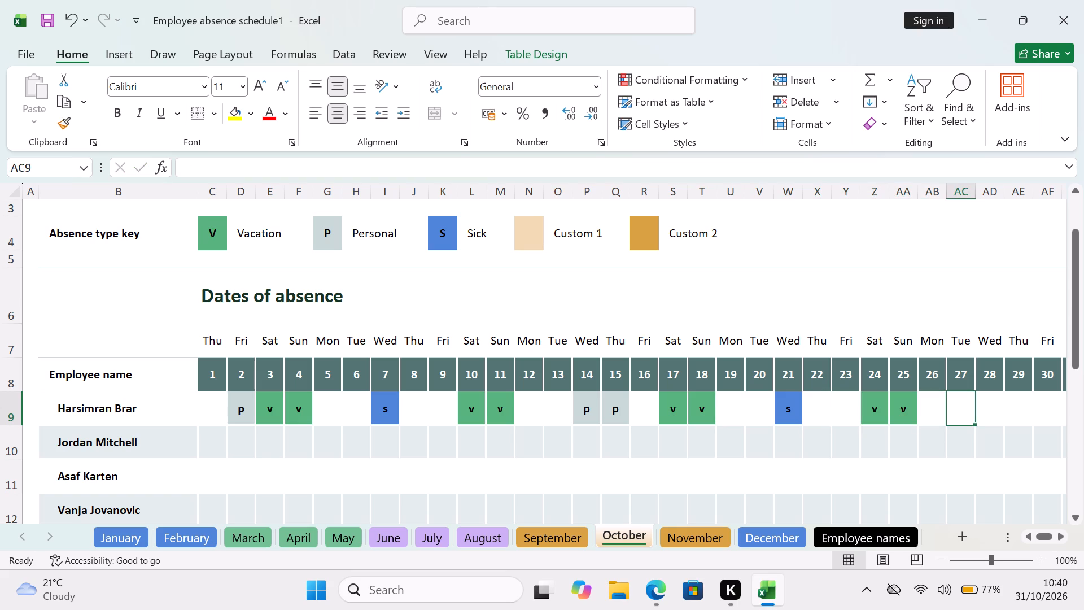
key(Right)
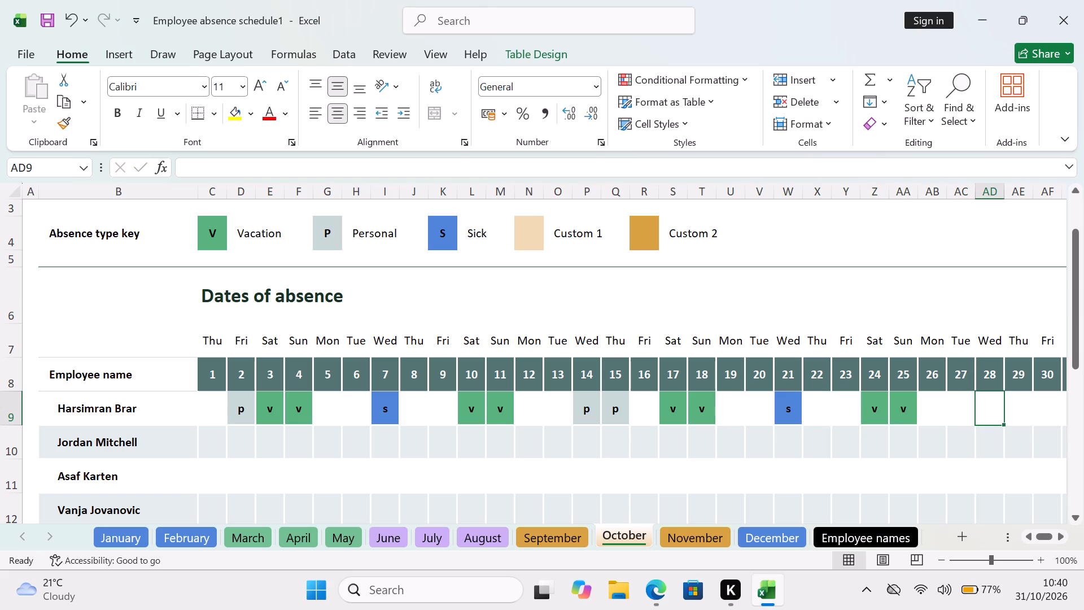
key(p)
key(Right)
key(Right)
key(Right)
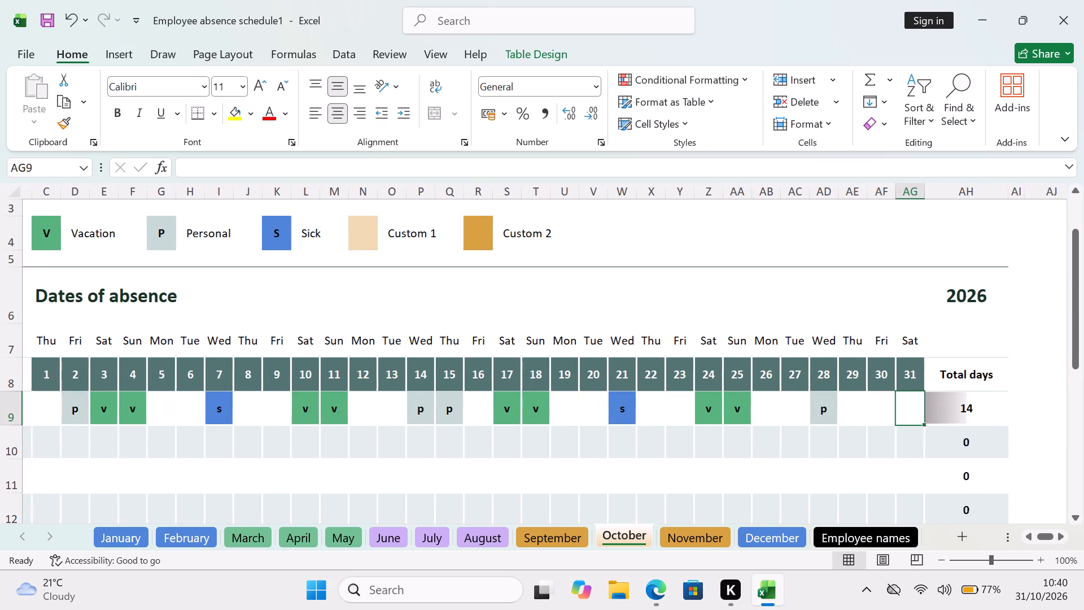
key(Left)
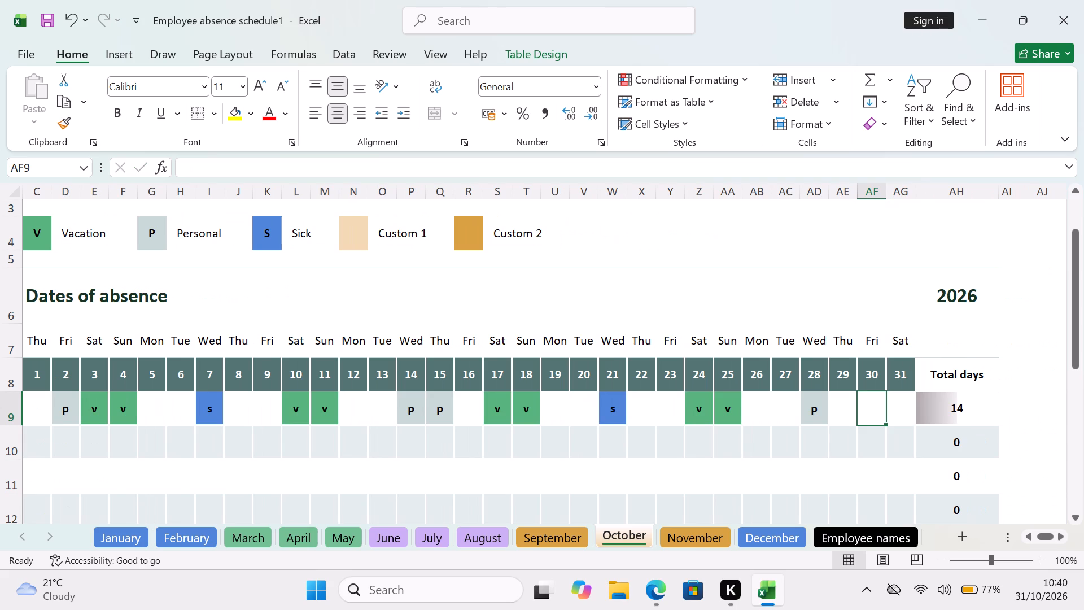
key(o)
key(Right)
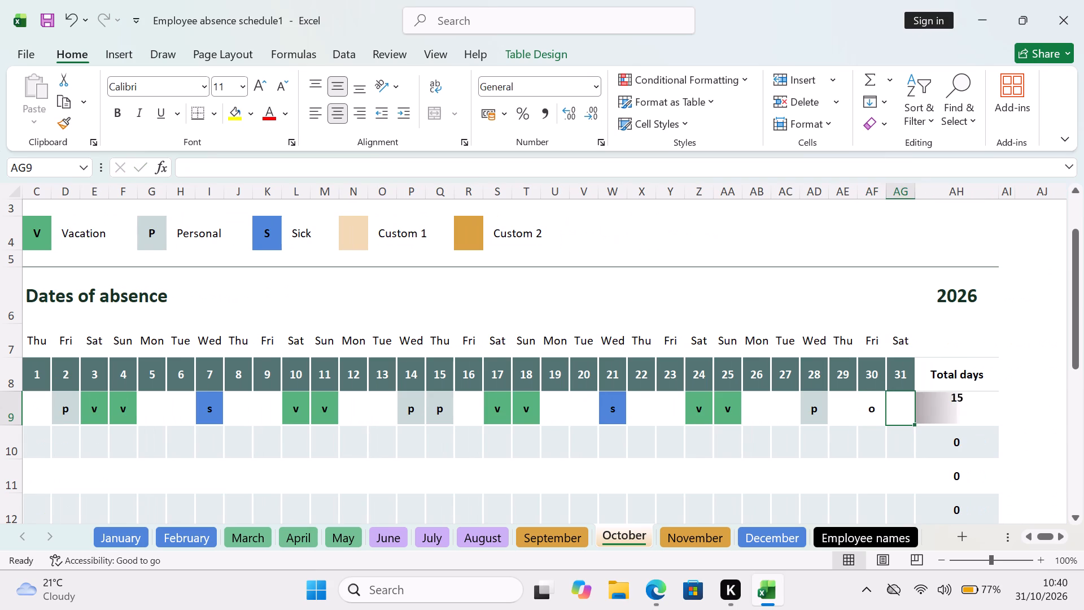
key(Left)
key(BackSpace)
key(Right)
Mark October 31 as vacation (v) for the employee in row 9.
key(v)
For the employee in row 10, enter v on October 4, s on October 8, and v on October 10.
key(Down)
key(Left)
key(Left)
key(Left)
key(Left)
key(Left)
key(Left)
key(Left)
key(Left)
key(Left)
key(Left)
key(Left)
key(Left)
key(Left)
key(Left)
key(Left)
key(Left)
key(Left)
key(Left)
key(Left)
key(Left)
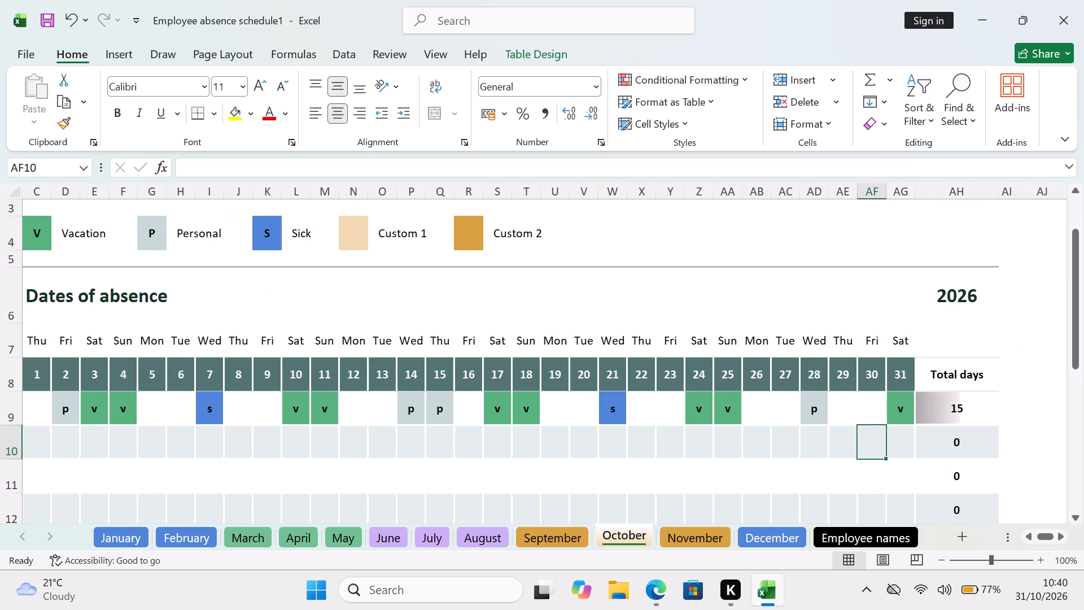
key(Right)
key(Right)
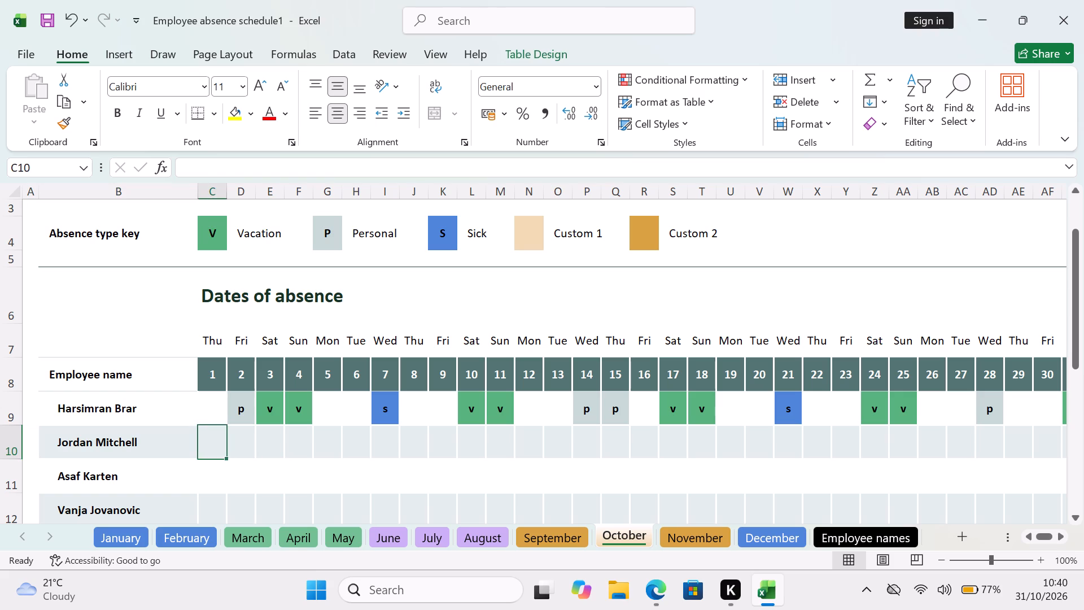
key(Right)
key(Right)
key(Right)
key(v)
key(Right)
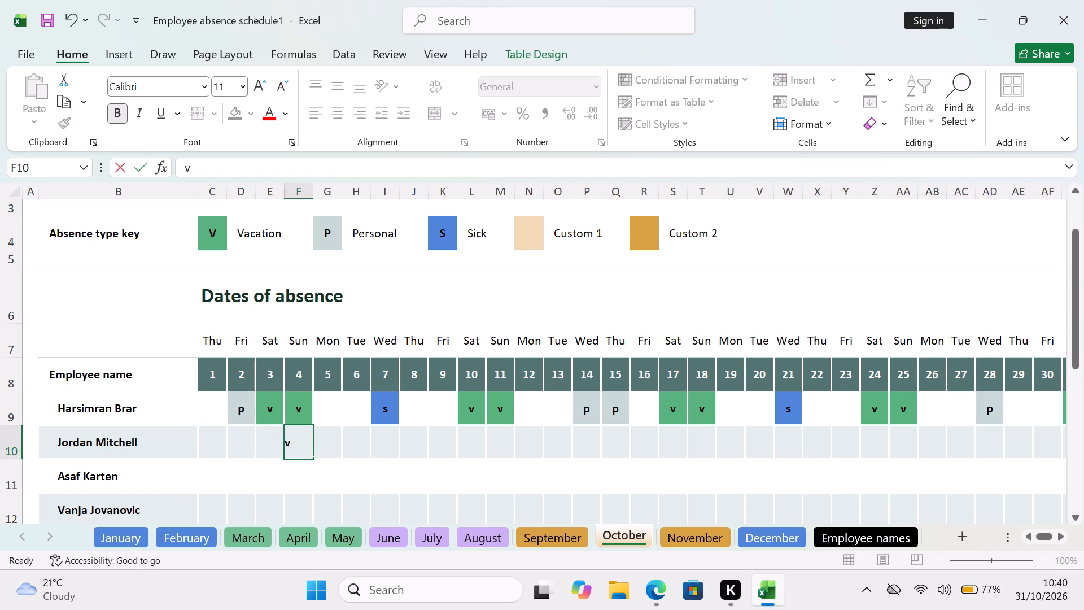
key(Right)
key(Right)
key(Right)
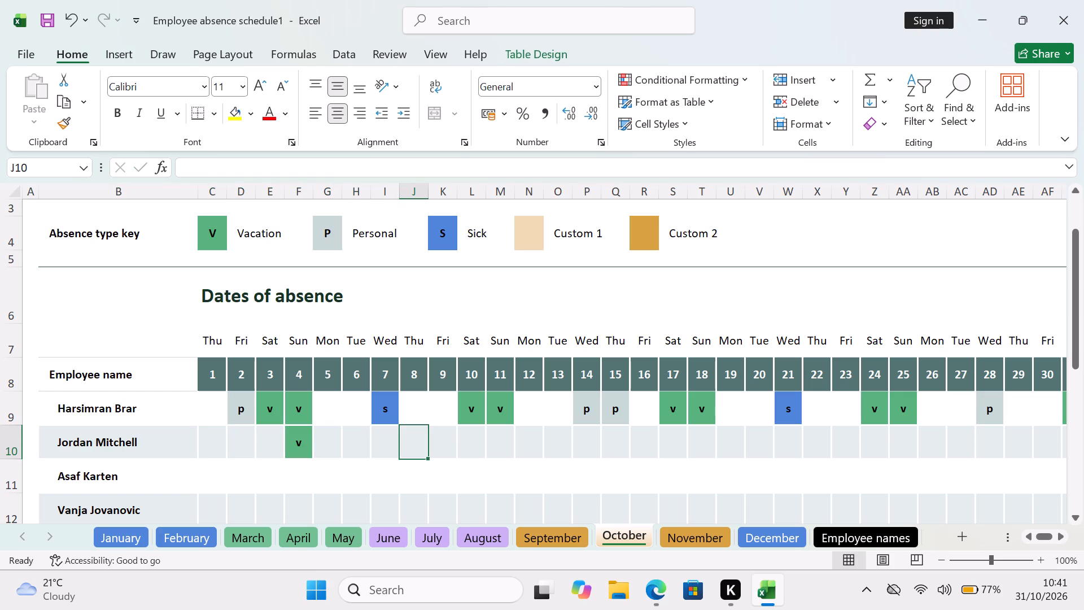
key(s)
key(Right)
key(Right)
key(v)
In row 10, enter p on October 15, v on October 18, and s on October 22.
key(Right)
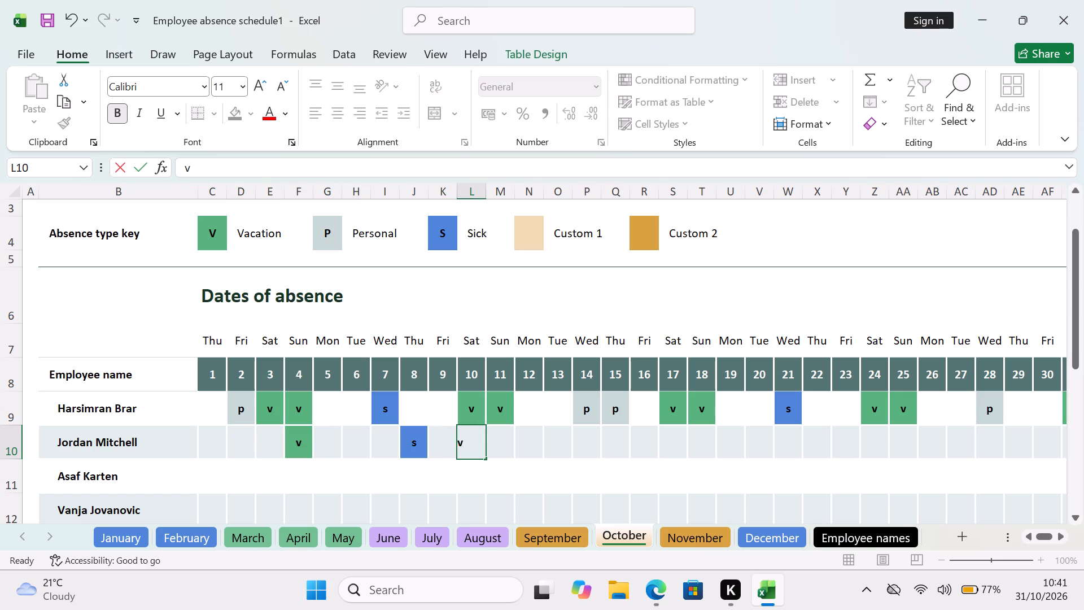
key(Right)
key(Right)
key(Right)
key(Right)
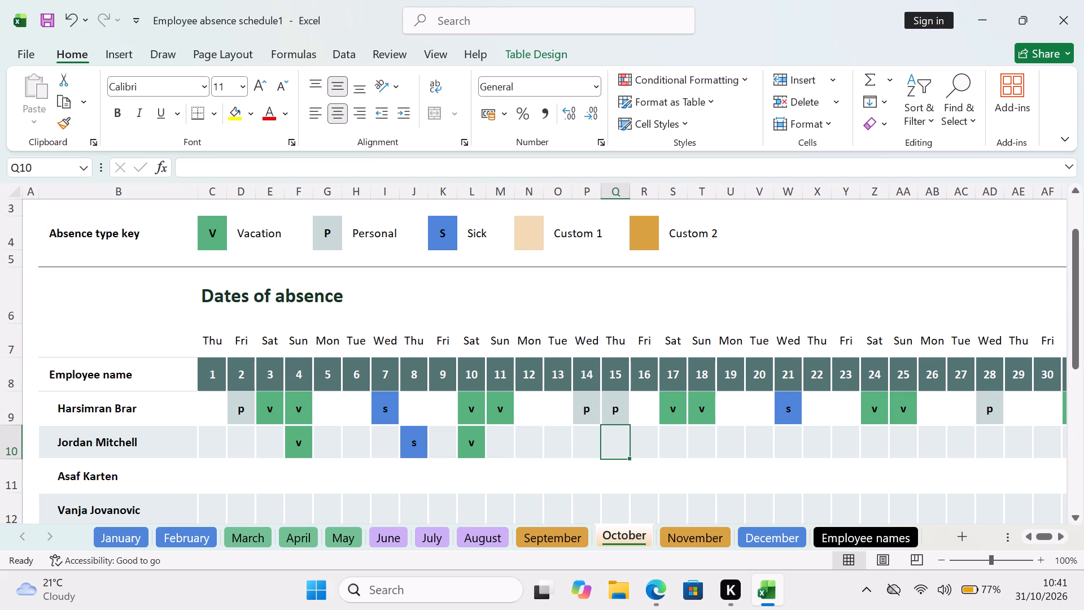
key(p)
key(Right)
key(Right)
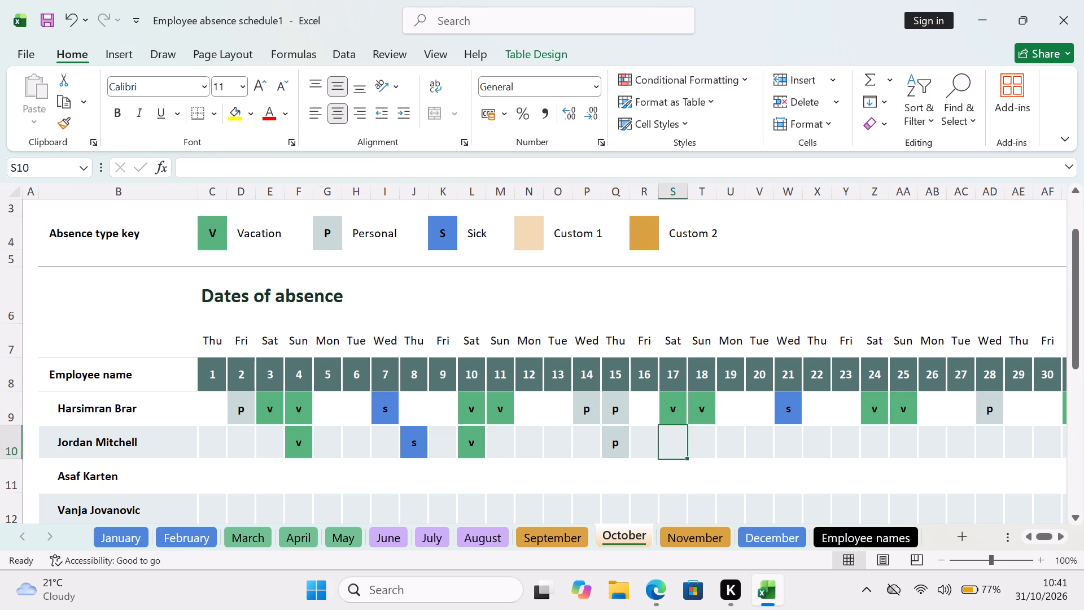
key(Right)
key(v)
key(Right)
key(Right)
key(Right)
key(Right)
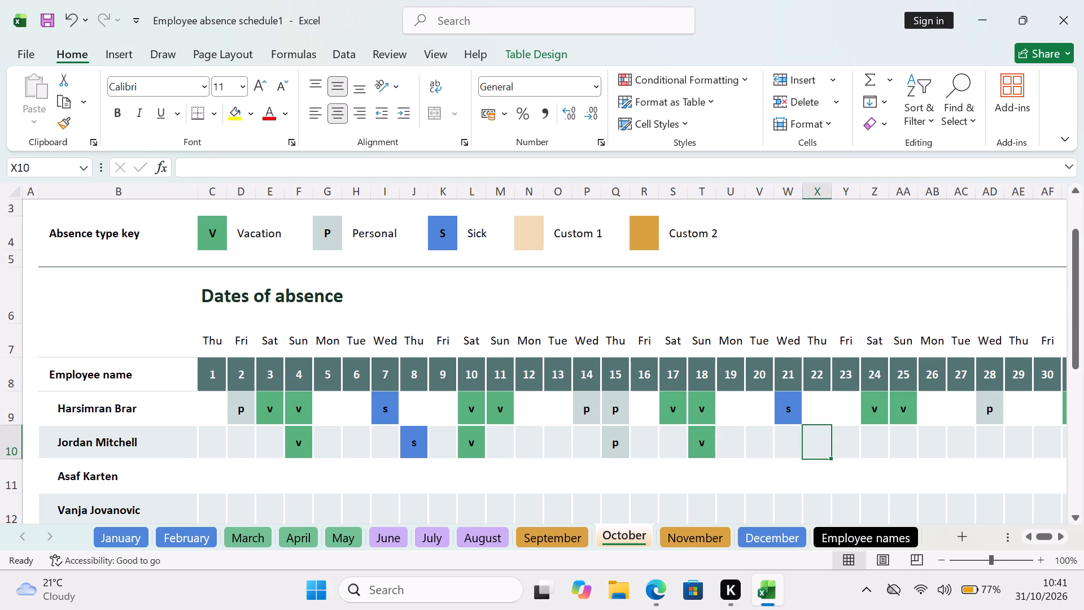
key(s)
Complete row 10 with v on October 25, p on October 29, and v on October 31.
key(Right)
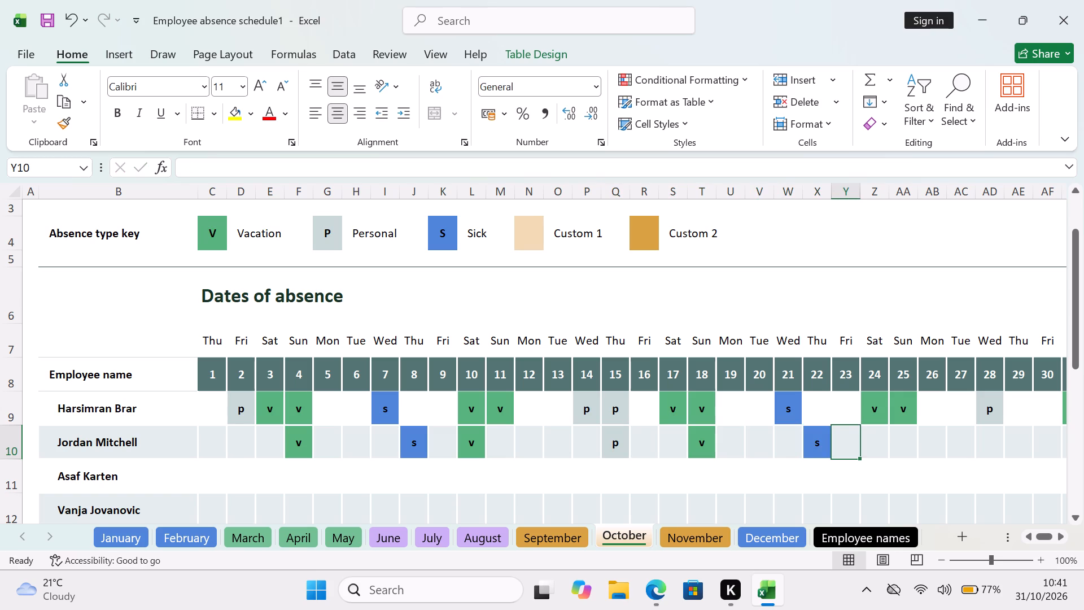
key(Right)
key(Right)
key(v)
key(Right)
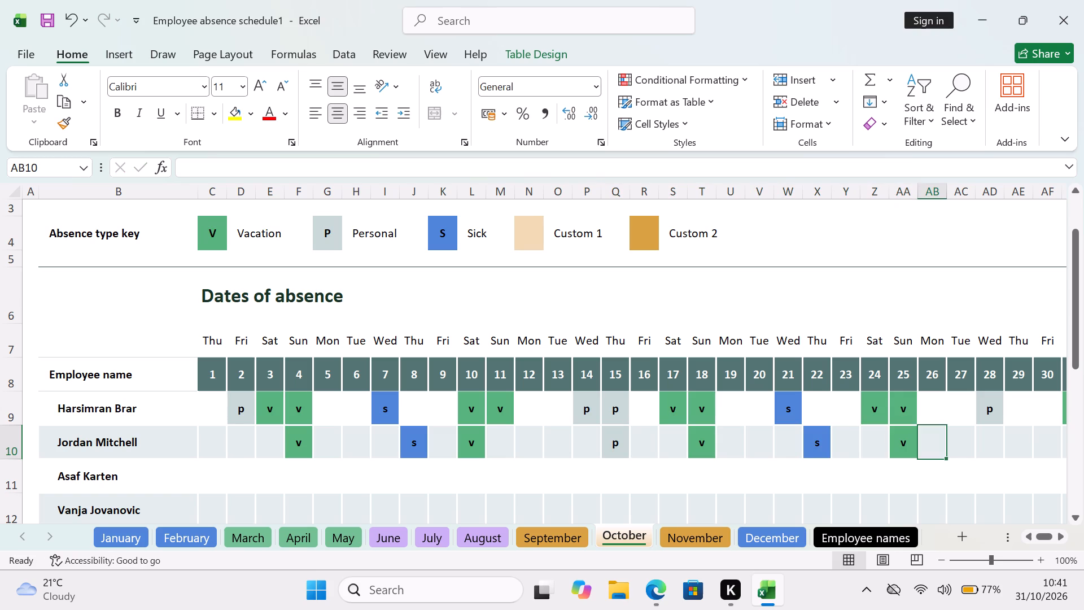
key(Right)
key(Right)
key(Right)
key(p)
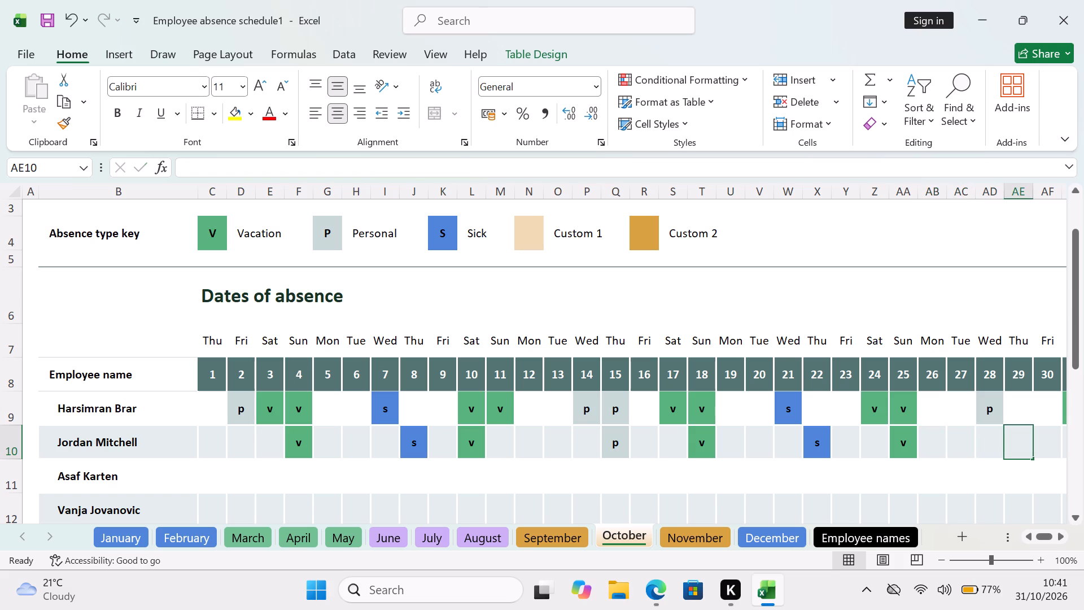
key(Right)
key(Right)
key(v)
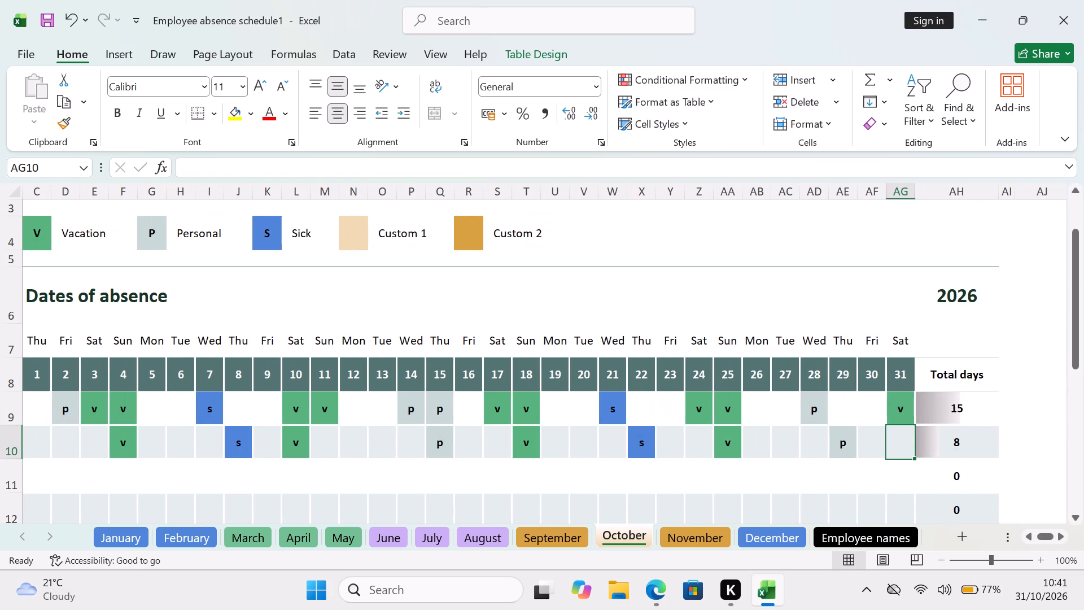
Mark October 3 and 4 as vacation (v) for the employee in row 11.
key(Down)
key(Left)
key(Left)
key(Left)
key(Left)
key(Left)
key(Left)
key(Left)
key(Left)
key(Left)
key(Left)
key(Left)
key(Left)
key(Left)
key(Left)
key(Left)
key(Left)
key(Left)
key(Left)
key(Left)
key(Left)
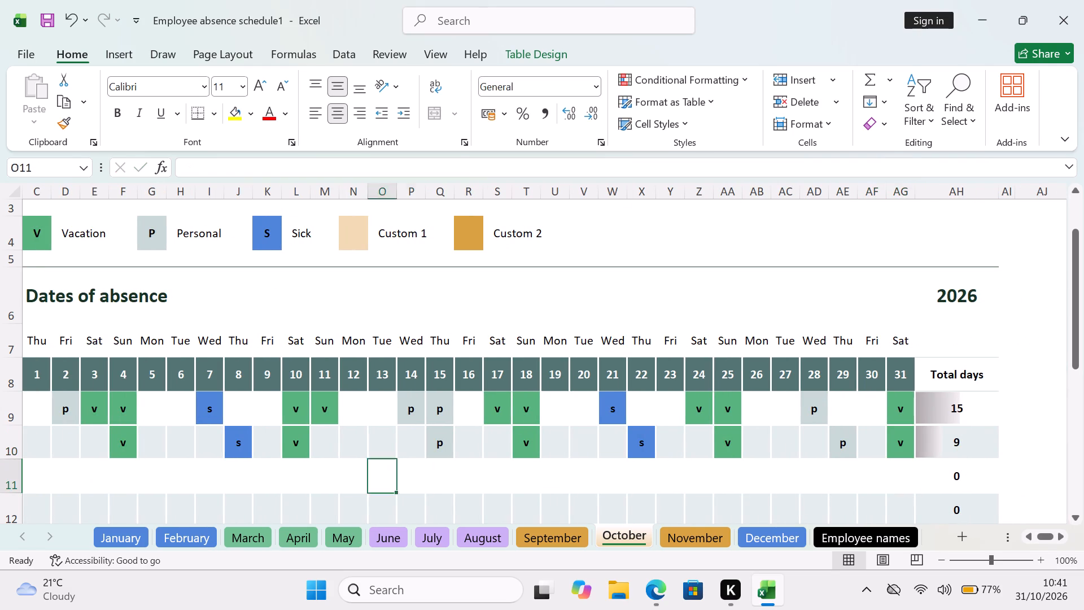
key(Right)
key(Right)
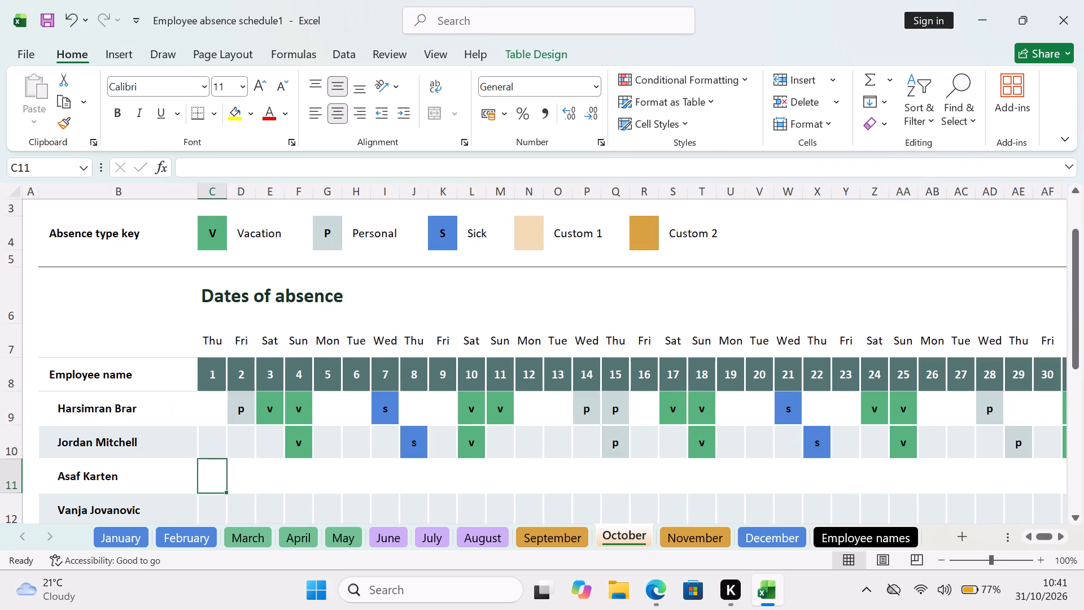
key(Right)
key(Right)
key(v)
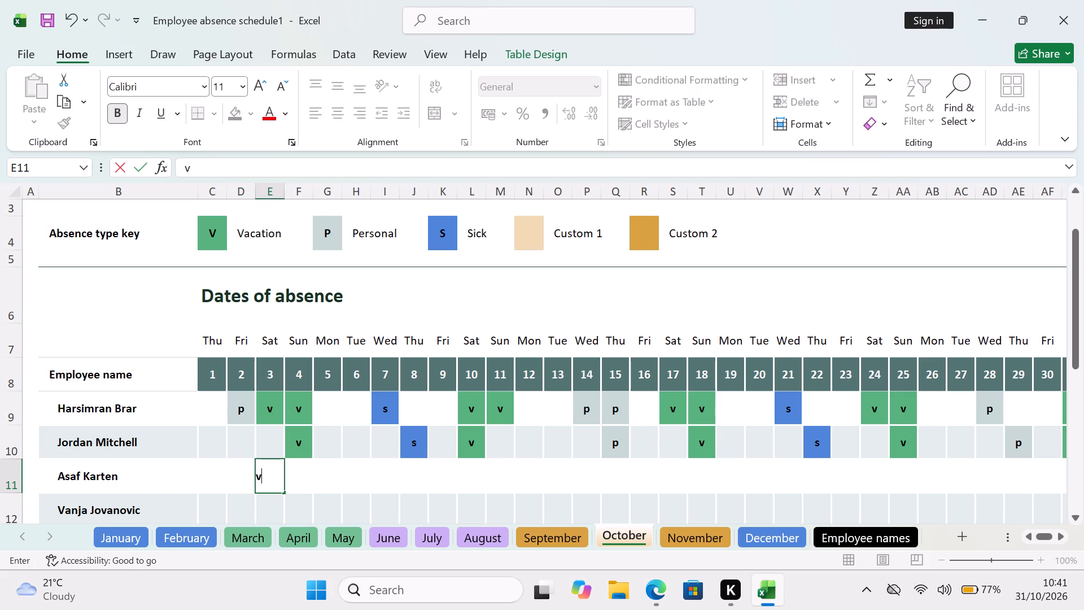
key(Right)
key(v)
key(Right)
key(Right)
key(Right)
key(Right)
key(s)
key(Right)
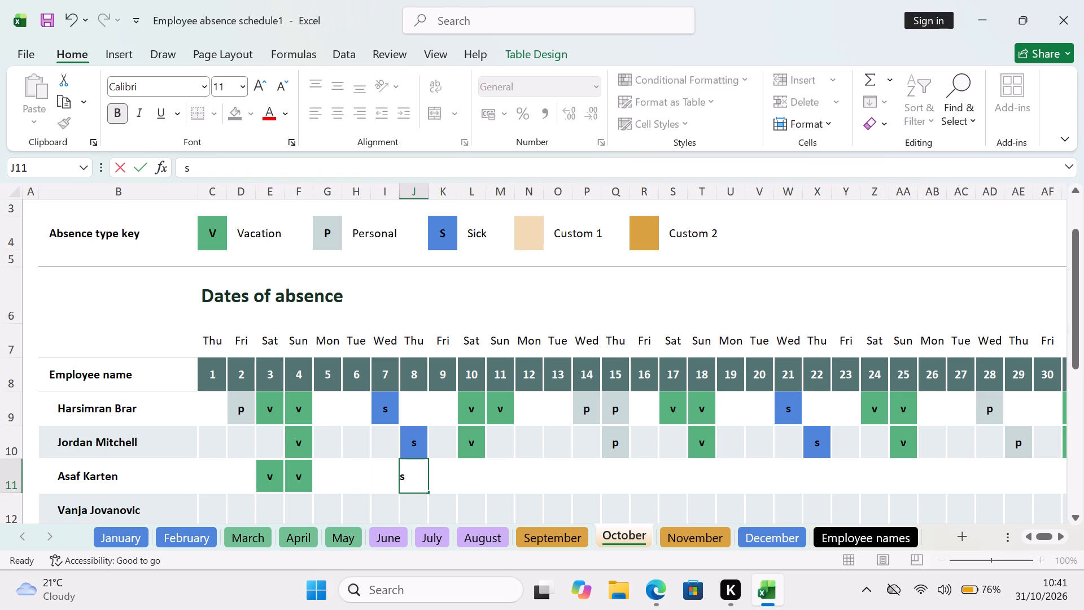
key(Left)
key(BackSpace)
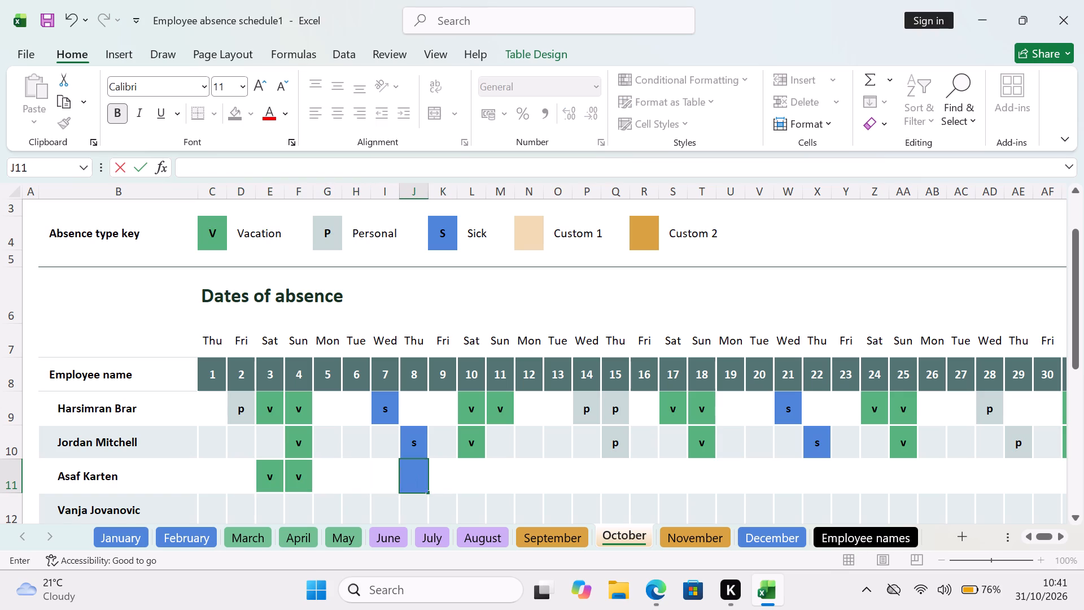
In row 11, enter the personal code p on October 6 and October 8.
key(Left)
key(Left)
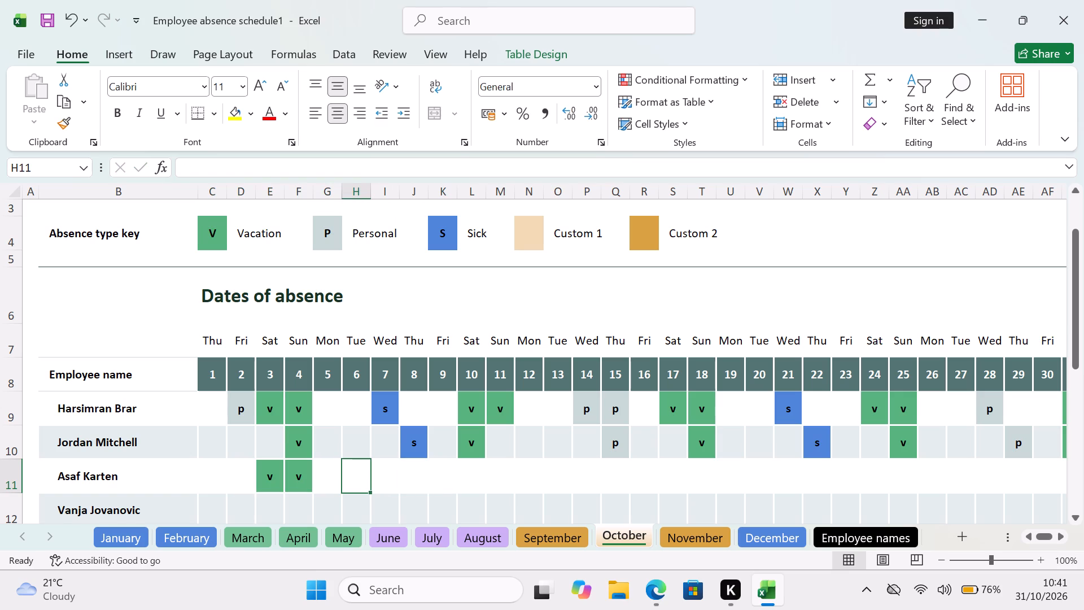
key(p)
key(Right)
key(Right)
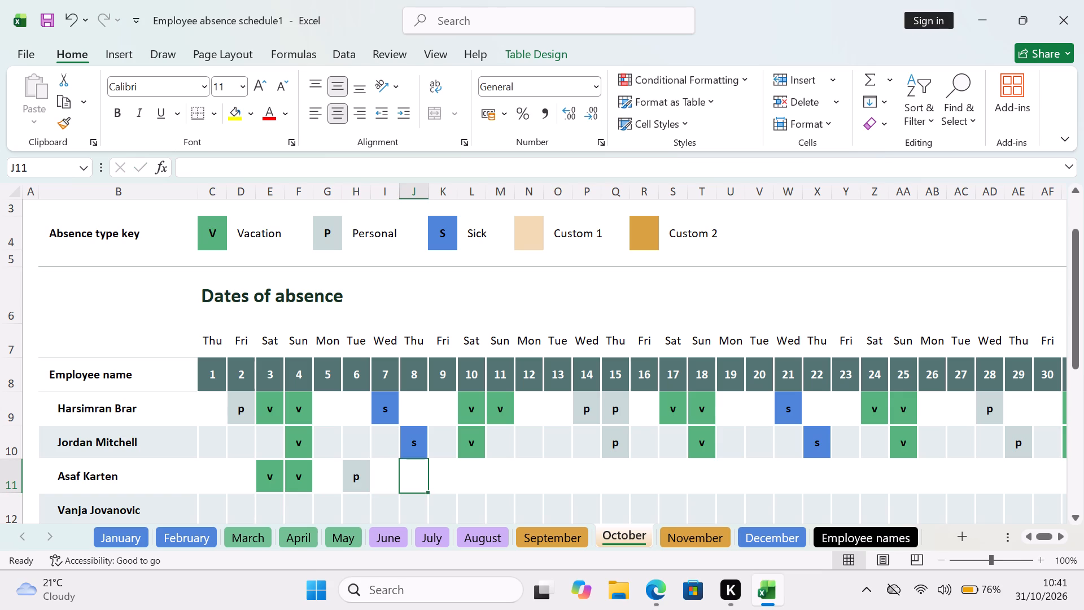
key(p)
key(Right)
Mark October 11 as vacation (v) for the employee in row 11.
key(Right)
key(Right)
key(Right)
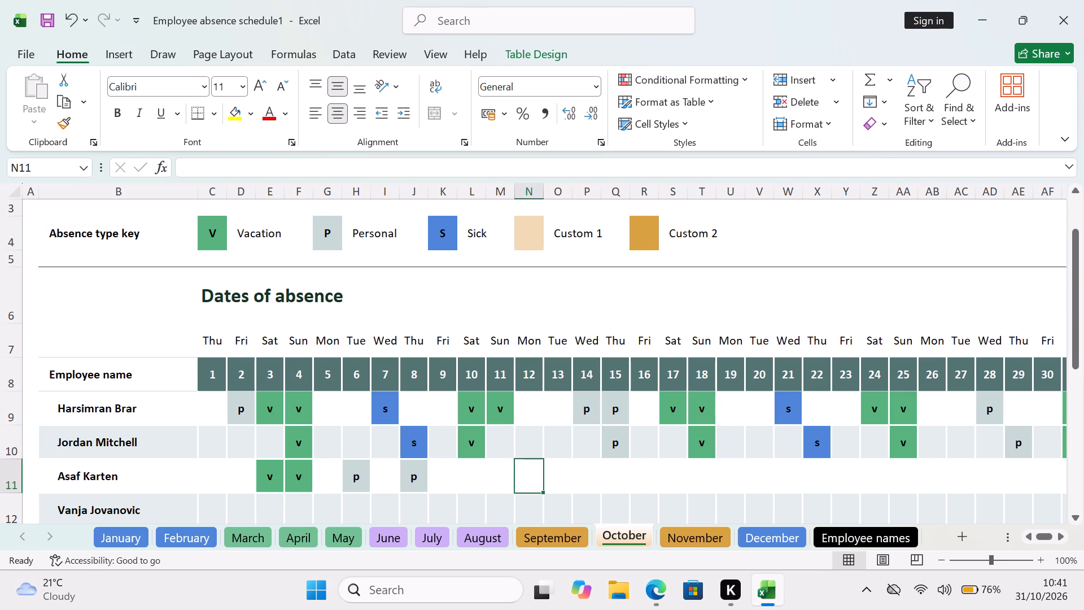
key(Left)
key(Left)
key(Right)
key(v)
key(Right)
In row 11, enter p on October 16 and v on October 18.
key(Right)
key(Right)
key(Right)
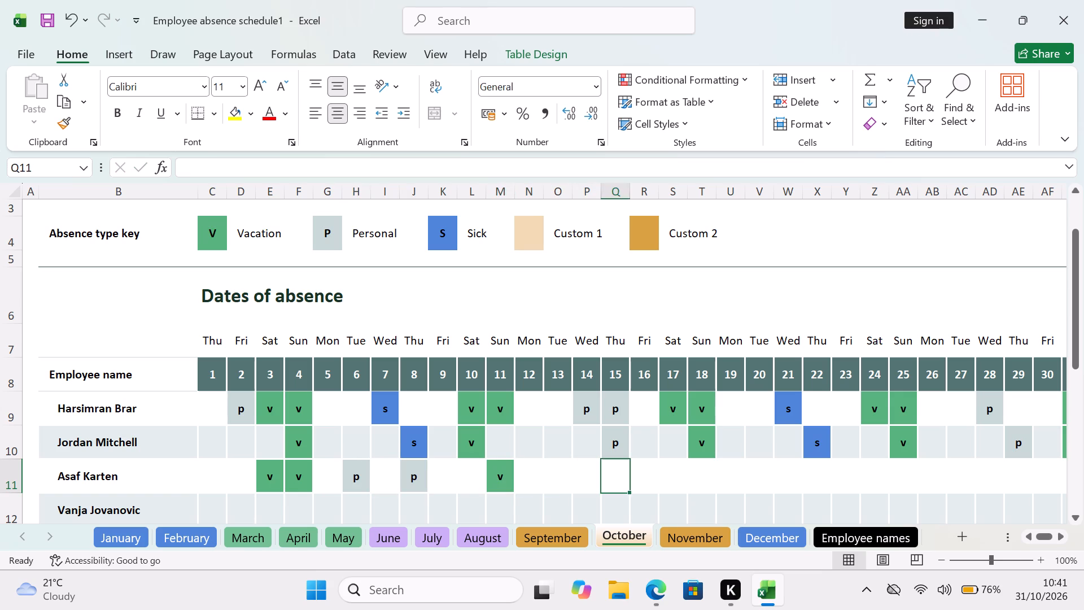
key(Right)
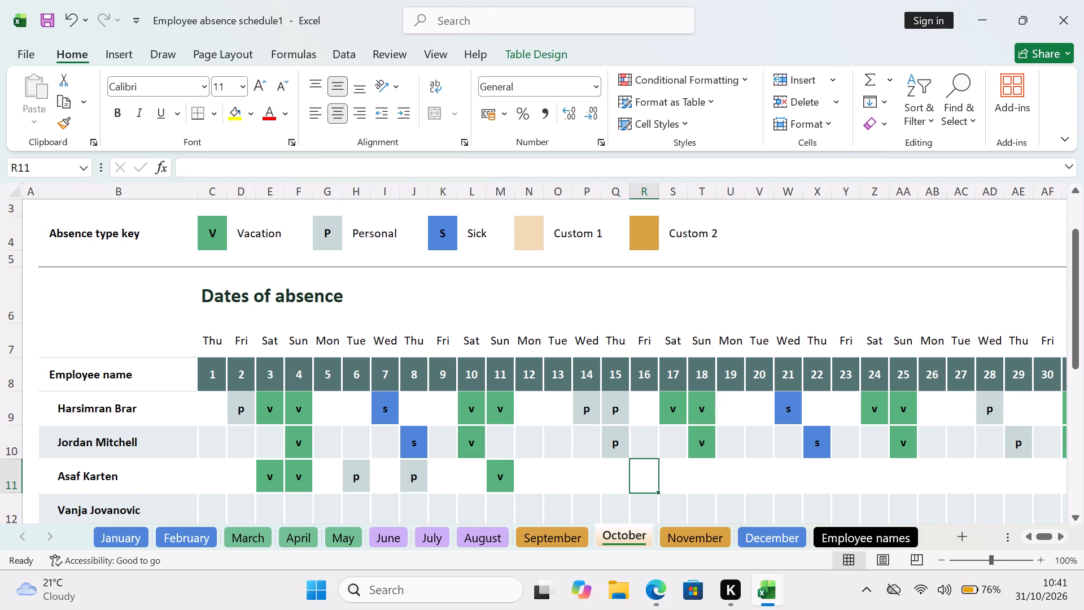
key(p)
key(Right)
key(Right)
key(v)
key(Right)
In row 11, enter p on October 23 and v on October 25.
key(Right)
key(Right)
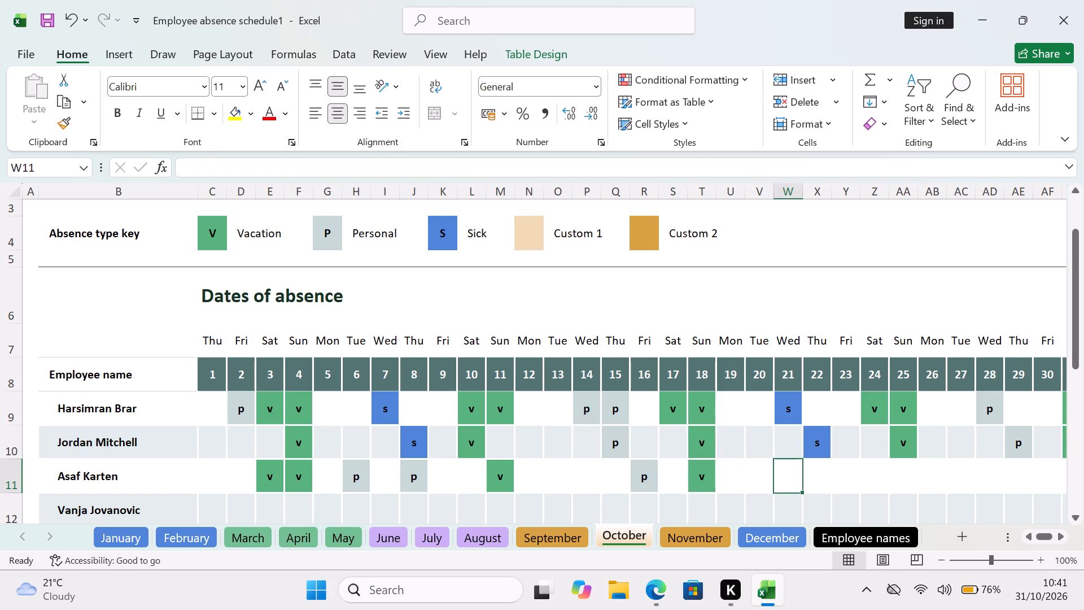
key(Right)
key(Right)
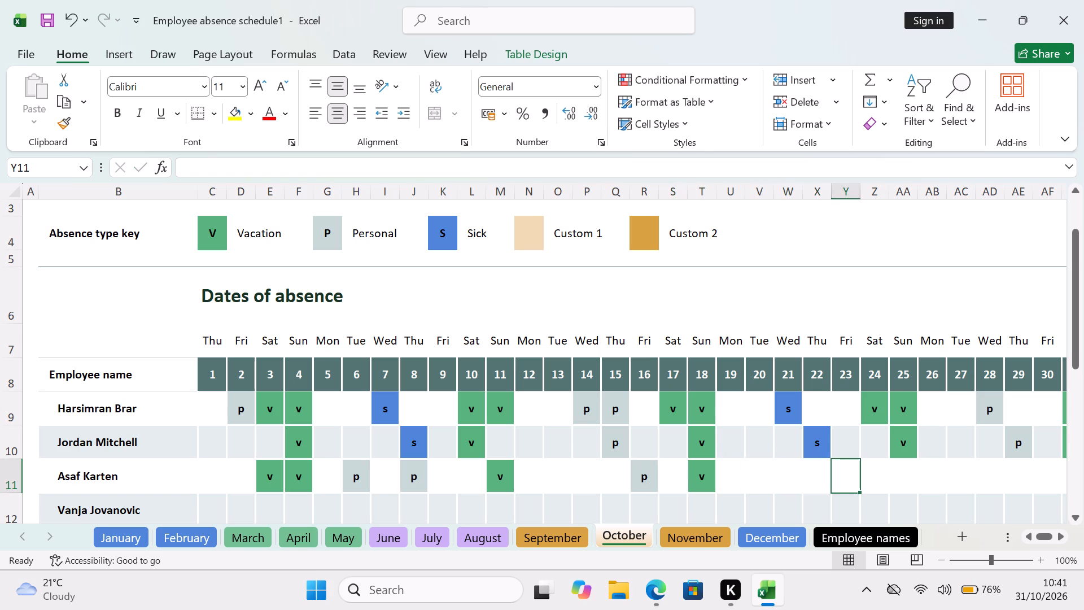
key(p)
key(Right)
key(Right)
key(v)
key(Right)
Complete row 11 with p on October 29 and v on October 31.
key(Right)
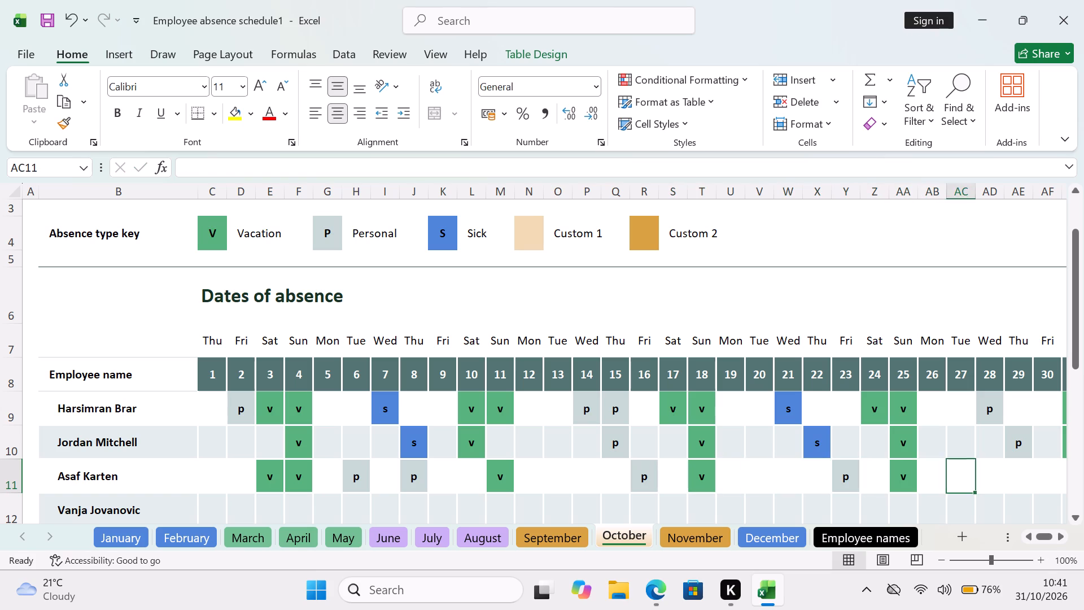
key(Right)
key(Right)
key(Right)
key(Left)
key(Right)
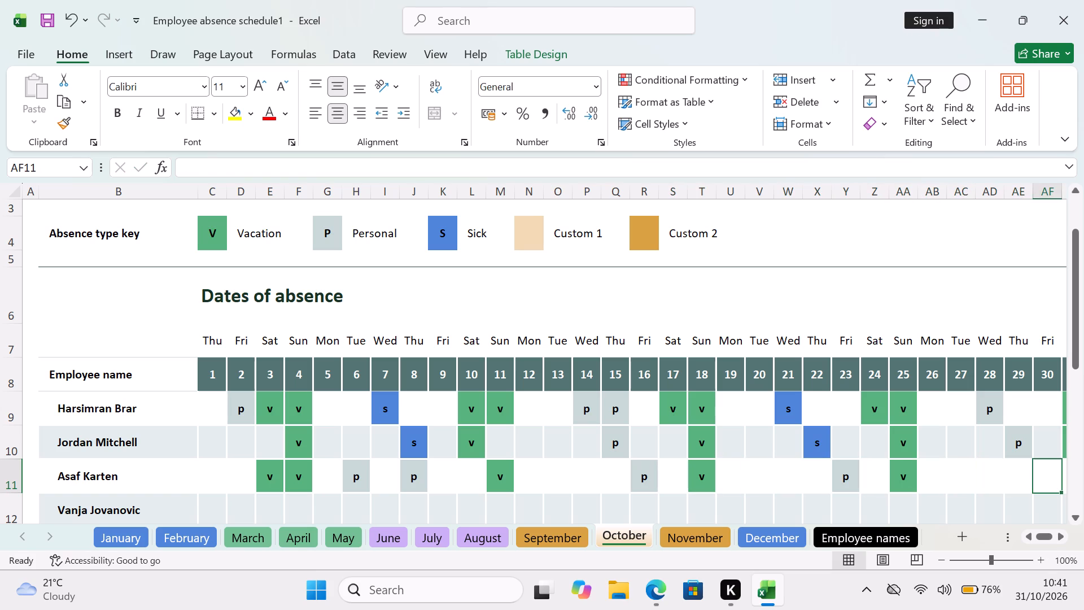
key(Left)
key(p)
key(Right)
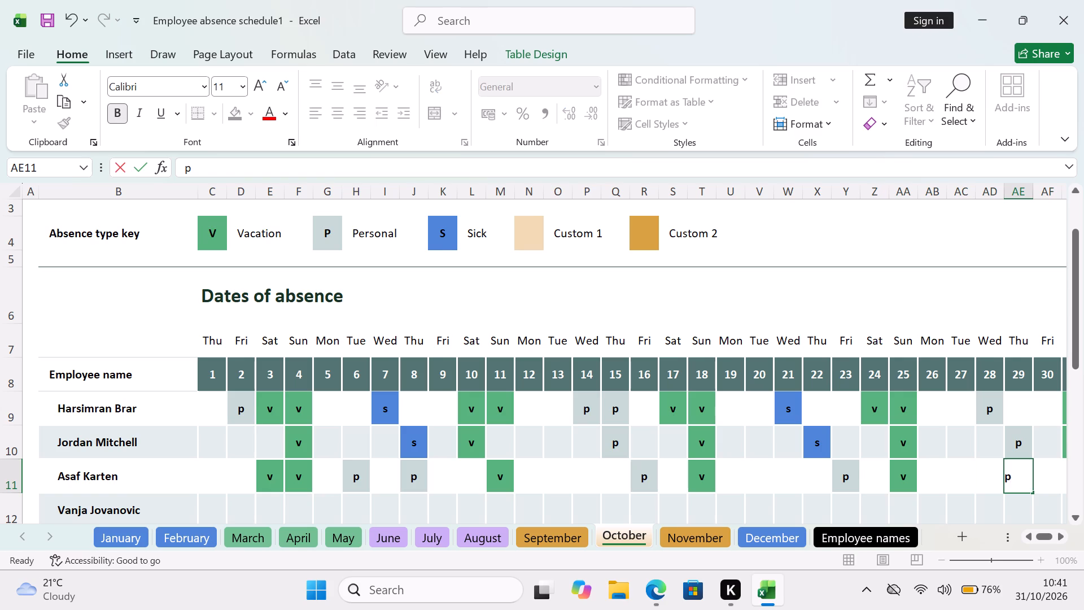
key(Right)
key(v)
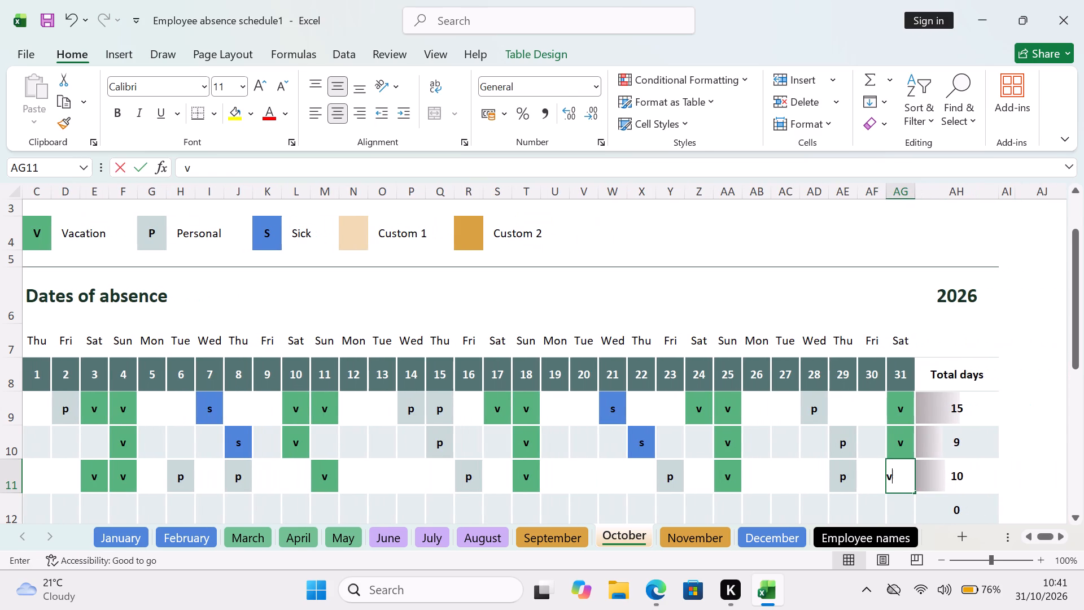
key(Down)
Mark October 4 as vacation (v) for the employee in row 12.
key(Left)
key(Left)
key(Left)
key(Left)
key(Left)
key(Left)
key(Left)
key(Left)
key(Left)
key(Left)
key(Left)
key(Left)
key(Left)
key(Left)
key(Left)
key(Left)
key(Left)
key(Left)
key(Left)
key(Left)
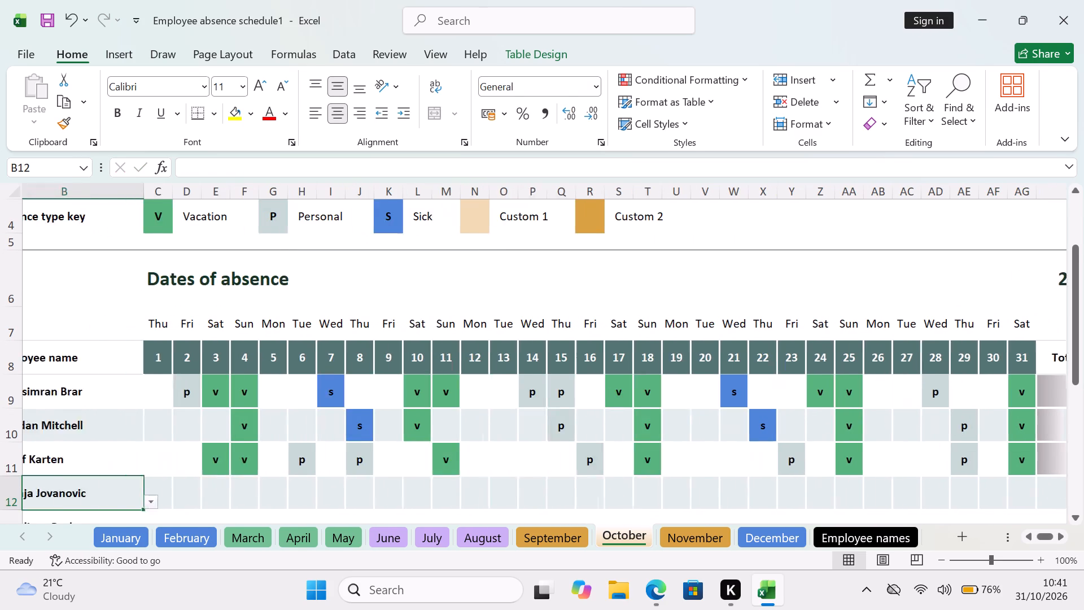
key(Right)
key(Right)
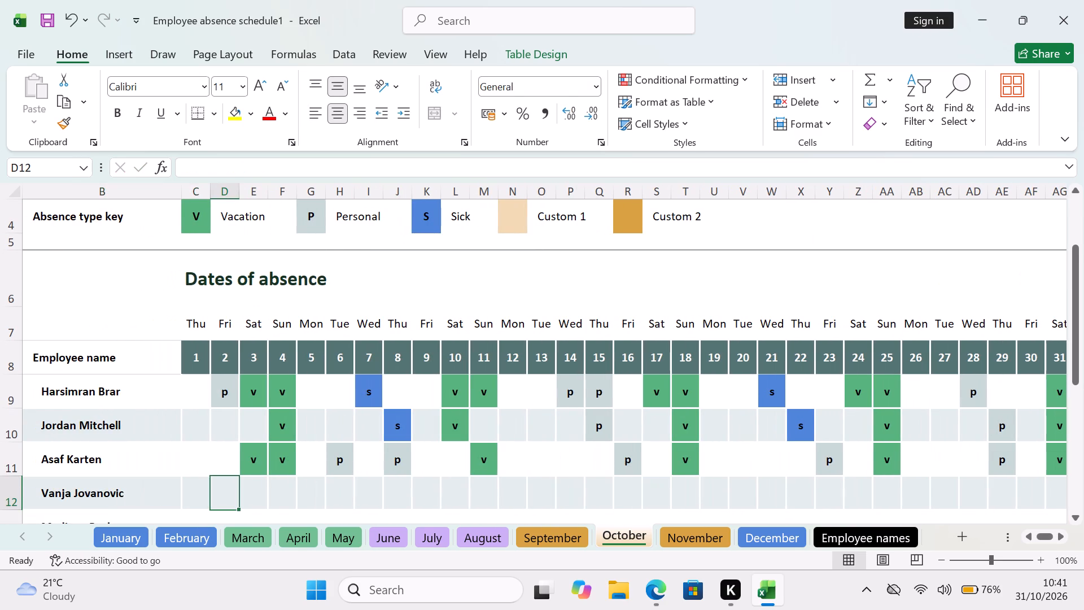
key(Right)
key(Right)
key(v)
key(Right)
In row 12, enter s on October 8 and v on October 10.
key(Right)
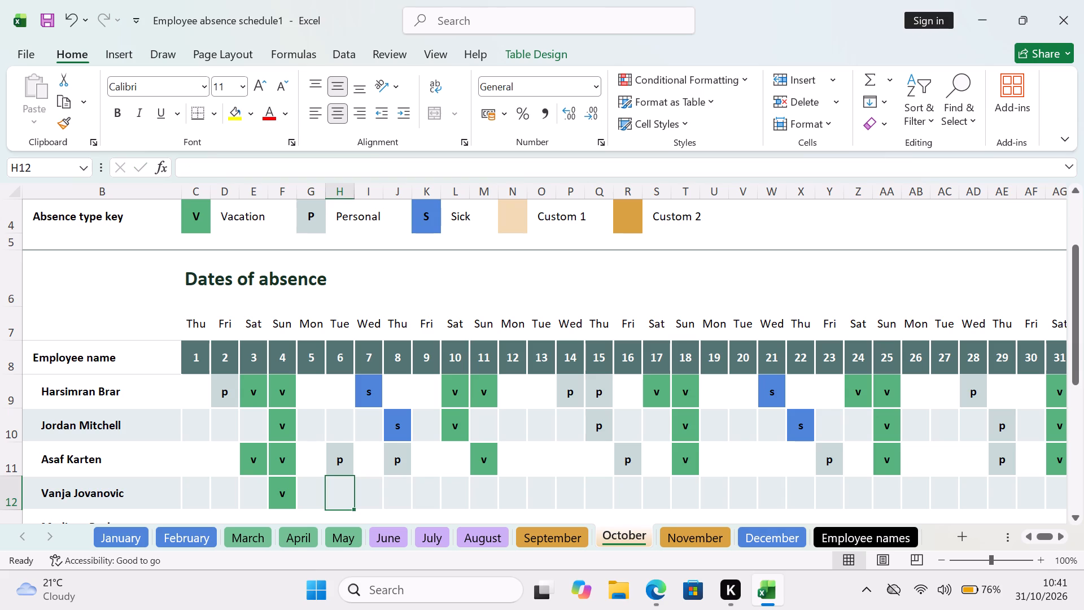
key(Right)
key(Right)
key(s)
key(Right)
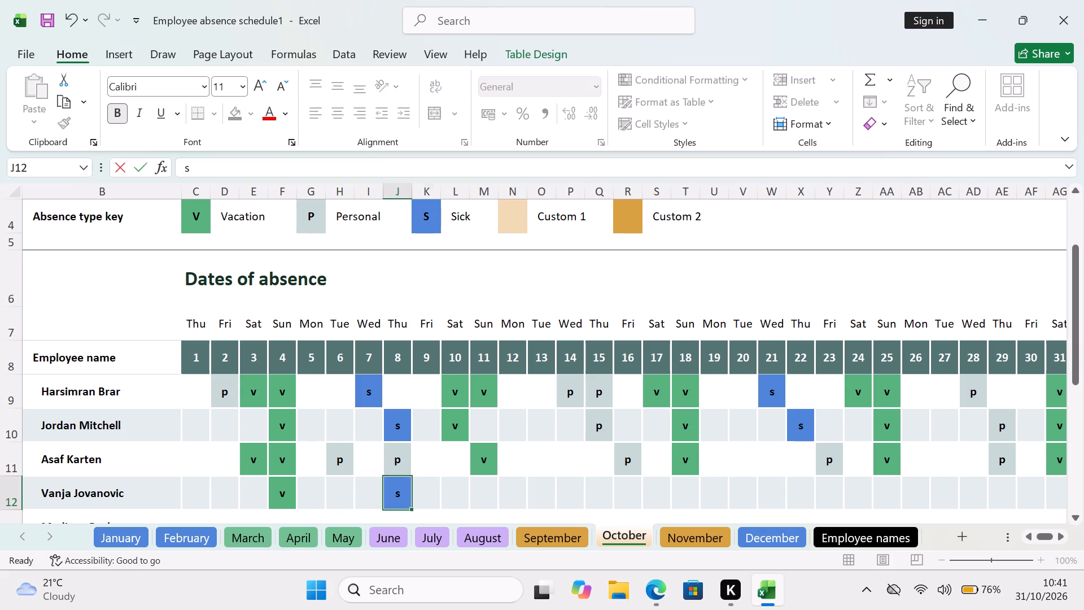
key(Right)
key(Right)
key(Left)
key(s)
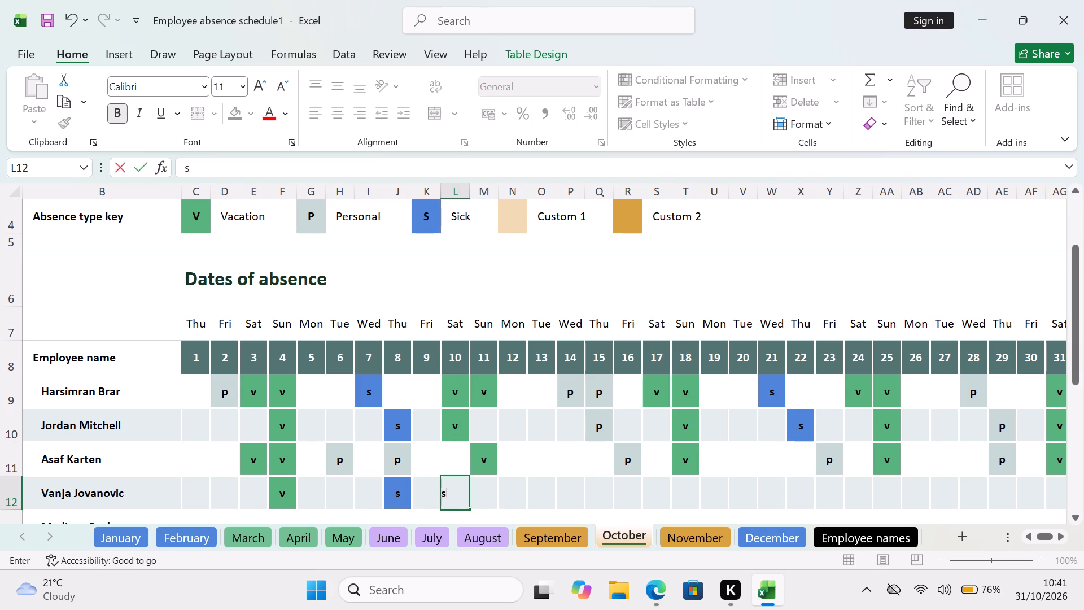
key(BackSpace)
key(v)
key(Right)
Mark October 14 as sick (s) for the employee in row 12.
key(Right)
key(Right)
key(Right)
key(Right)
key(Right)
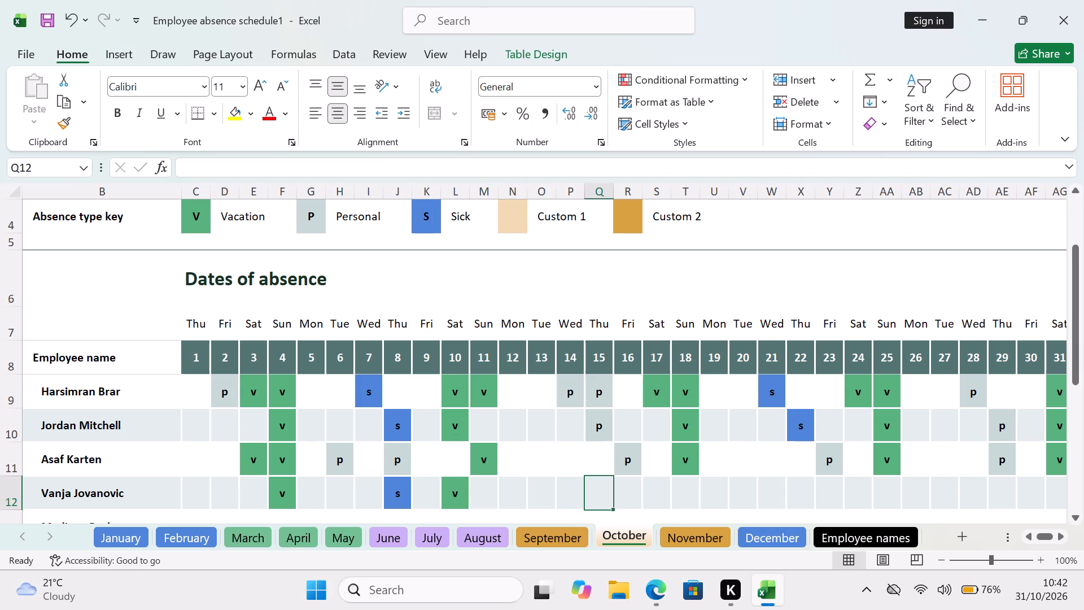
key(Left)
key(Left)
key(s)
key(Right)
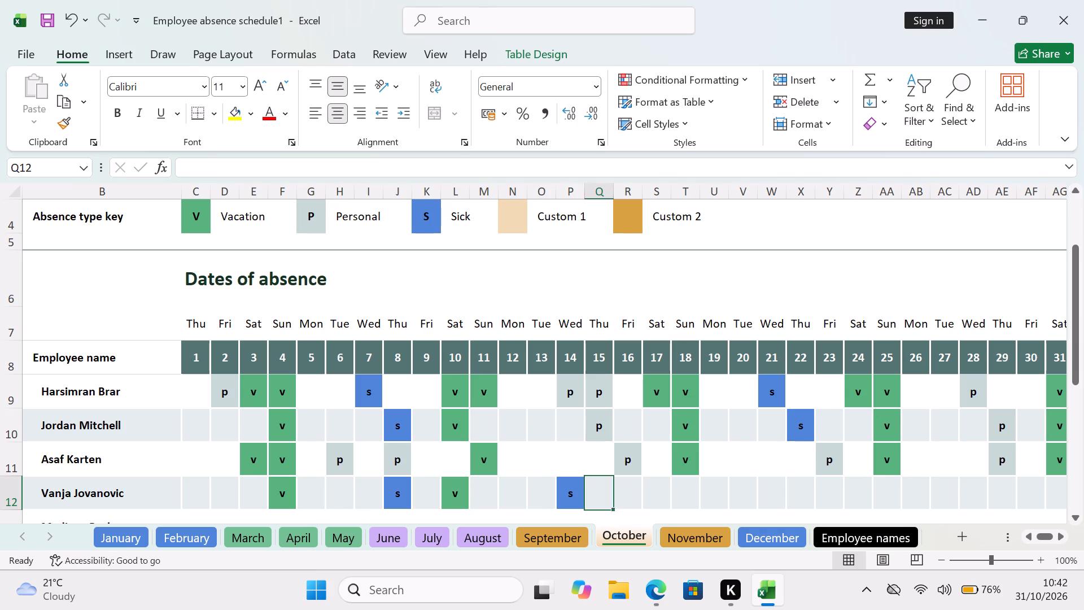
In row 12, enter the vacation code v on October 18 and October 17.
key(Right)
key(Right)
key(Right)
key(v)
key(Right)
key(Right)
key(Left)
key(Left)
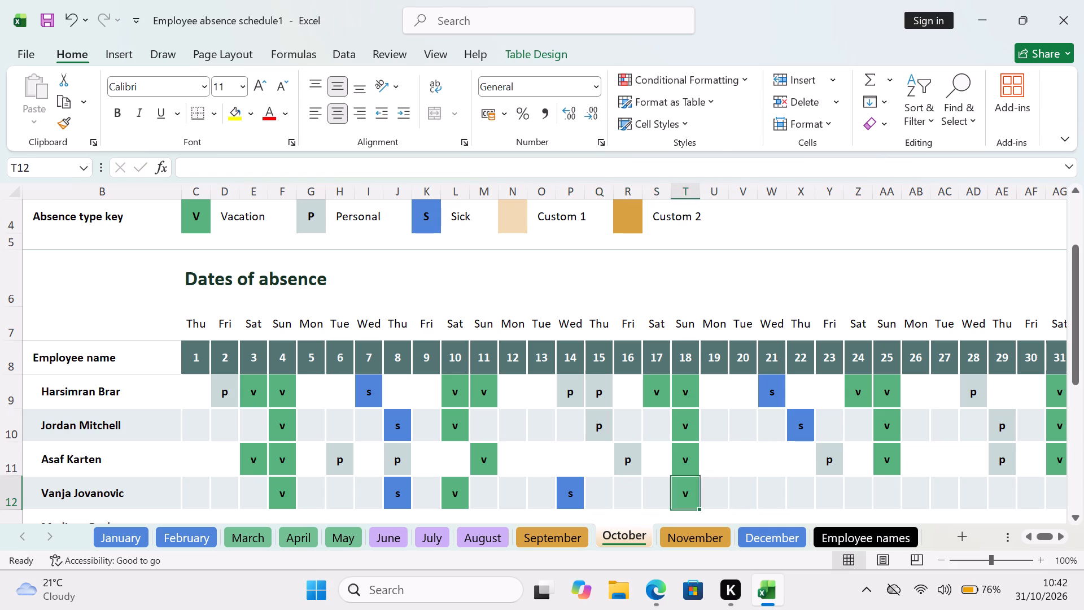
key(Left)
key(v)
key(Right)
Mark October 21 as personal (p) for the employee in row 12.
key(Right)
key(Right)
key(Right)
key(Right)
key(Left)
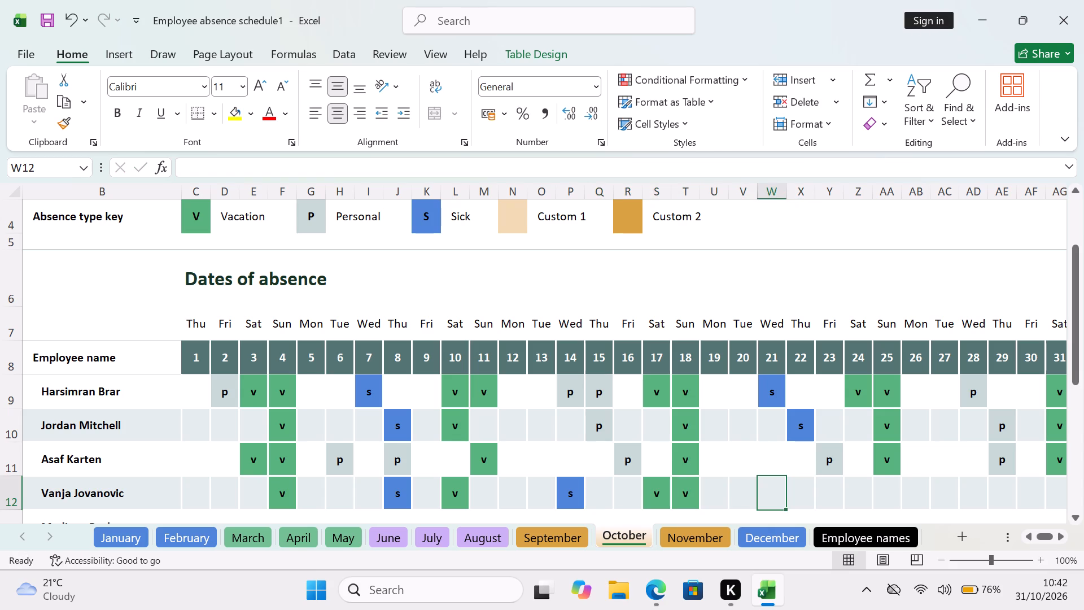
key(p)
key(Right)
In row 12, enter the vacation code v on October 24 and October 25.
key(Right)
key(Right)
key(v)
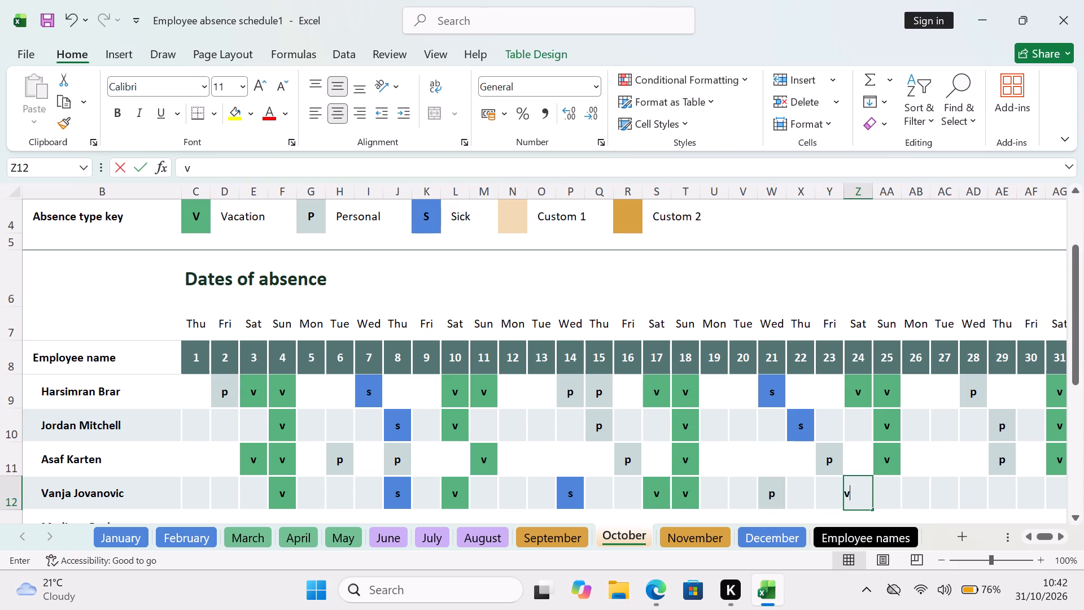
key(Right)
key(Right)
key(Left)
key(s)
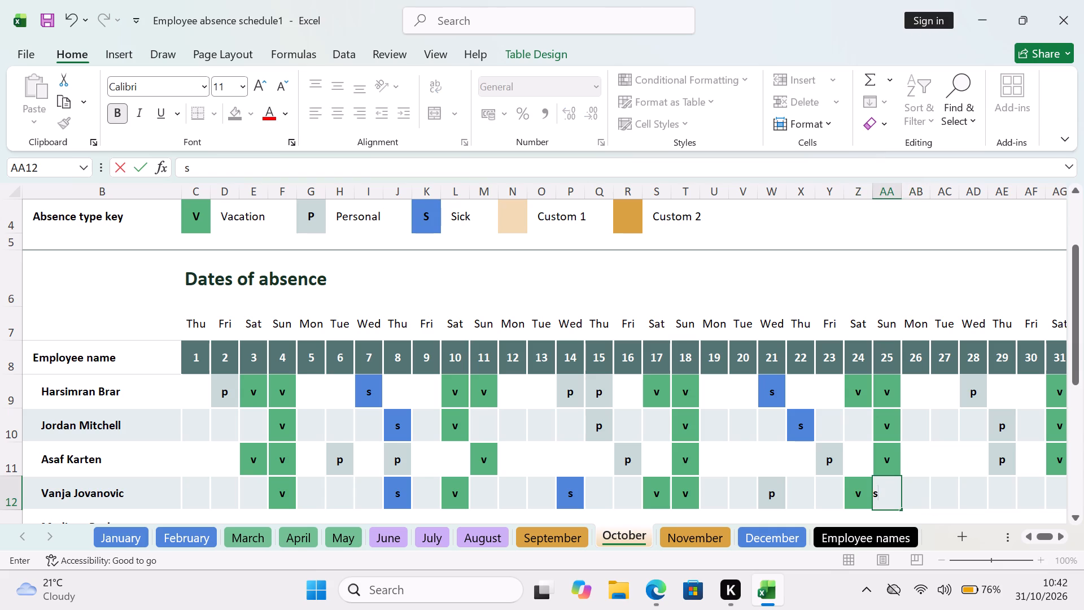
key(BackSpace)
key(v)
key(Right)
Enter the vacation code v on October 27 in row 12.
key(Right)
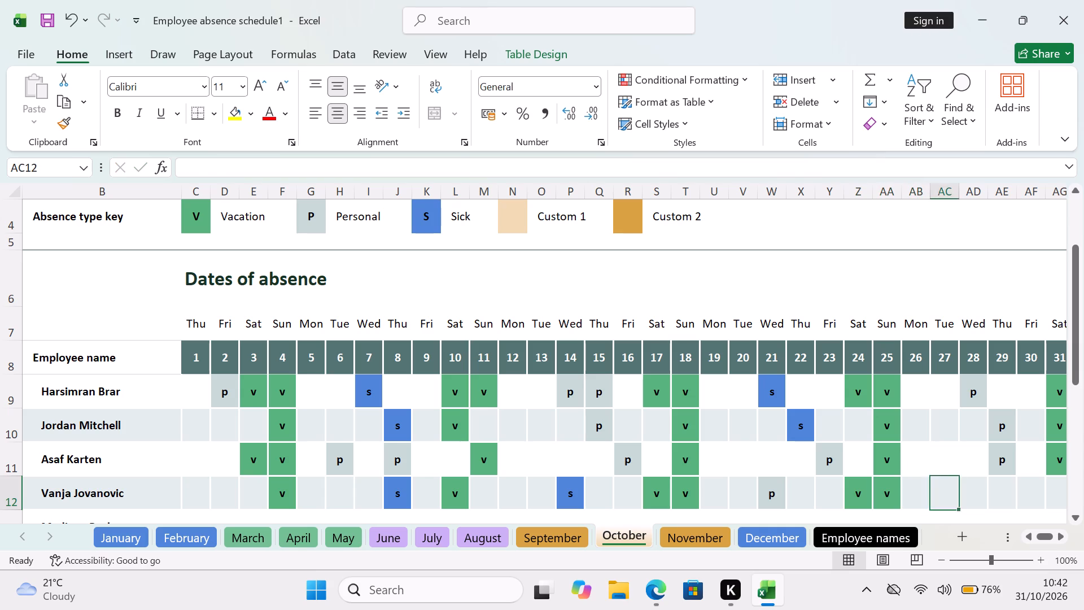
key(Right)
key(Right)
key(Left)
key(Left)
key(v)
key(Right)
Set the October 27 absence code in row 12 to personal (p).
key(Right)
key(Right)
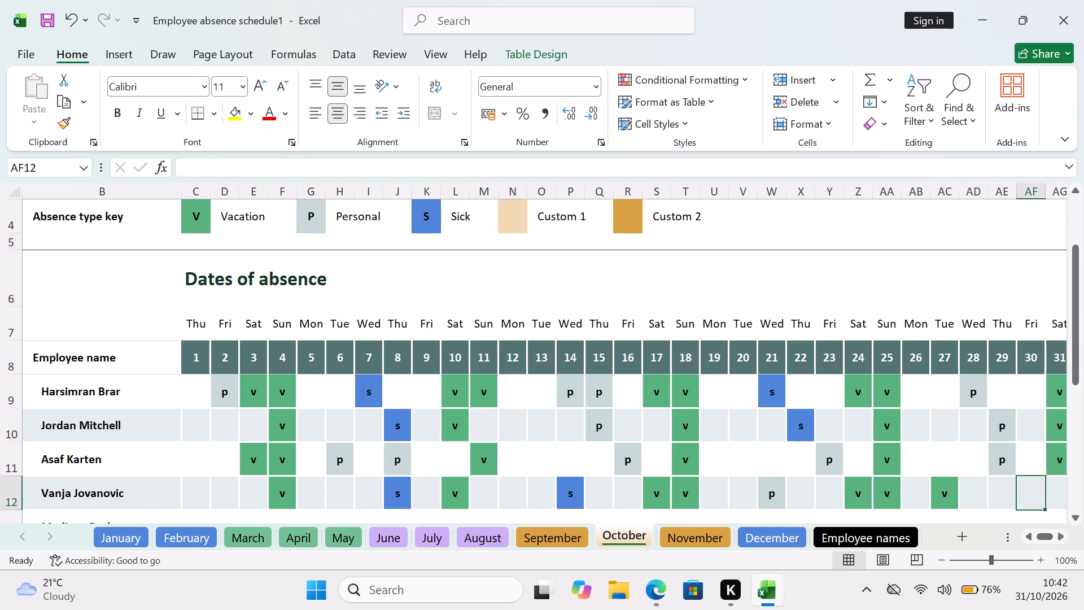
key(Right)
key(Left)
key(Left)
key(Left)
key(Left)
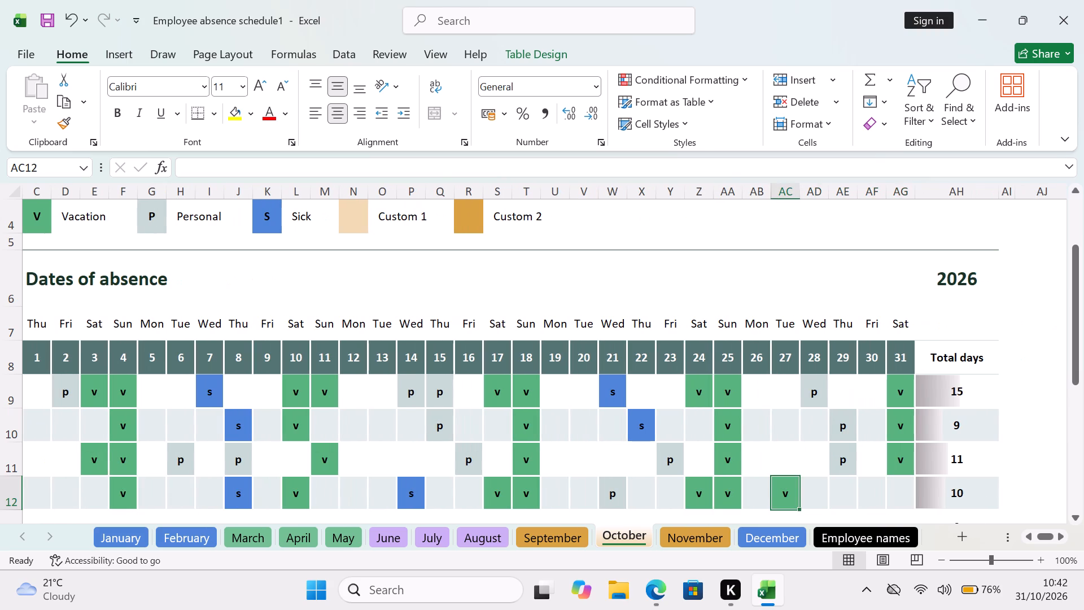
key(BackSpace)
key(p)
key(Right)
In row 12, enter the vacation code v on October 30 and October 31.
key(Right)
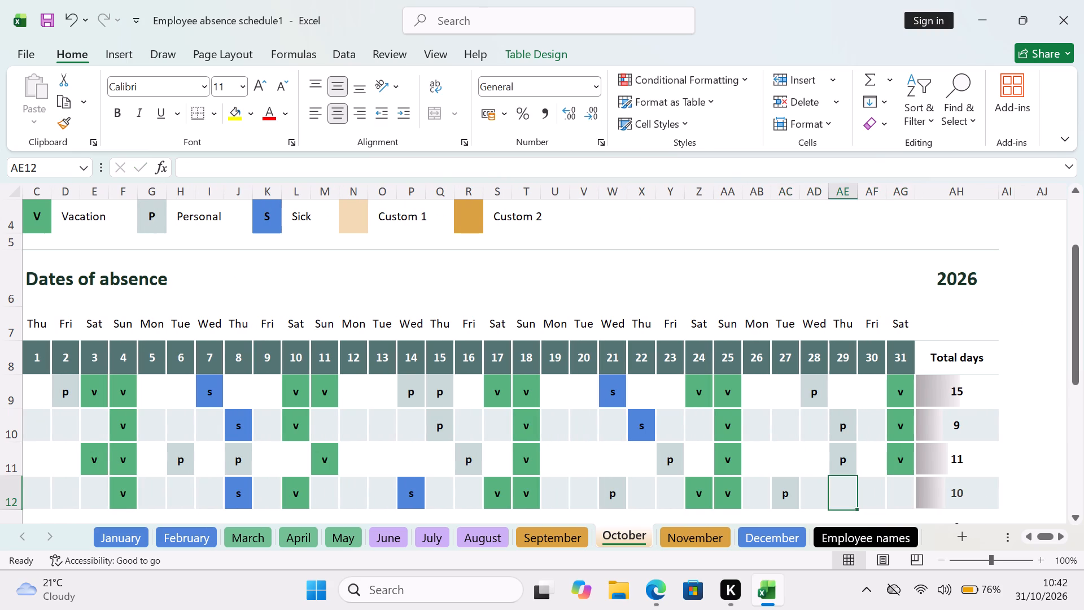
key(Right)
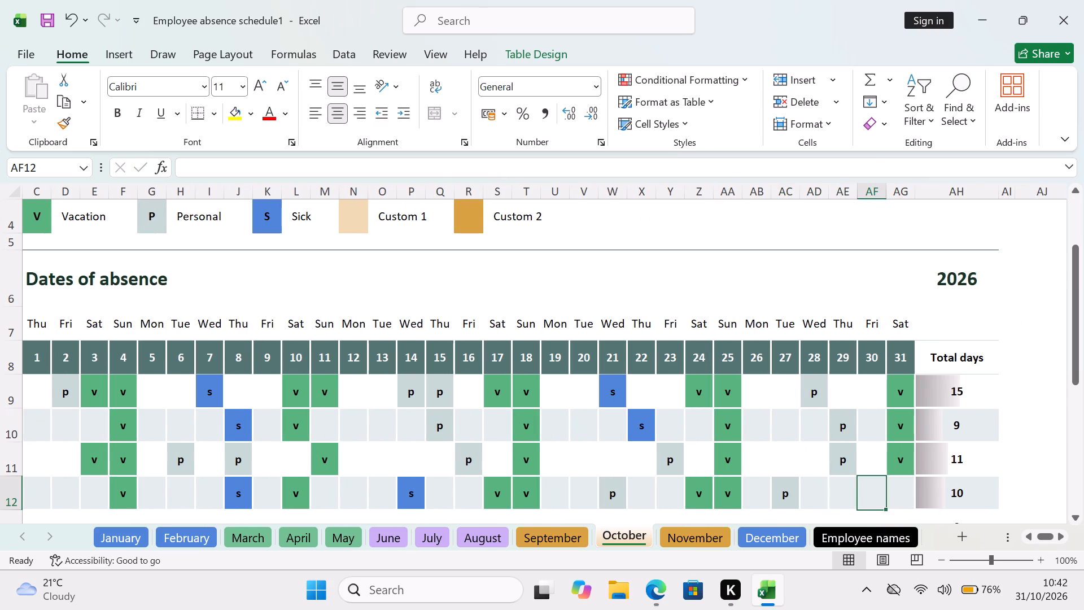
key(v)
key(Right)
key(v)
key(Right)
In row 13, enter the sick code s on October 1 and October 2.
key(Down)
key(Left)
key(Left)
key(Left)
key(Left)
key(Left)
key(Left)
key(Left)
key(Left)
key(Left)
key(Left)
key(Left)
key(Left)
key(Left)
key(Left)
key(Left)
key(Left)
key(Left)
key(Left)
key(Left)
key(Left)
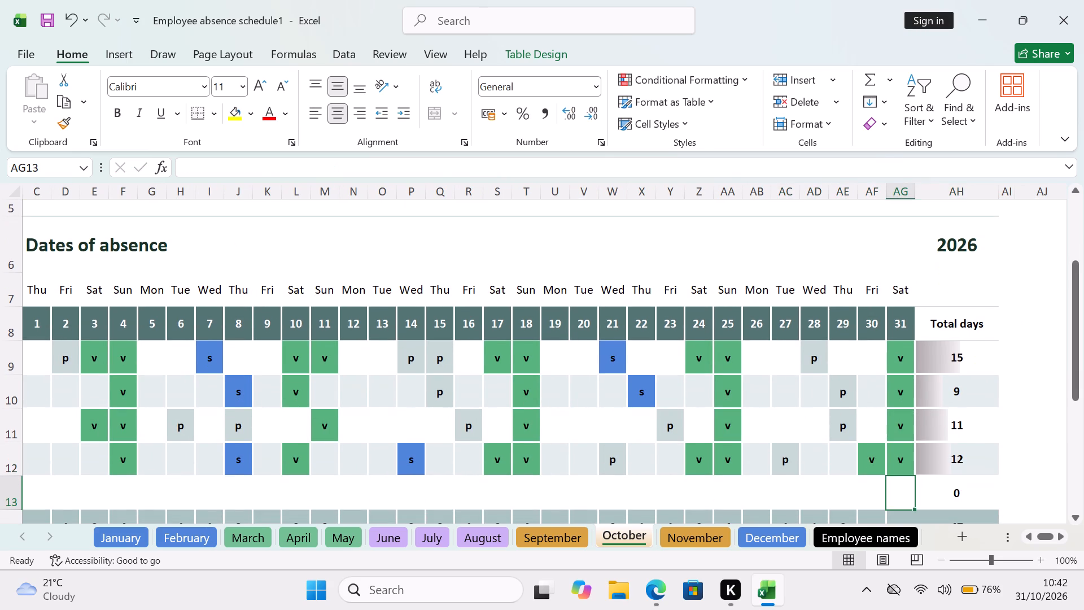
key(Right)
key(Right)
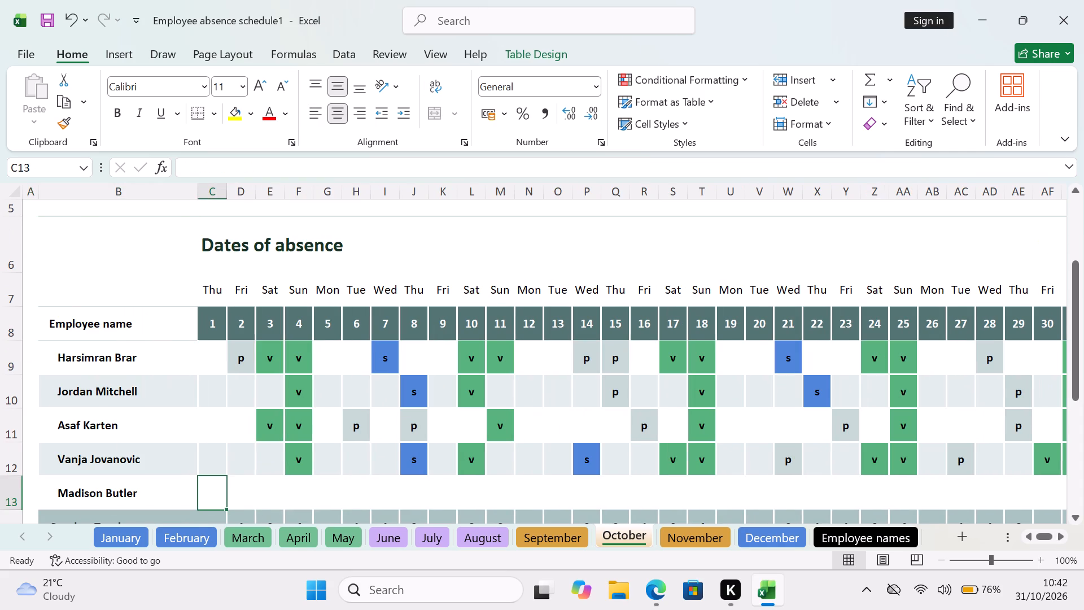
key(Right)
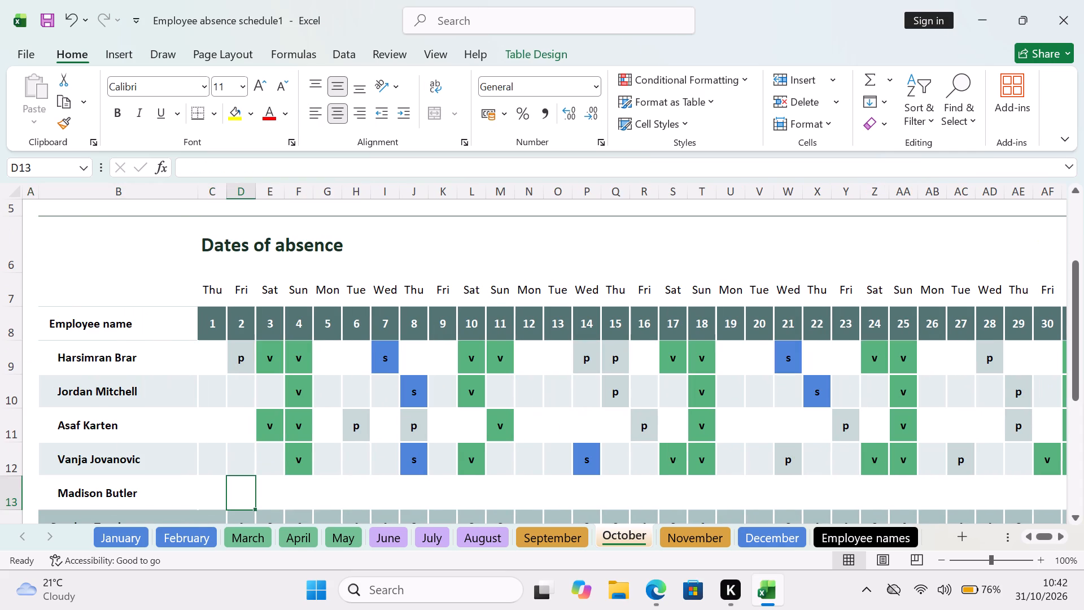
key(s)
key(Left)
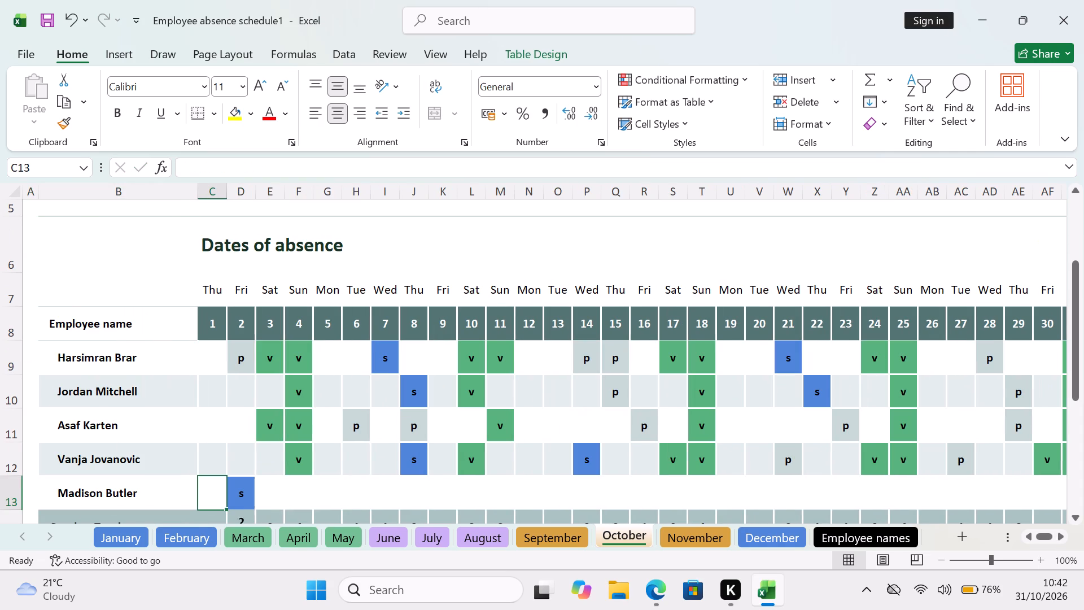
key(s)
Enter the sick code s on October 3 and October 4 in row 13.
key(Right)
key(Right)
key(Right)
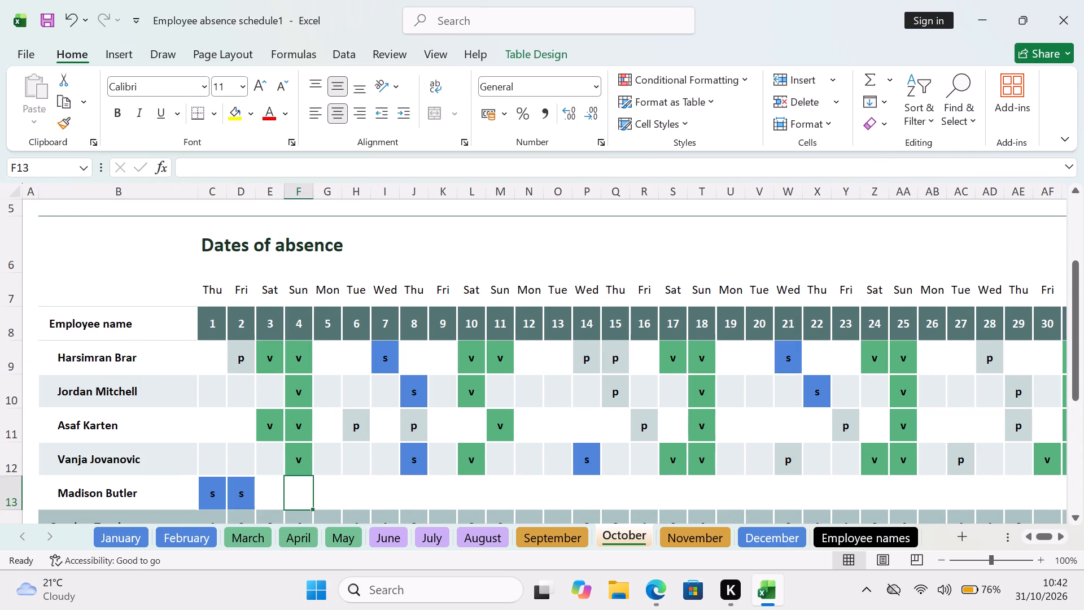
key(Right)
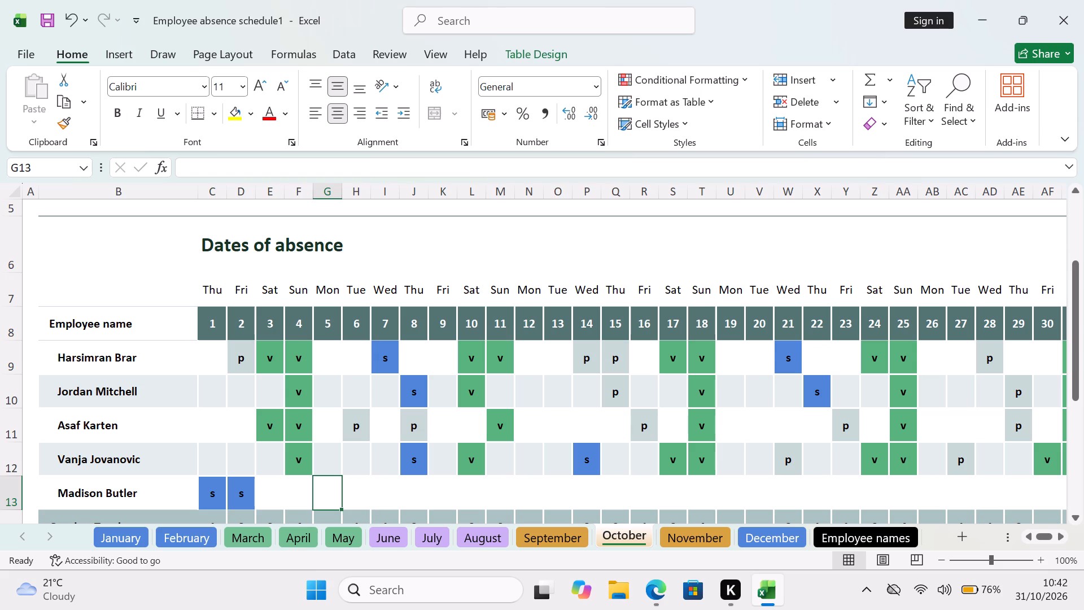
key(Left)
key(Left)
key(s)
key(Right)
key(s)
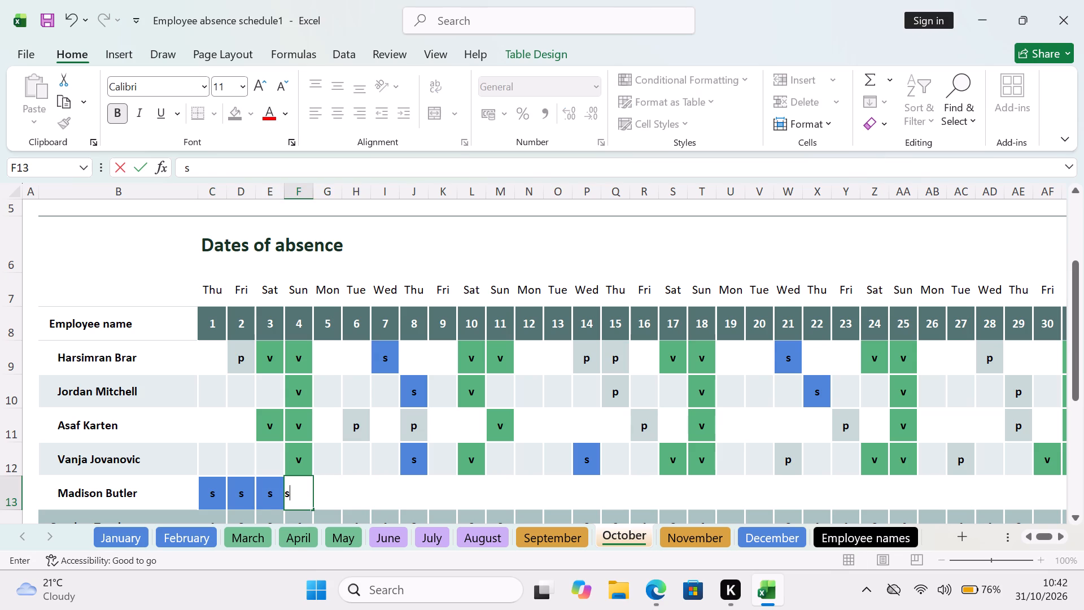
key(Right)
In row 13, mark October 7 as personal (p) and October 10 as vacation (v).
key(Right)
key(Right)
key(Right)
key(Right)
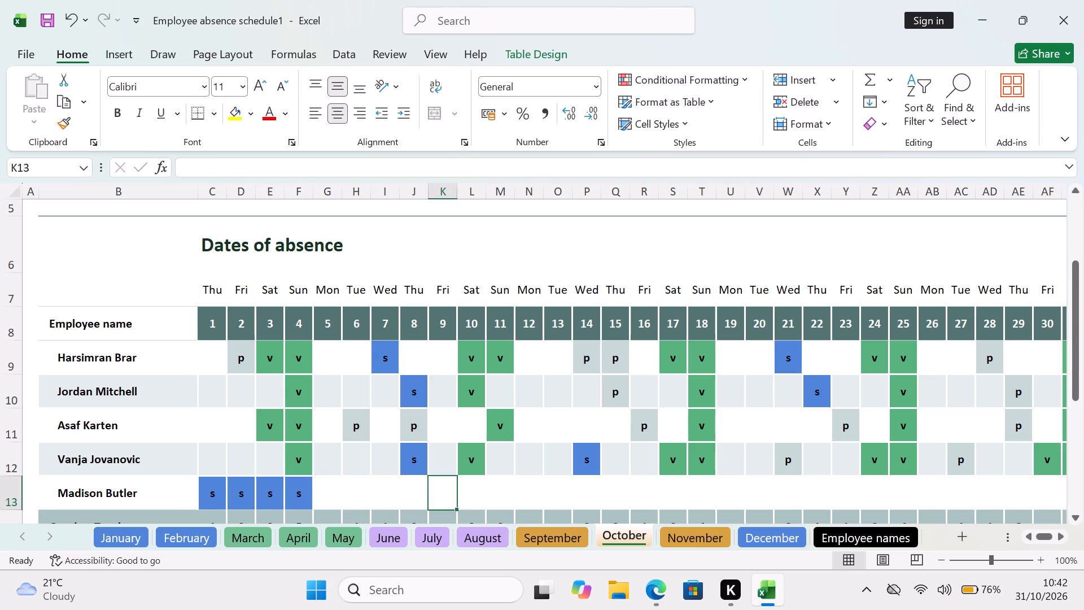
key(Left)
key(Left)
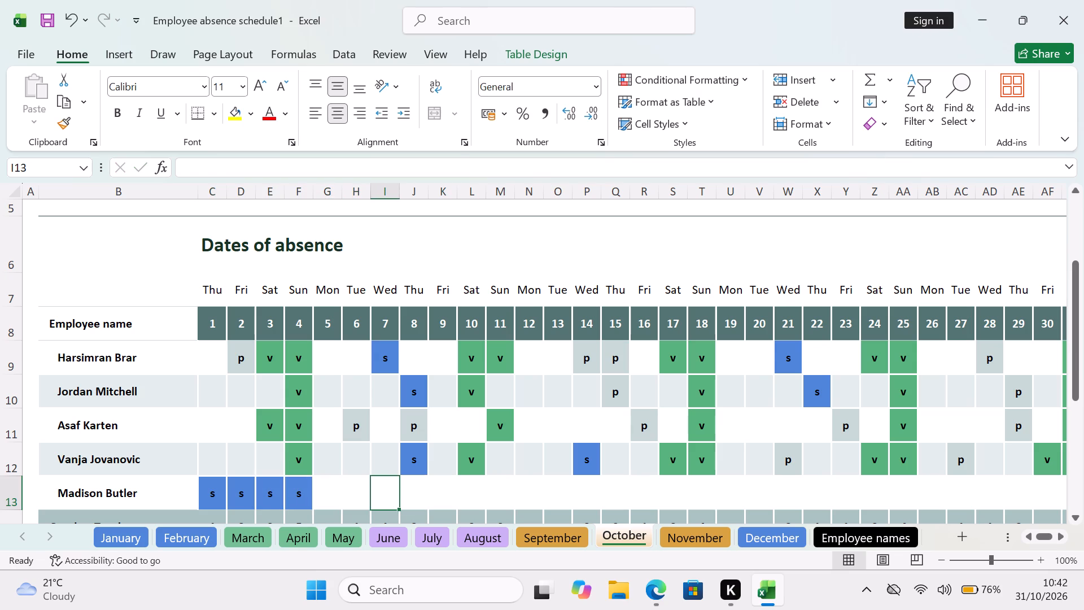
key(p)
key(Right)
key(Right)
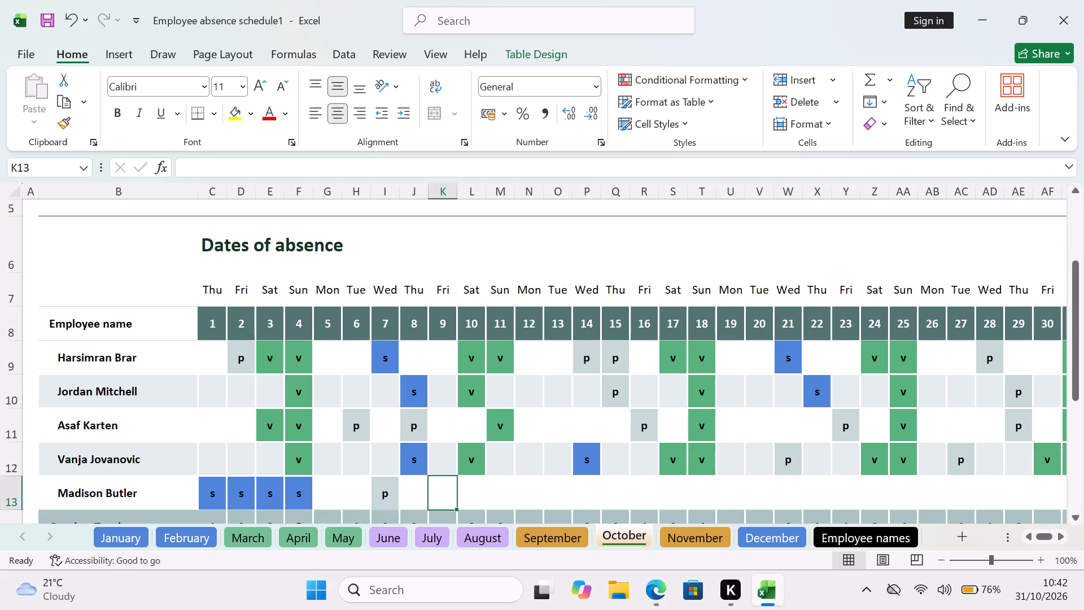
key(Right)
key(v)
key(Right)
In row 13, mark October 15 as personal (p) and October 18 as vacation (v).
key(Right)
key(Right)
key(Right)
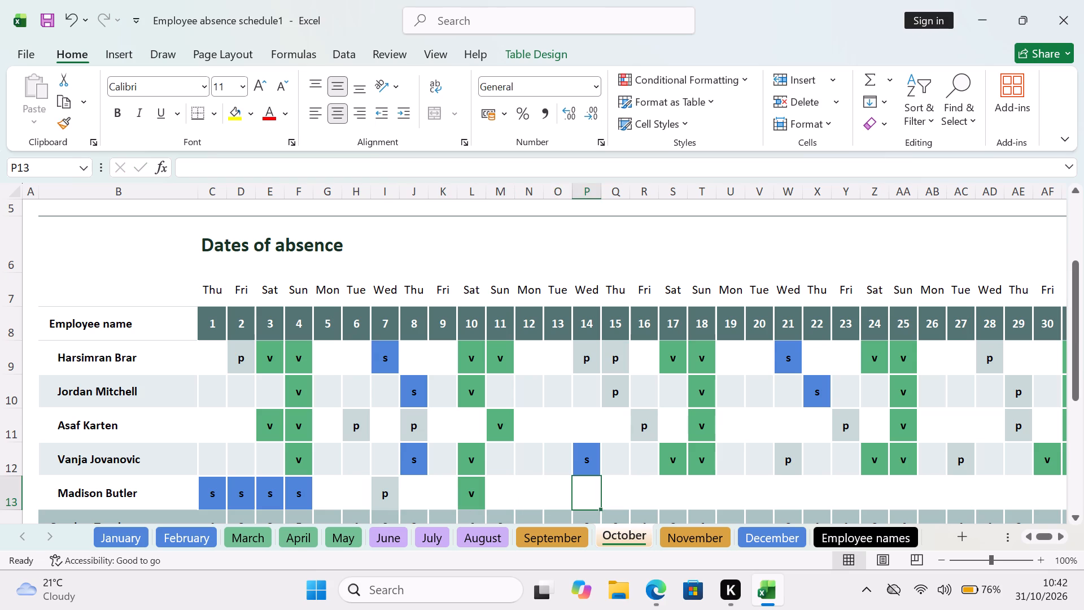
key(Right)
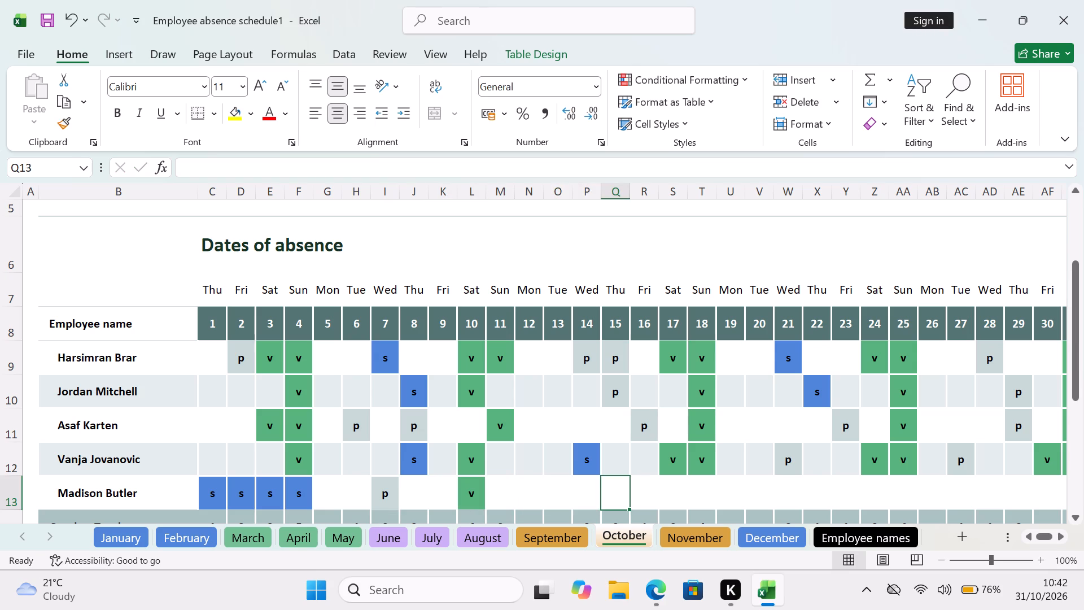
key(p)
key(Right)
key(Right)
key(Right)
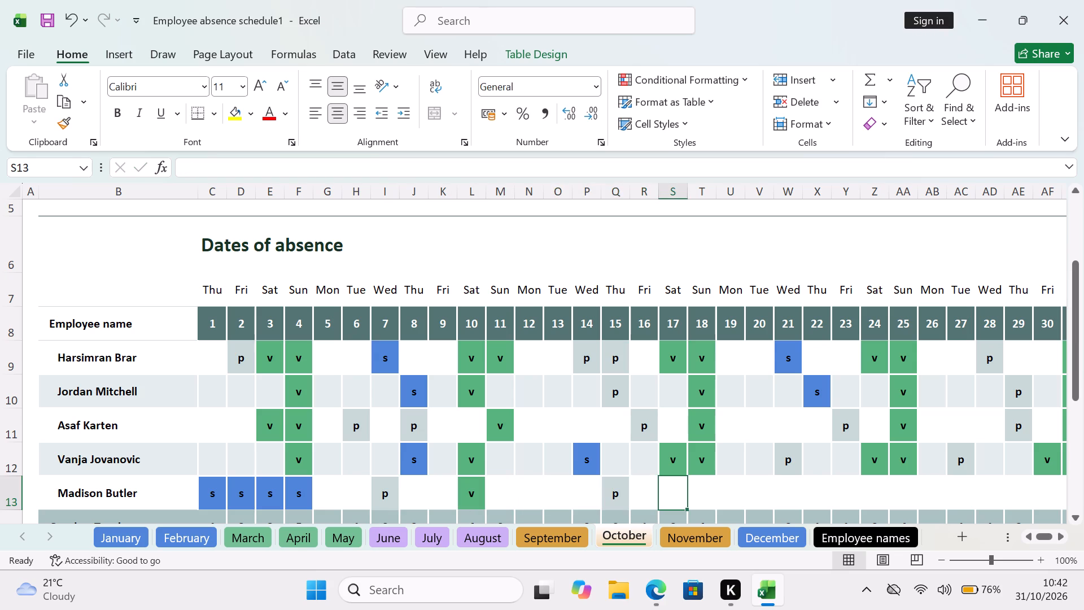
key(v)
key(Right)
In row 13, mark October 22 as personal (p) and October 25 as vacation (v).
key(Right)
key(Right)
key(Right)
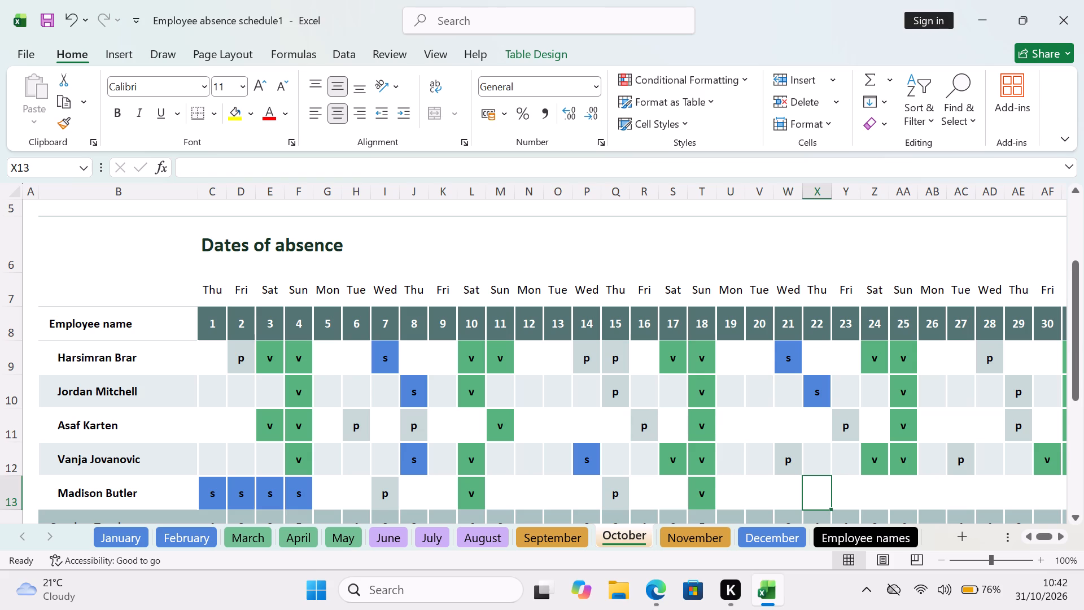
key(p)
key(Right)
key(Right)
key(Right)
key(Left)
key(Right)
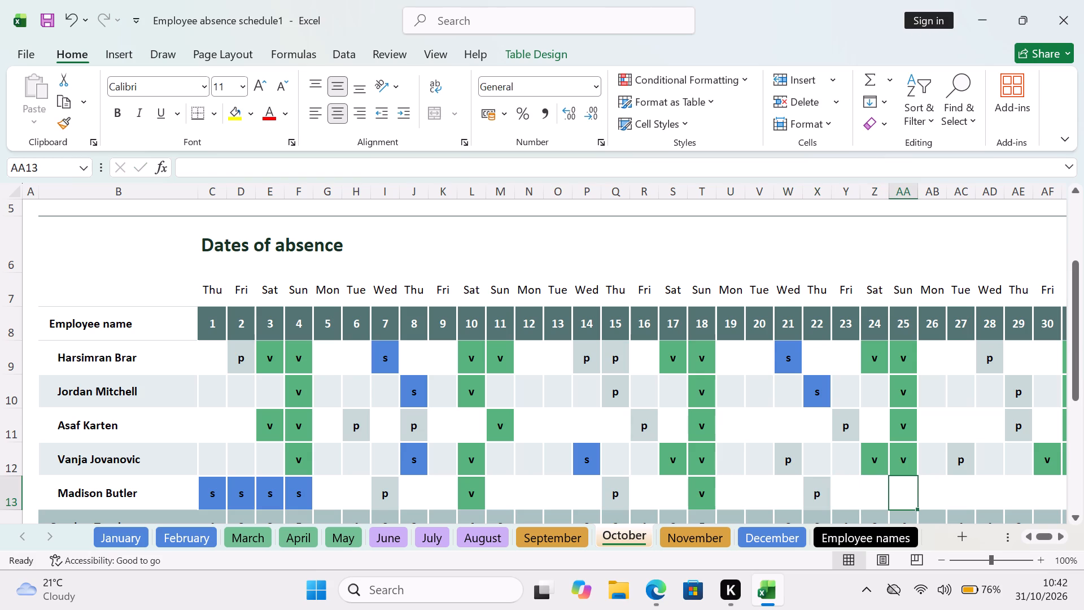
key(v)
key(Right)
Mark October 28 as personal (p) for the employee in row 13.
key(Right)
key(Right)
key(Right)
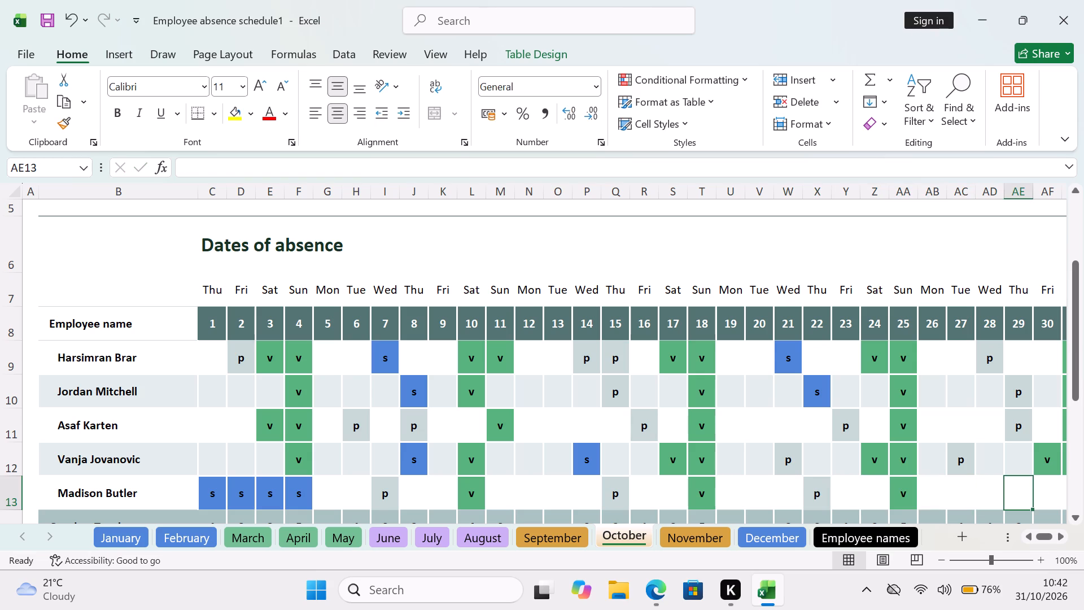
key(Left)
key(p)
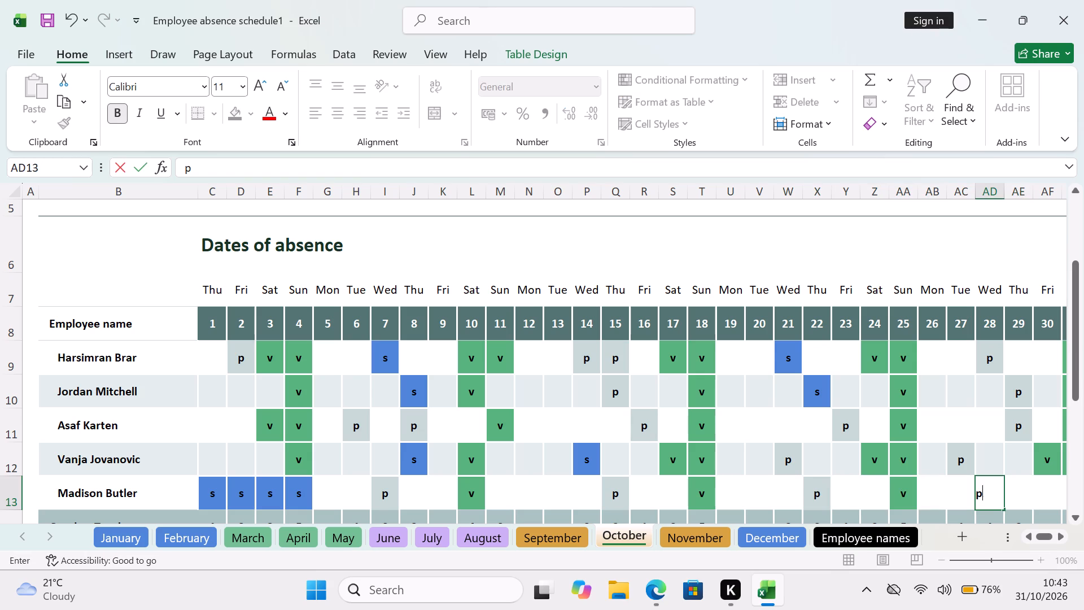
key(Right)
In row 13, enter the vacation code v on October 31 and October 30.
key(Right)
key(Right)
key(Left)
key(Right)
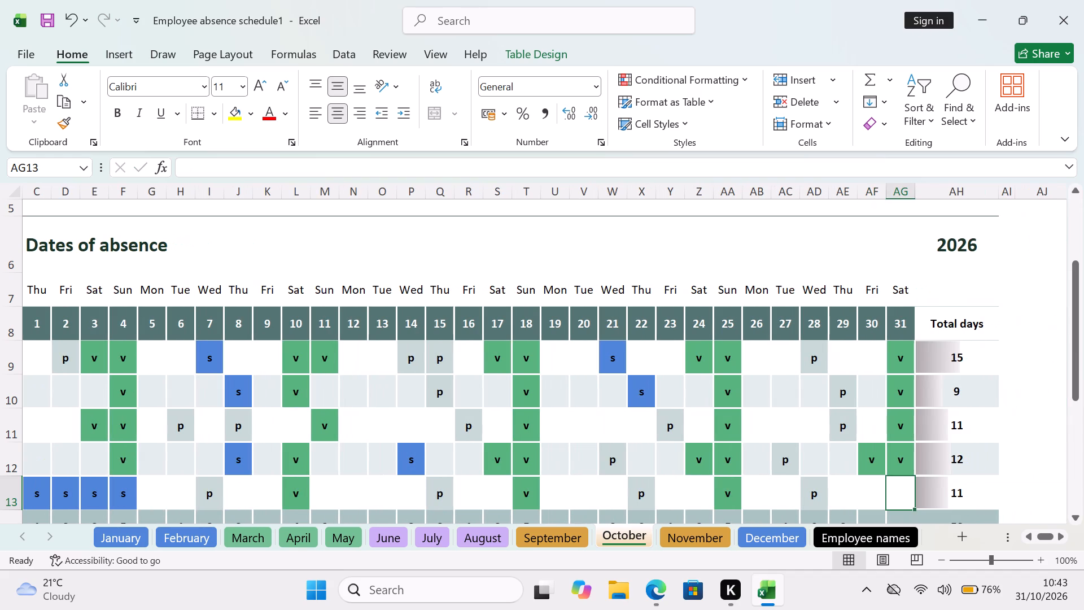
key(v)
key(Left)
key(v)
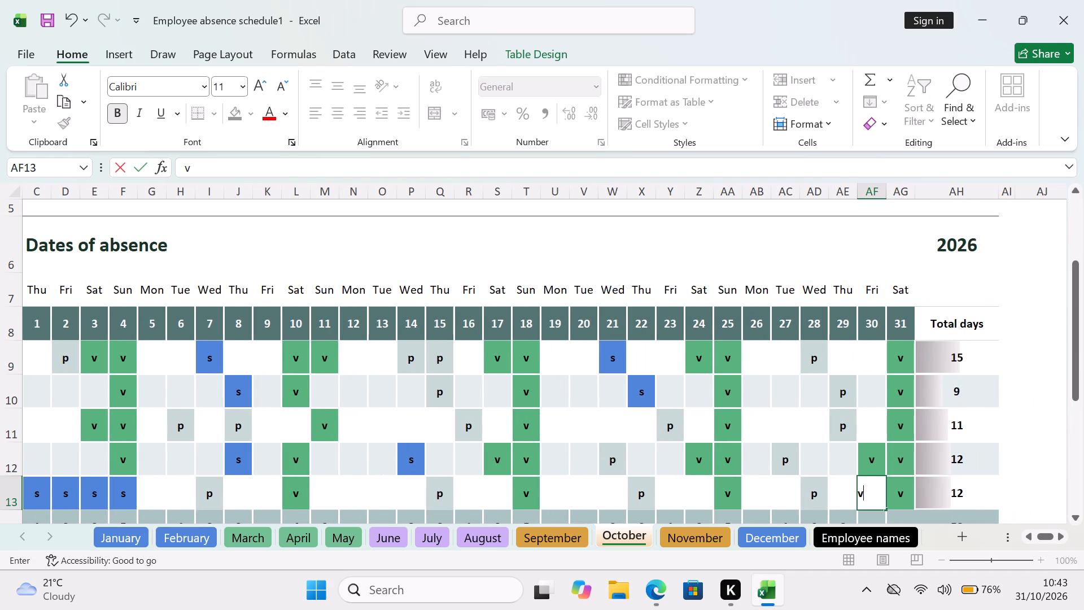
key(Down)
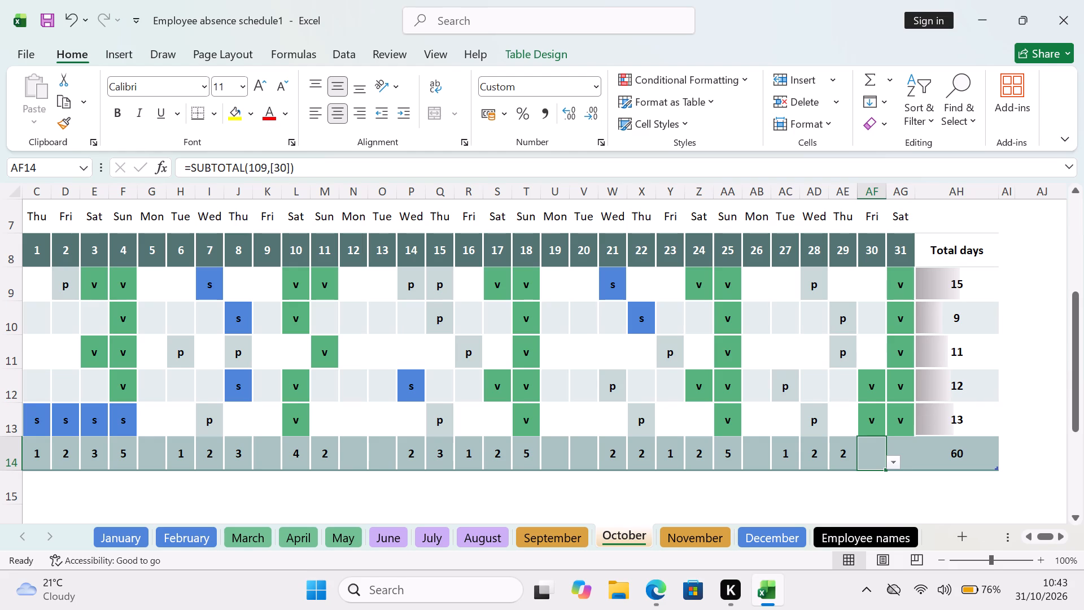
Set the total row function to Count for the October 30 and October 31 columns.
click(897, 464)
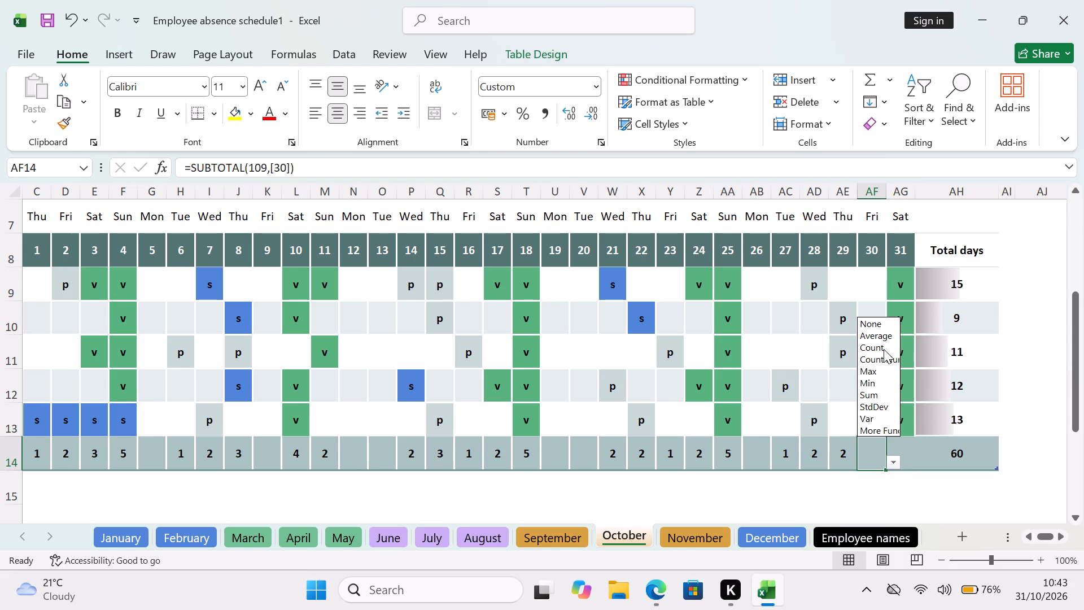
click(884, 349)
click(906, 444)
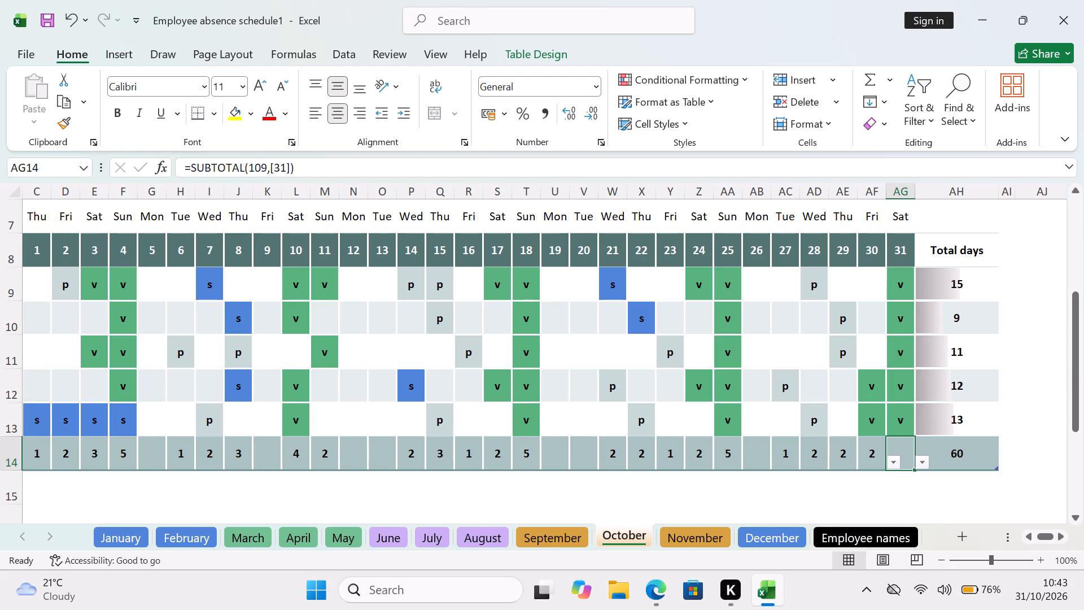
click(918, 457)
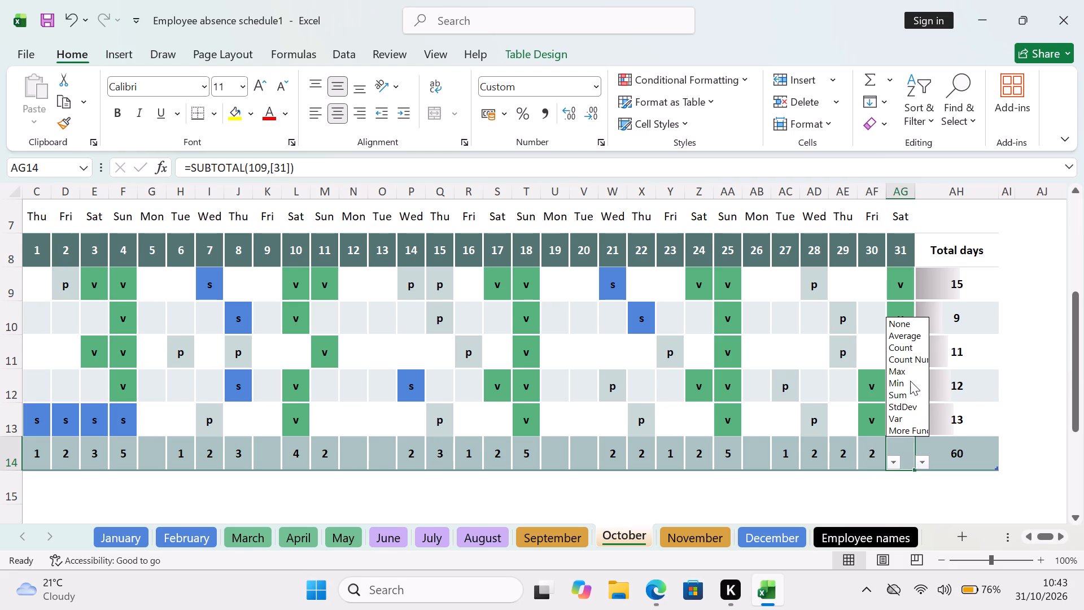
click(903, 346)
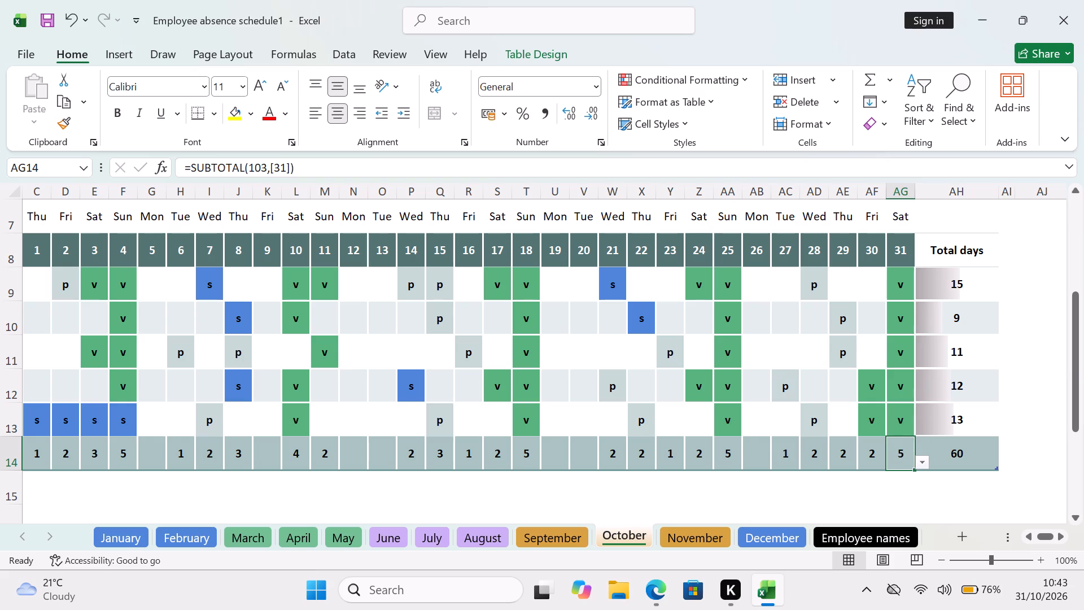
Apply solid blue data bars to the employees' Total days values in rows 9 to 13.
drag(944, 275, 973, 406)
right_click(973, 406)
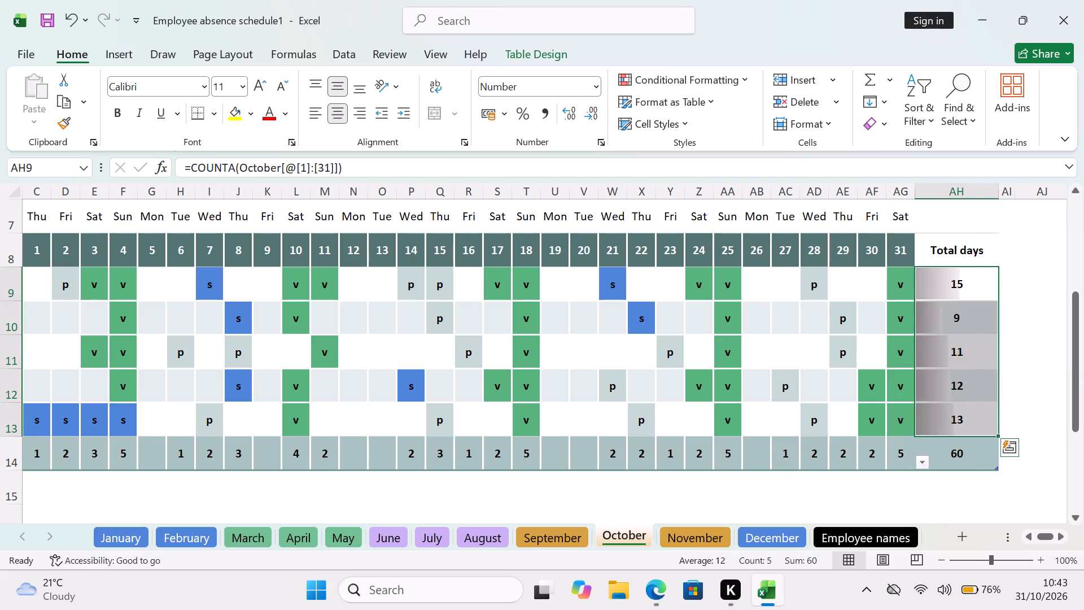
click(862, 302)
click(725, 359)
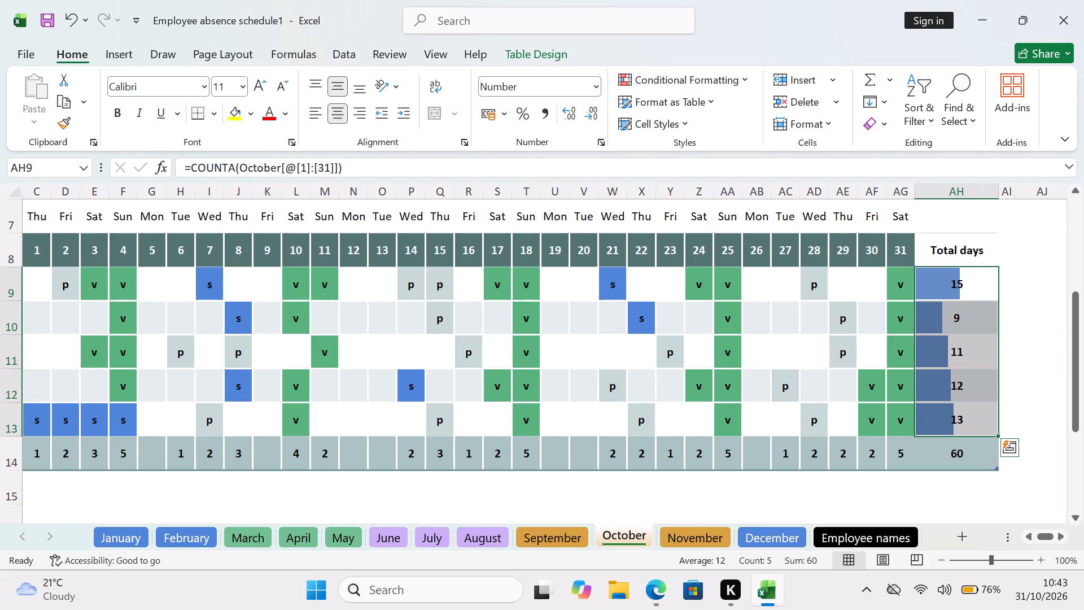
Open the November absence worksheet.
click(687, 531)
click(641, 532)
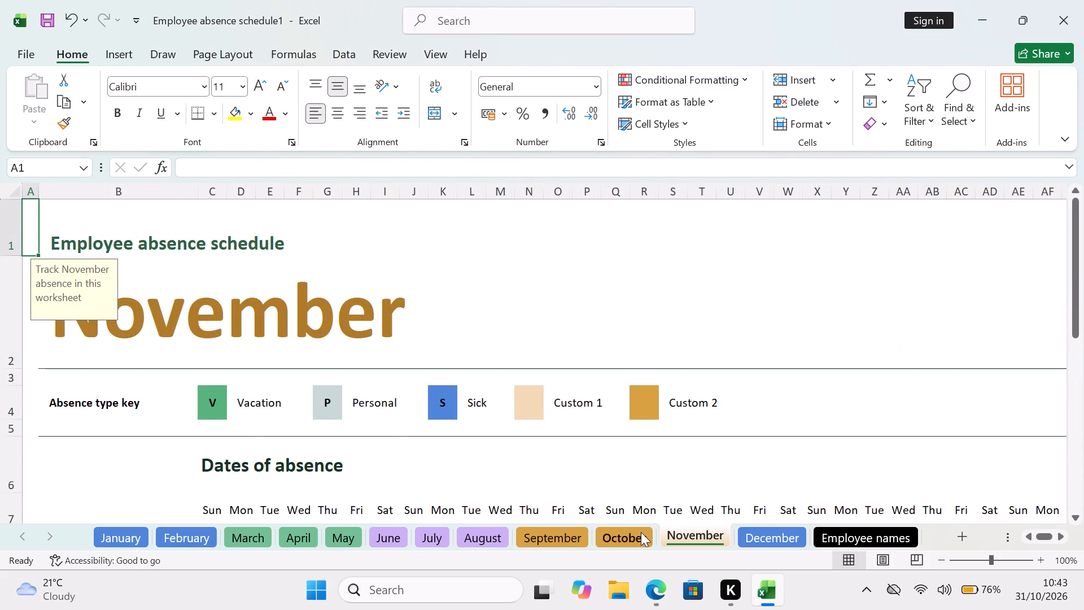
click(666, 531)
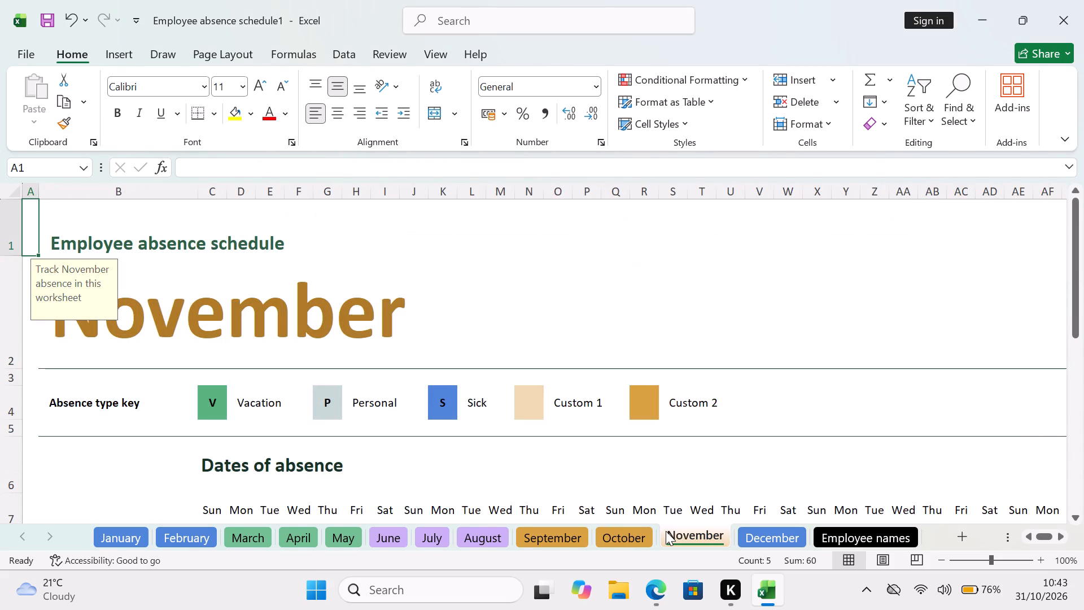
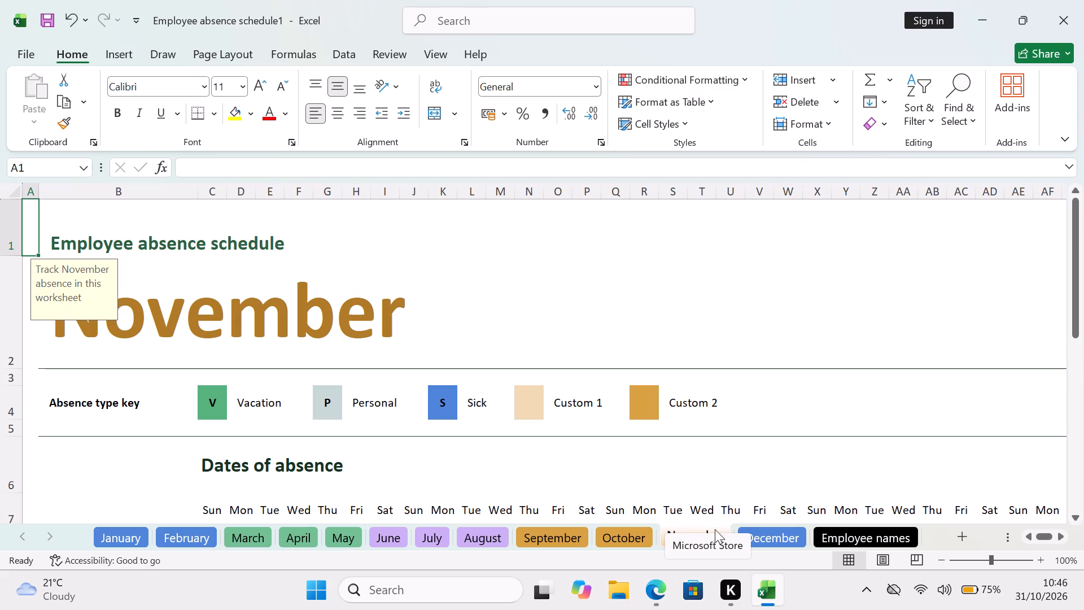
Look over the November sheet from the month title and absence type key through the employee rows to the November Total row.
key(Down)
key(Up)
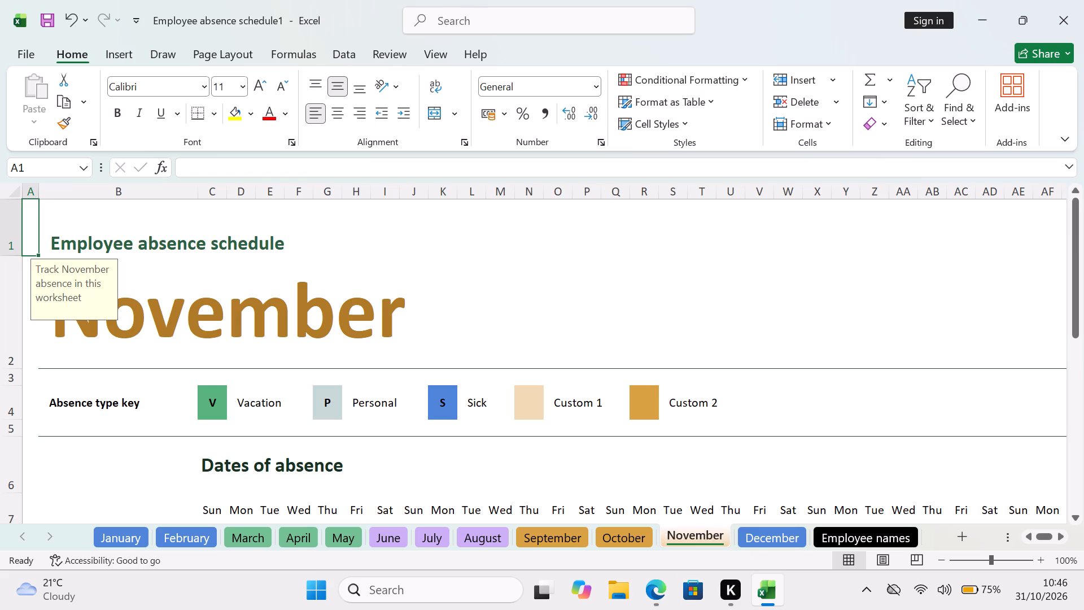
click(738, 345)
key(Down)
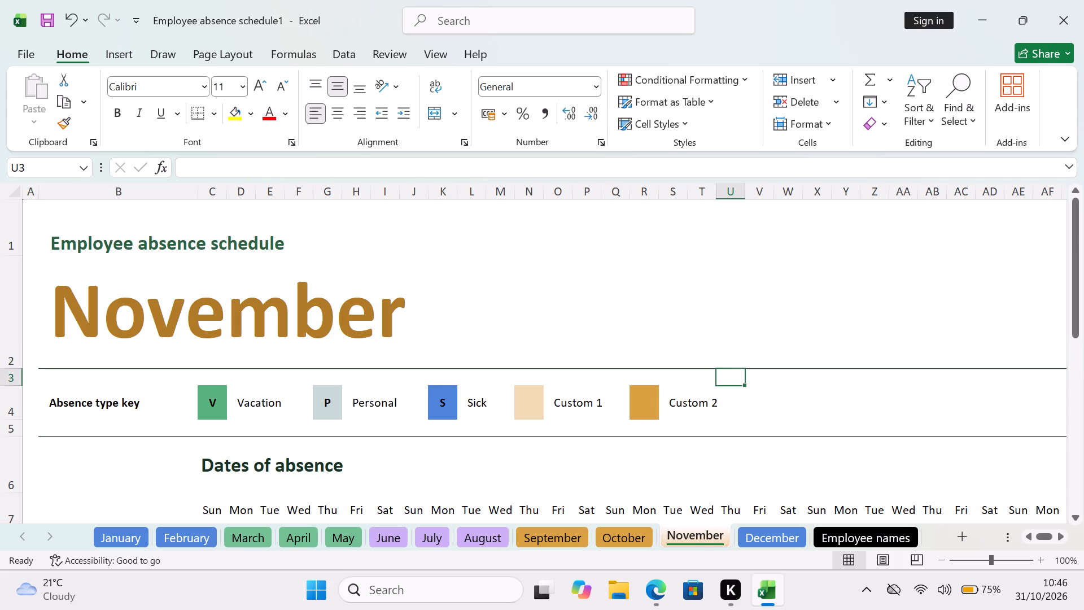
key(Down)
key(Down)
key(Down)
key(Down)
key(Down)
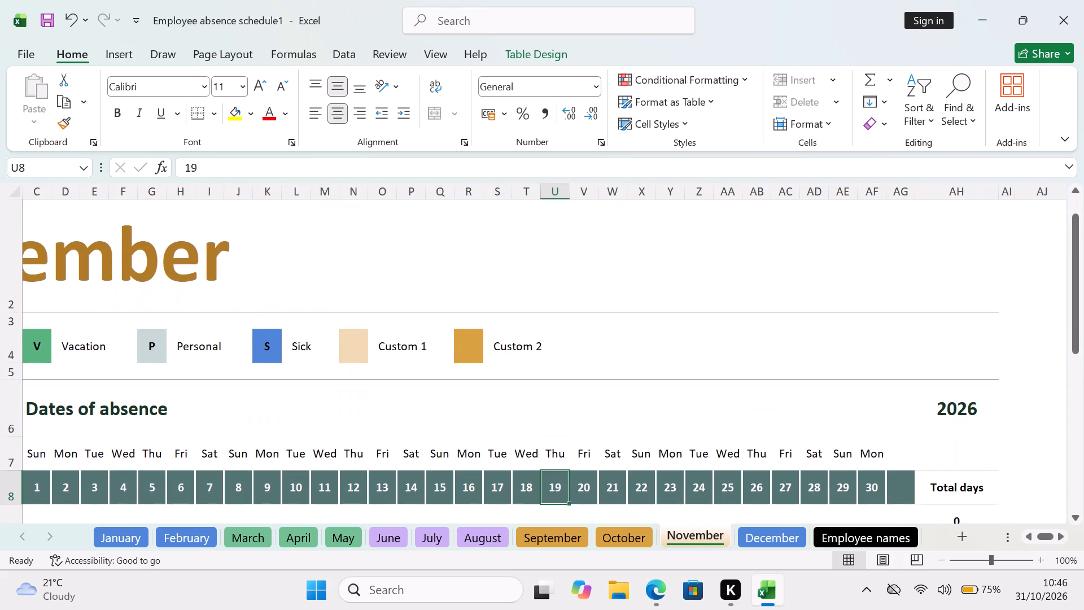
key(Down)
key(Left)
key(Left)
key(Left)
key(Left)
key(Left)
key(Left)
key(Left)
key(Left)
key(Left)
key(Left)
key(Left)
key(Left)
key(Left)
key(Left)
key(Left)
key(Left)
key(Left)
key(Left)
key(Left)
key(Left)
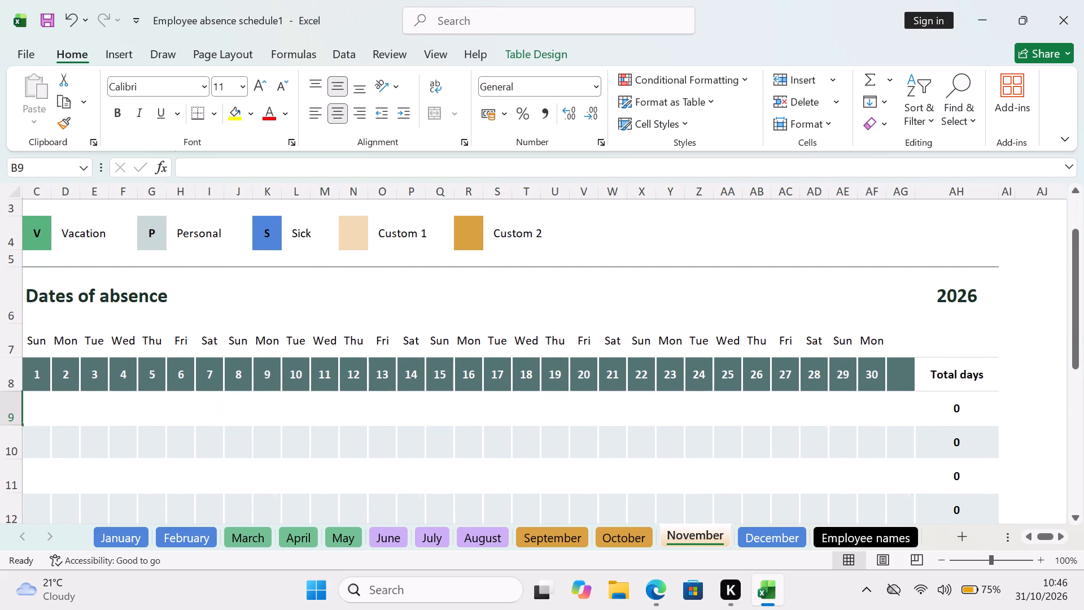
key(Right)
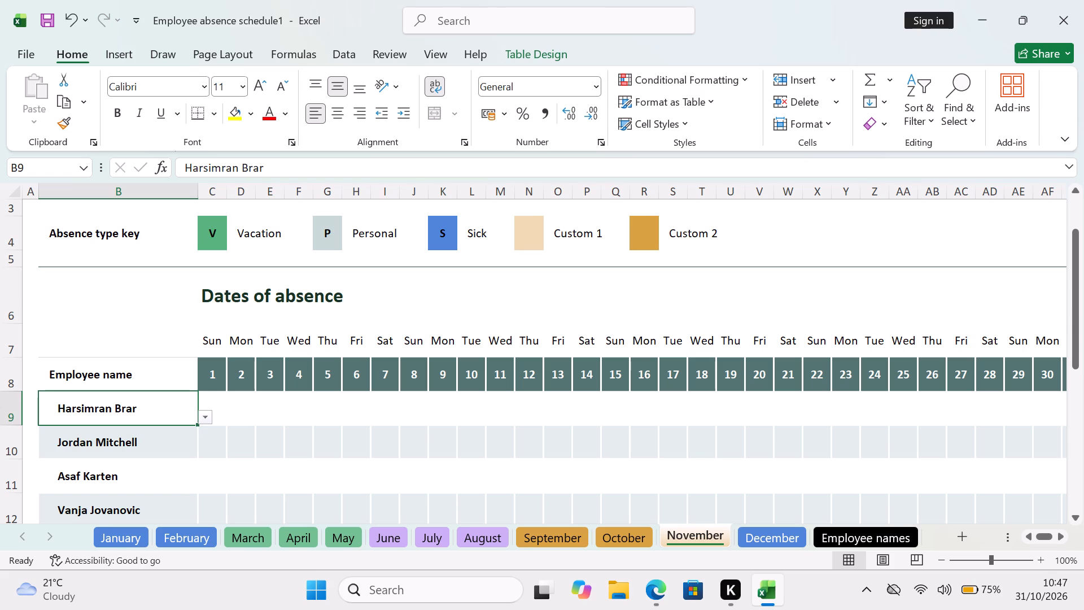
key(Down)
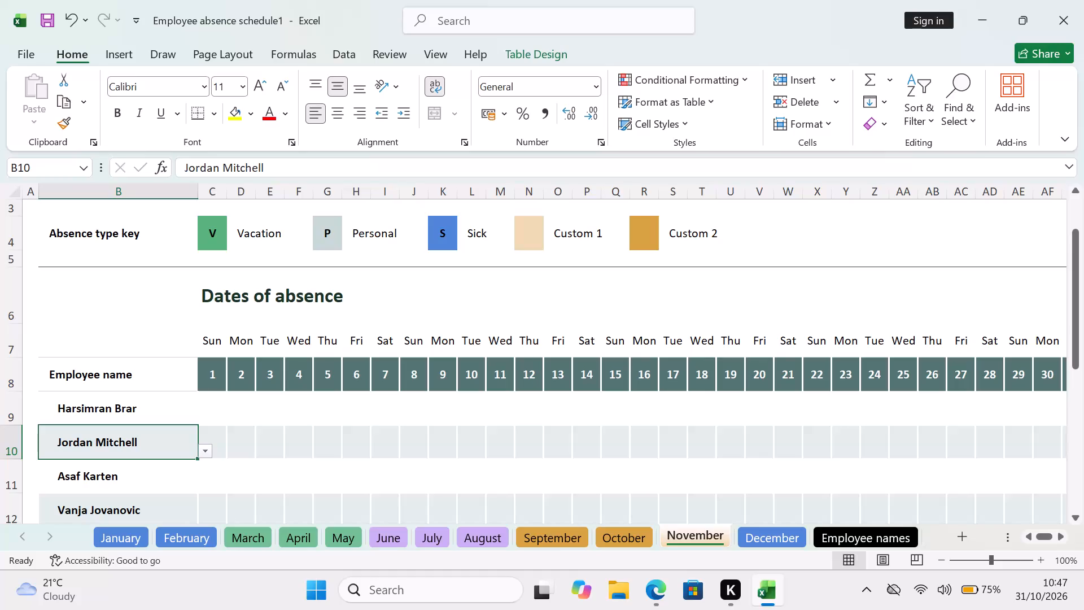
key(Down)
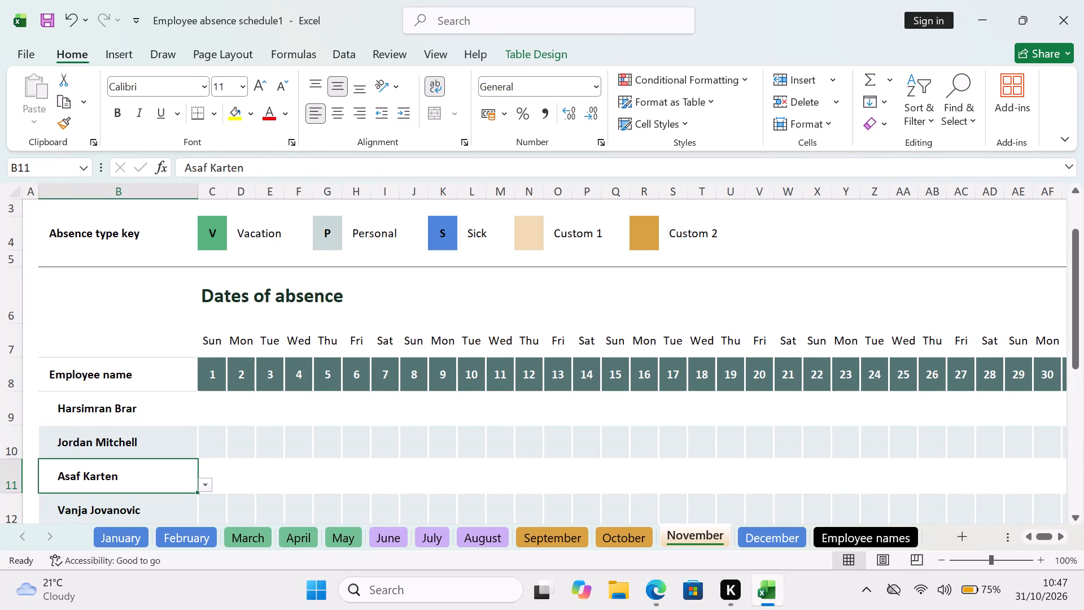
key(Down)
key(Down)
key(Down)
key(Down)
key(Down)
key(Down)
key(Down)
key(Down)
key(Down)
key(Down)
key(Down)
key(Down)
key(Down)
key(Down)
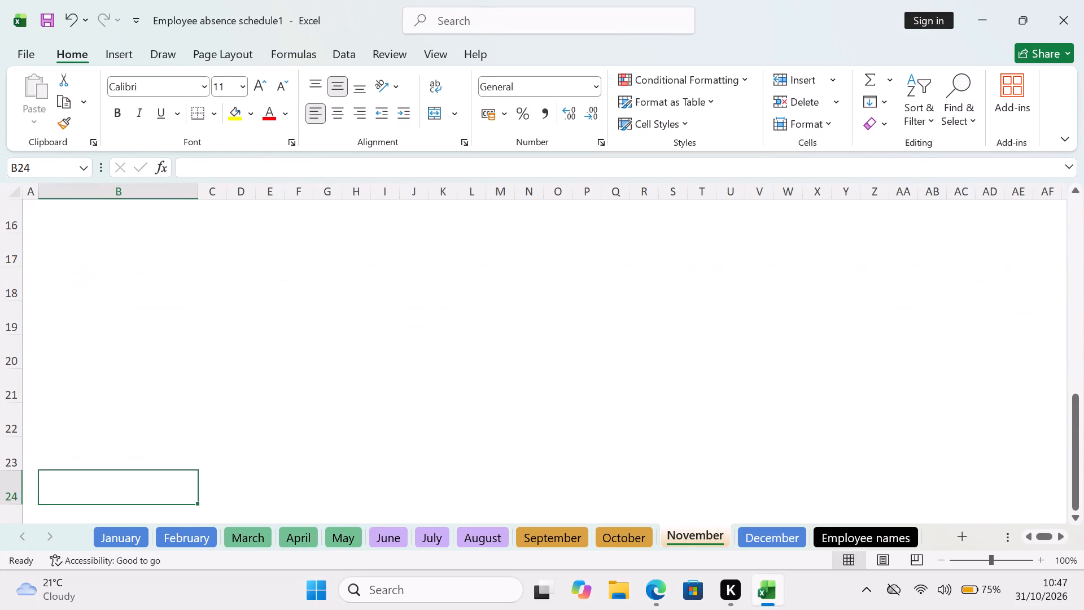
key(Up)
key(Up)
key(Up)
key(Up)
key(Up)
key(Up)
key(Up)
key(Up)
key(Up)
key(Up)
key(Up)
key(Up)
key(Up)
key(Up)
key(Up)
key(Up)
key(Up)
key(Up)
key(Up)
key(Up)
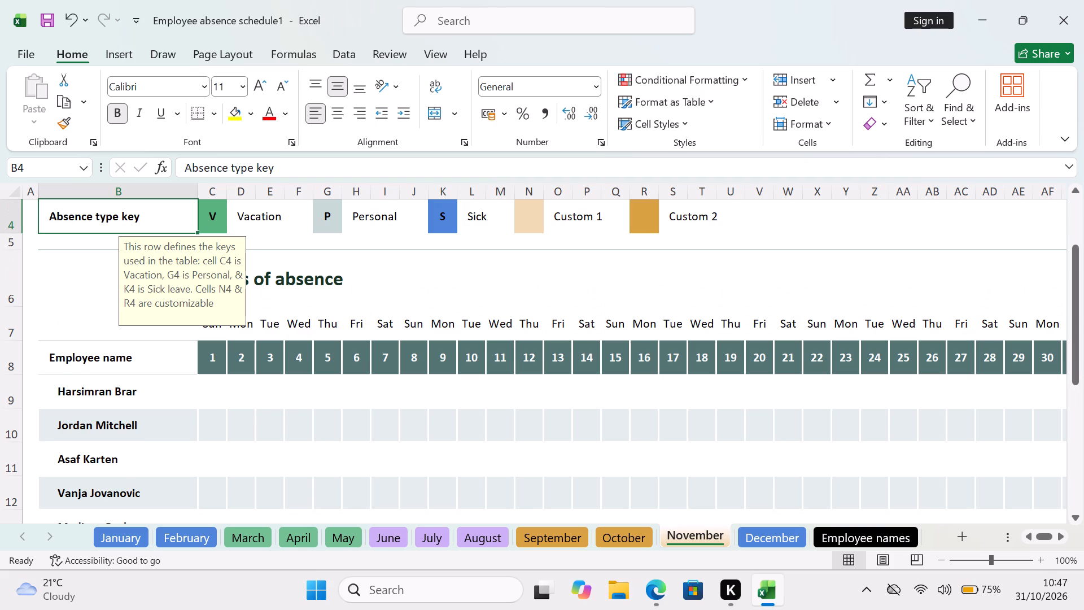
key(Up)
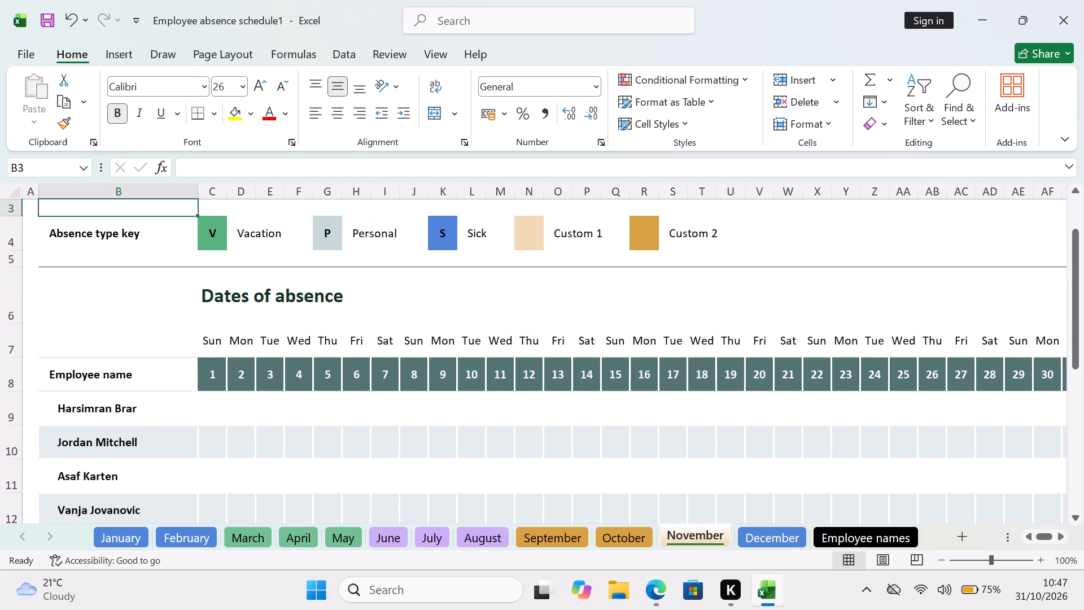
key(Up)
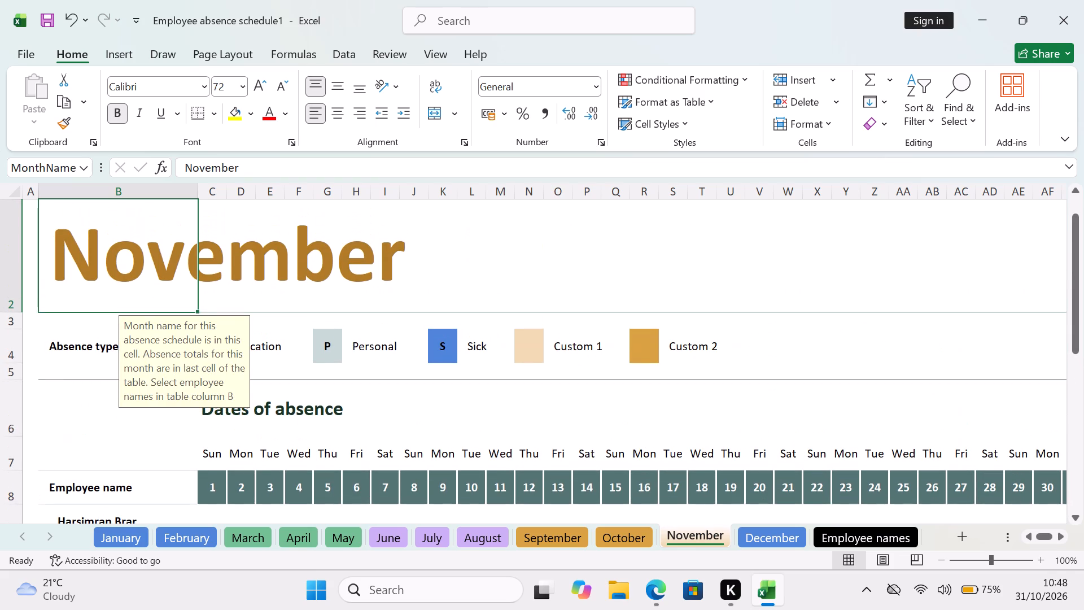
key(Up)
key(Down)
key(Down)
key(Down)
key(Down)
key(Down)
key(Down)
key(Down)
key(Down)
key(Down)
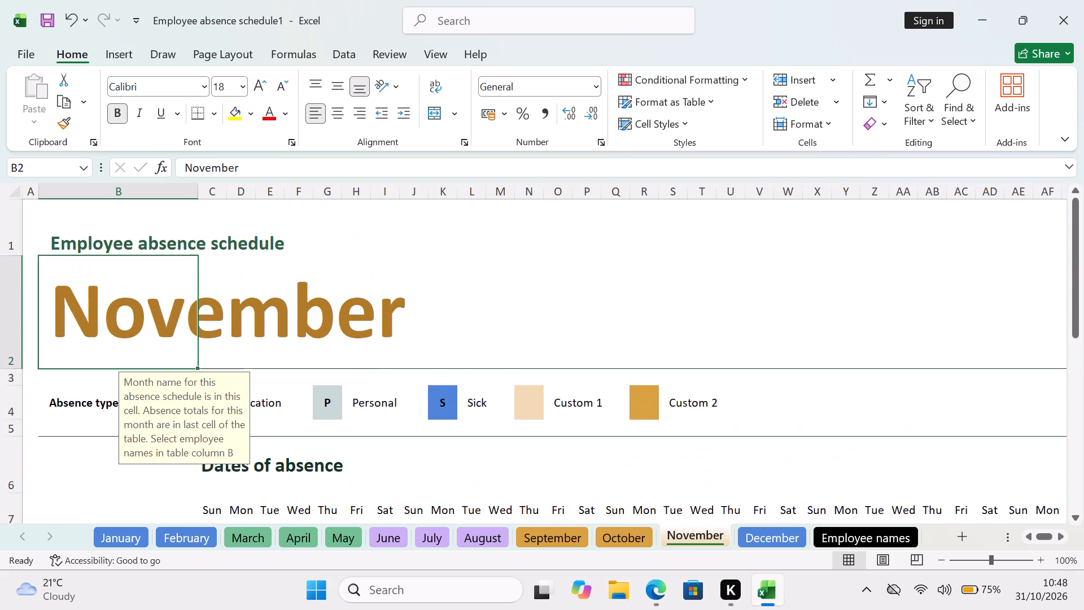
key(Down)
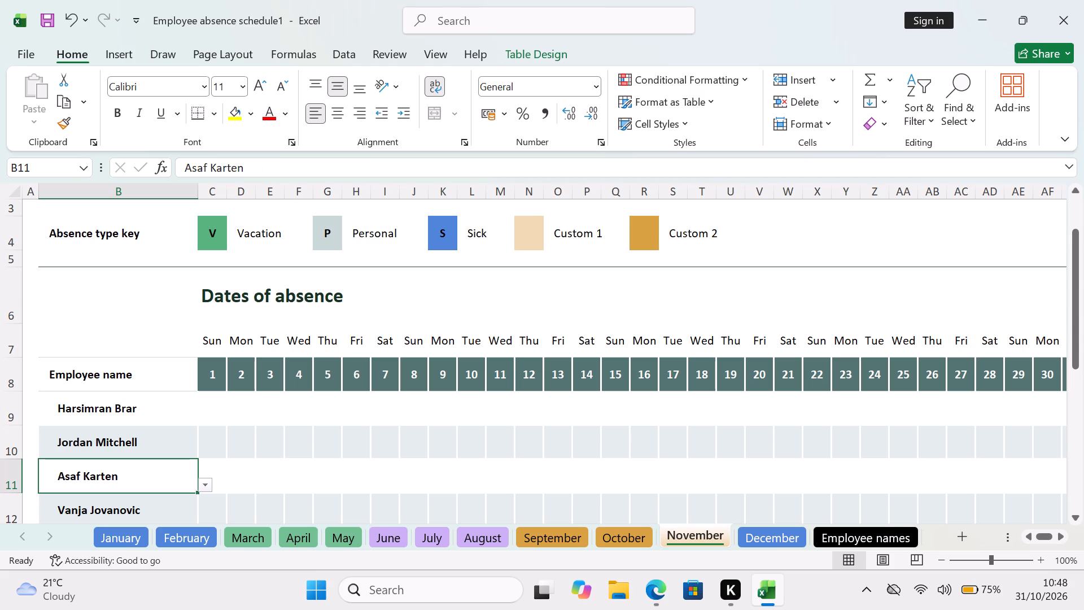
key(Down)
key(Down)
key(Down)
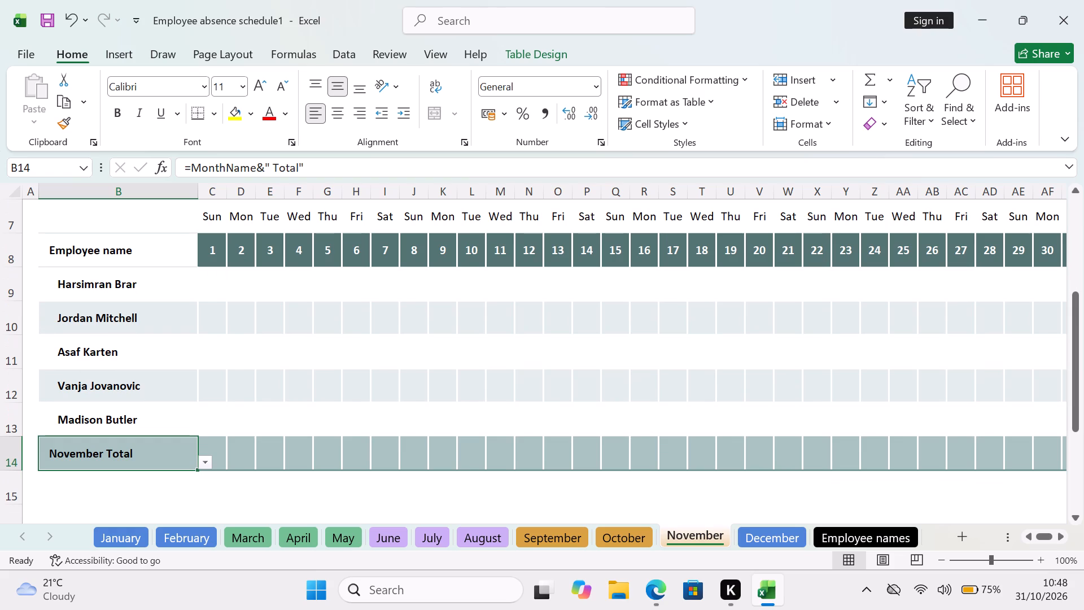
key(Down)
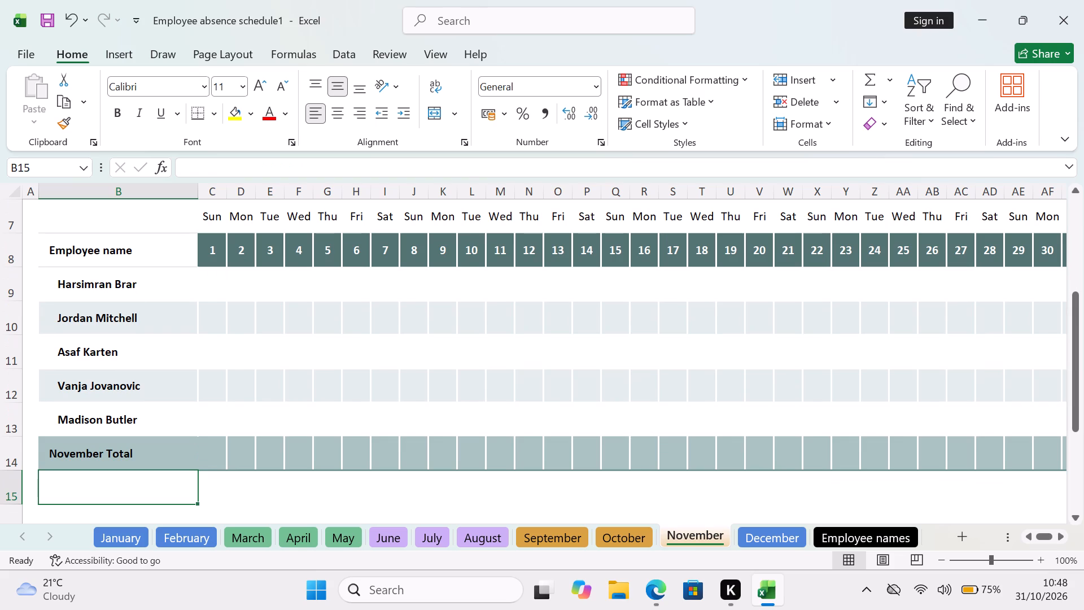
key(Down)
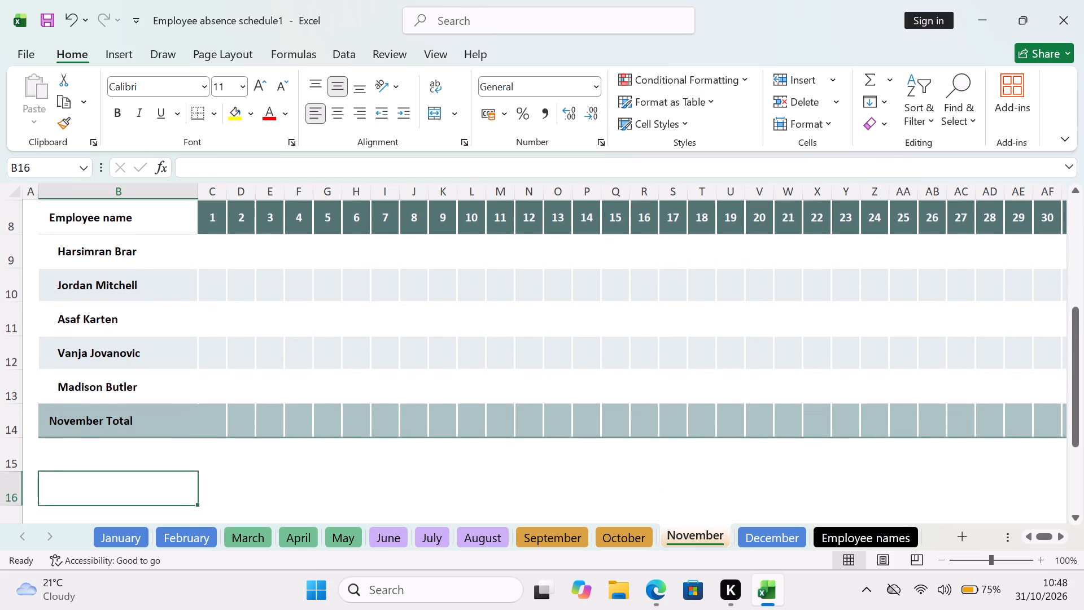
key(Down)
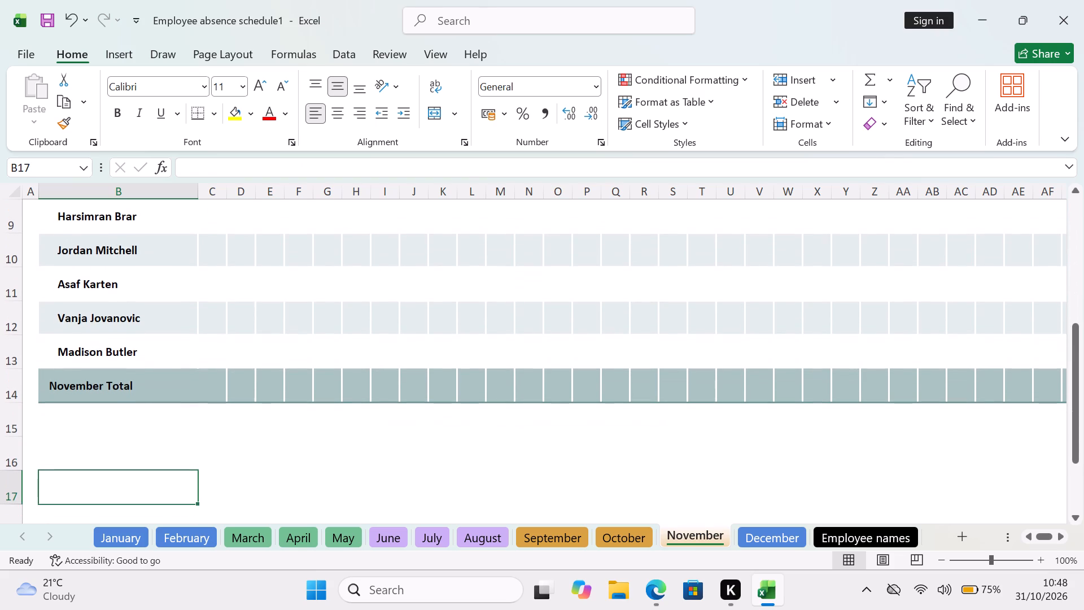
key(Down)
key(Up)
key(Up)
key(Up)
key(Up)
key(Up)
key(Up)
key(Up)
key(Up)
key(Up)
key(Up)
key(Up)
key(Up)
key(Up)
key(Up)
key(Up)
key(Up)
key(Up)
key(Up)
key(Up)
key(Up)
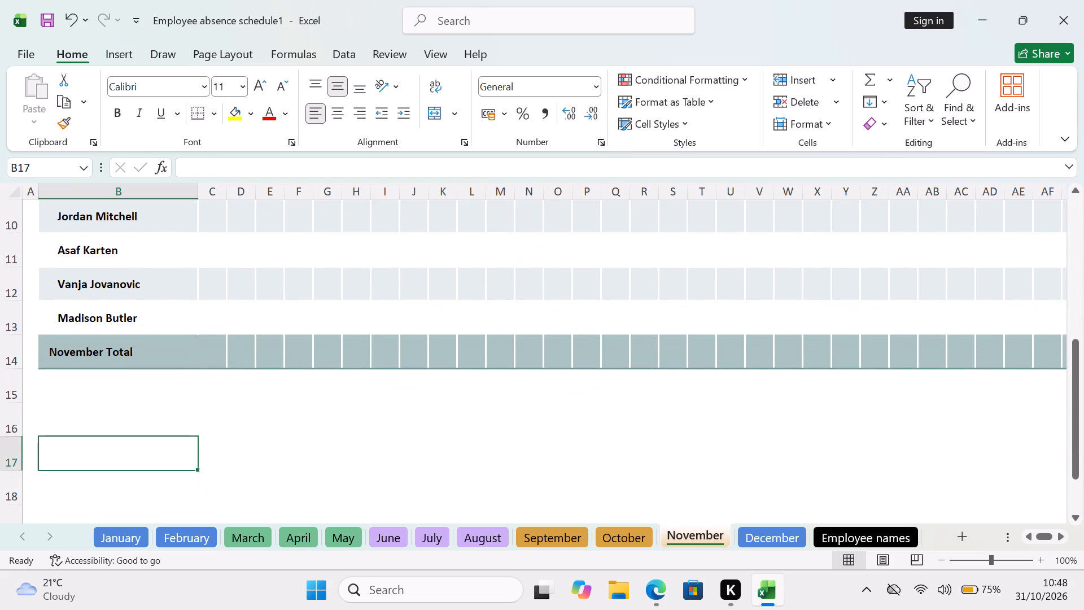
In row 9, enter the vacation code v on November 1 and the personal code p on November 3 and 5.
key(Down)
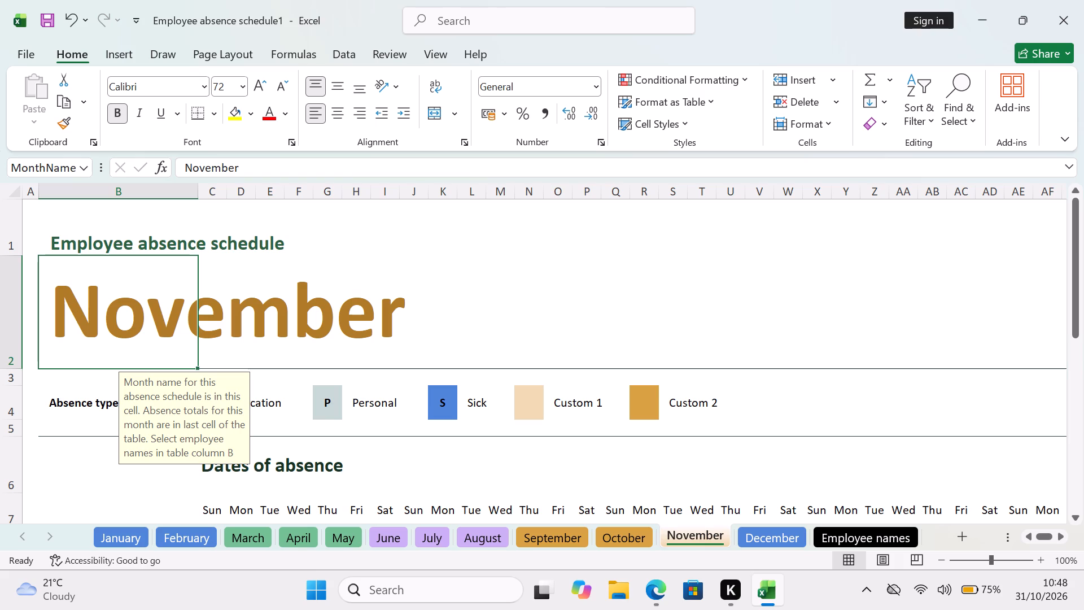
key(Down)
key(Down)
key(Down)
key(Down)
key(Down)
key(Down)
key(Down)
key(Down)
key(Down)
key(Right)
key(Up)
key(Up)
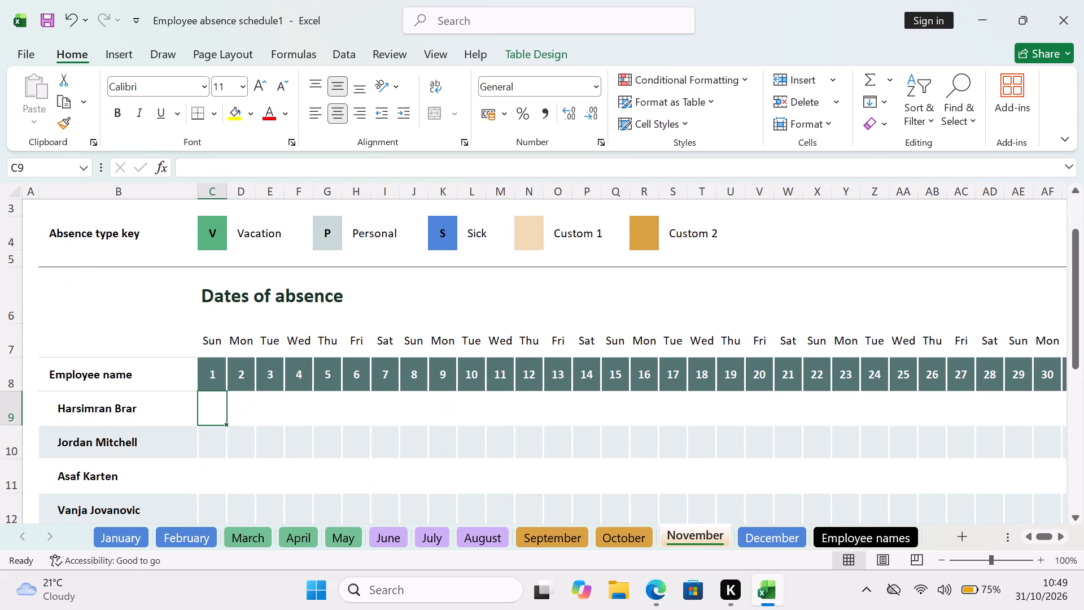
key(v)
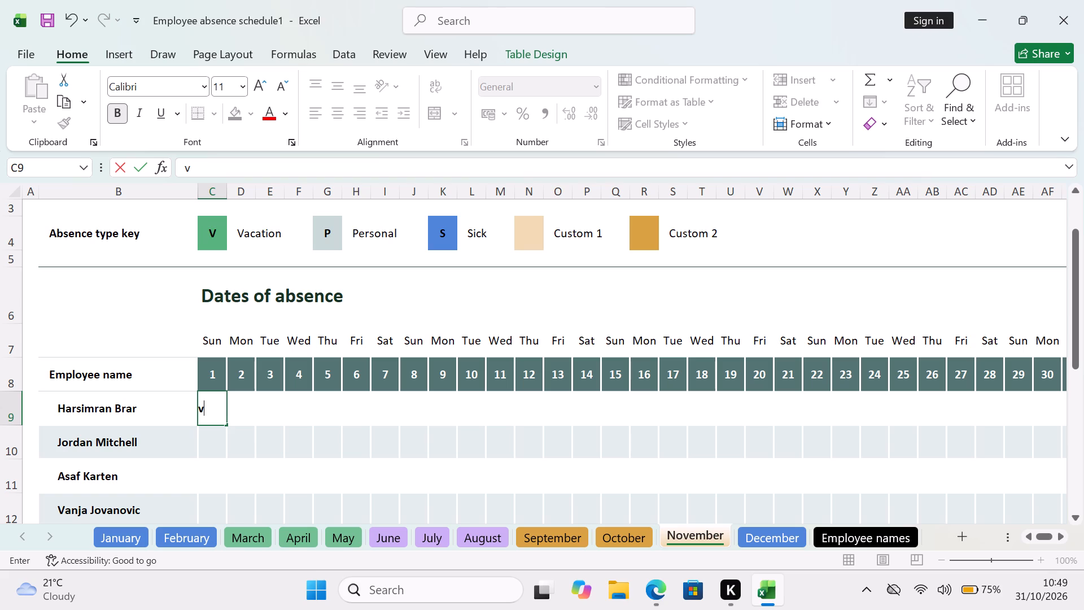
key(v)
key(BackSpace)
key(Right)
key(Right)
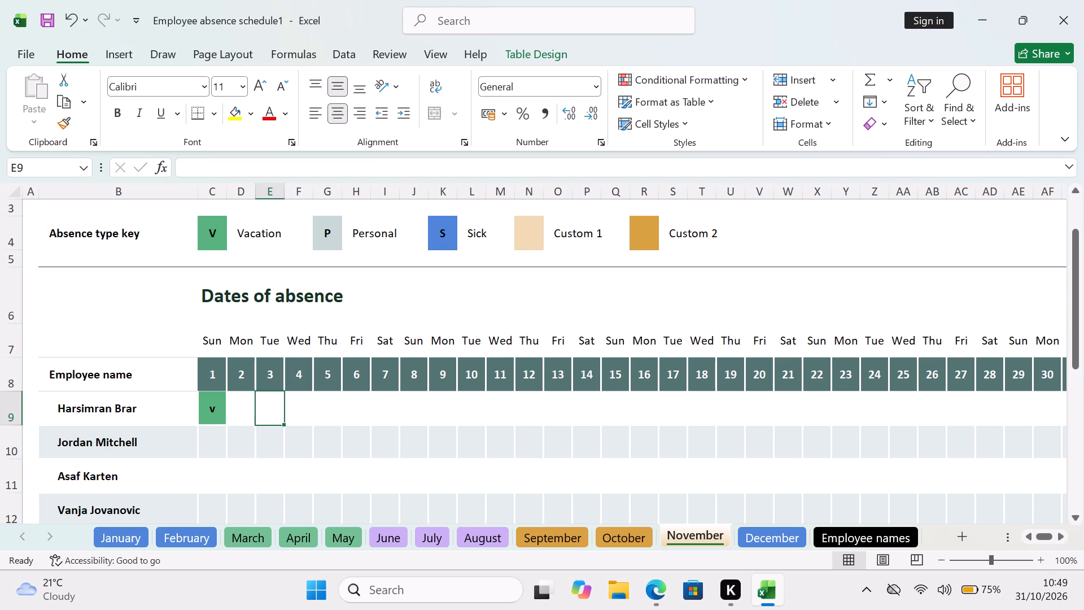
key(p)
key(Right)
key(Right)
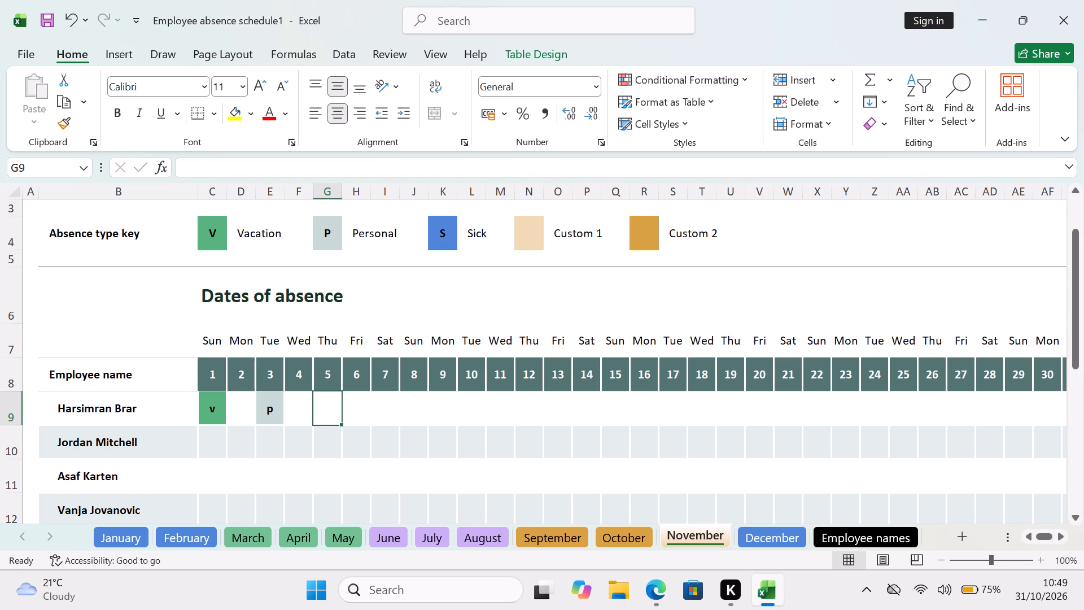
key(p)
key(Right)
In row 9, enter the vacation code v on November 7 and 8 and the sick code s on November 11 and 12.
key(Right)
key(v)
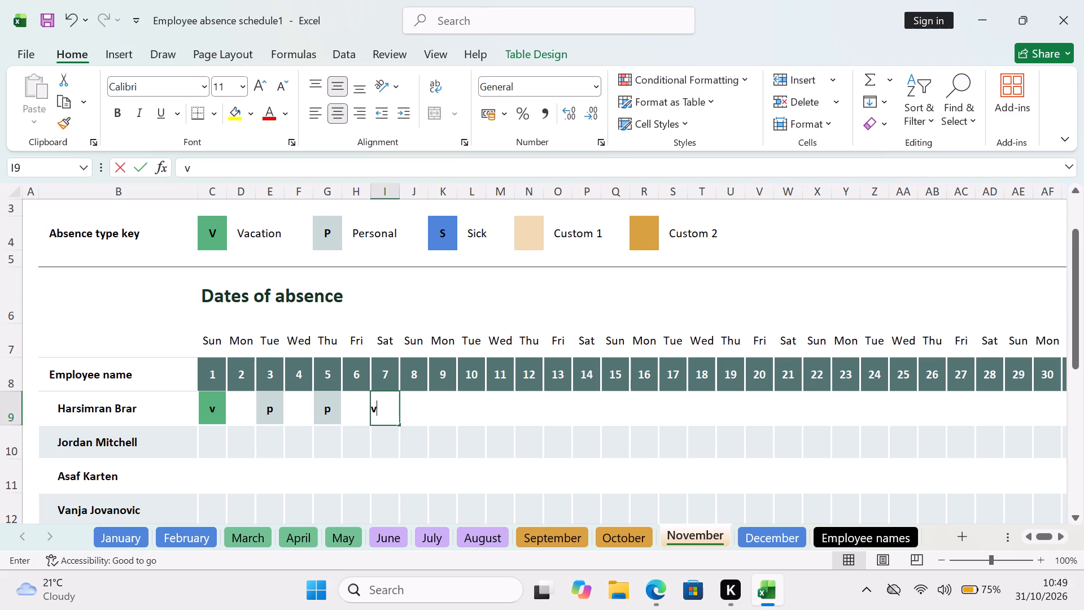
key(Right)
key(v)
key(Right)
key(Right)
key(Right)
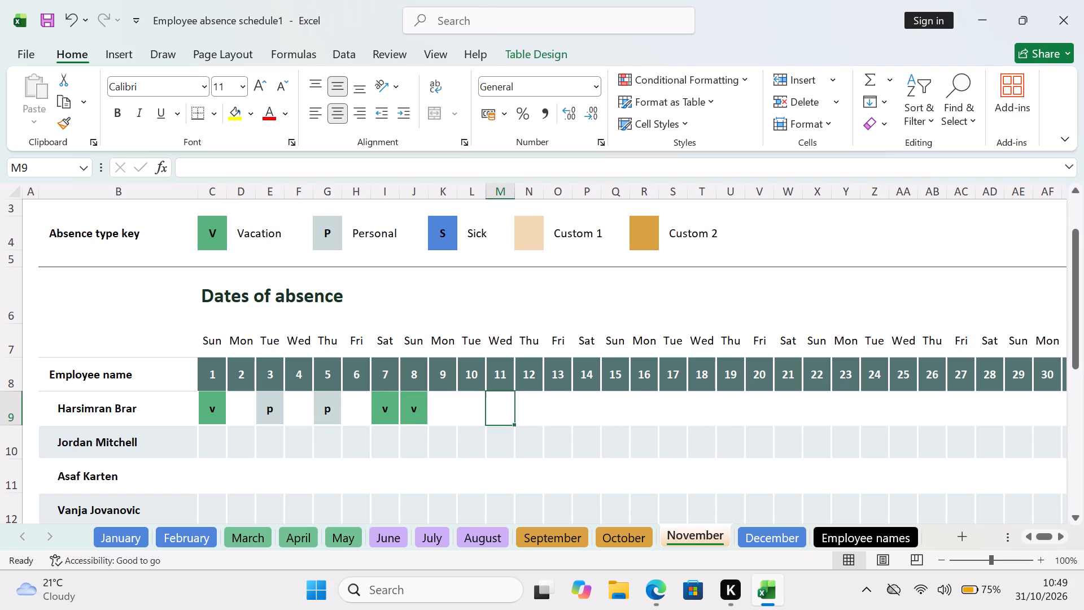
key(s)
key(Right)
key(s)
key(Right)
In row 9, enter the vacation code v on November 14 and 15 and the personal code p on November 17 and 18.
key(Right)
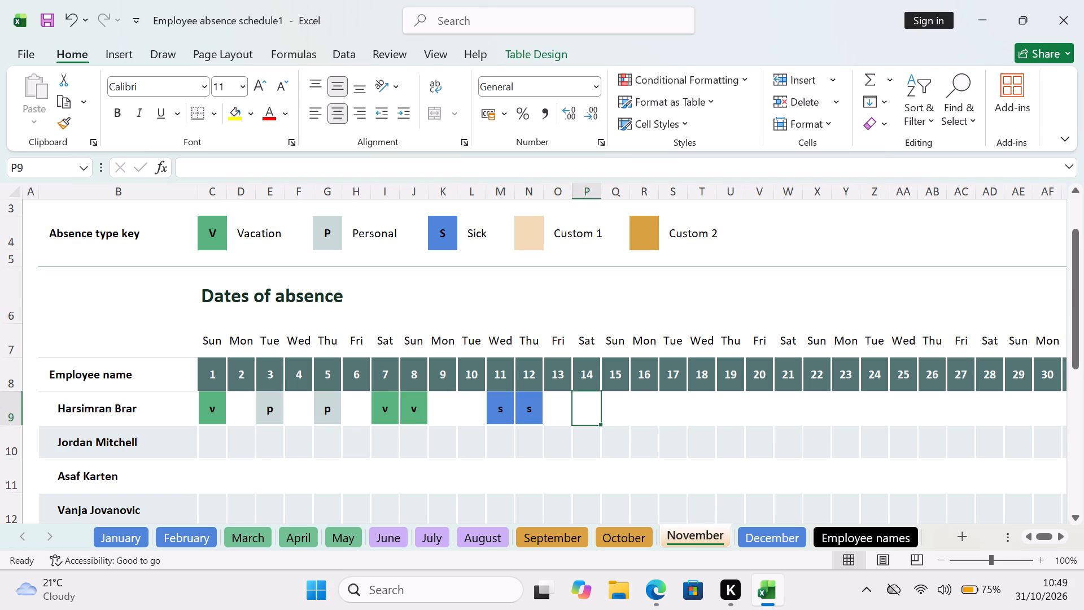
key(v)
key(Right)
key(v)
key(Right)
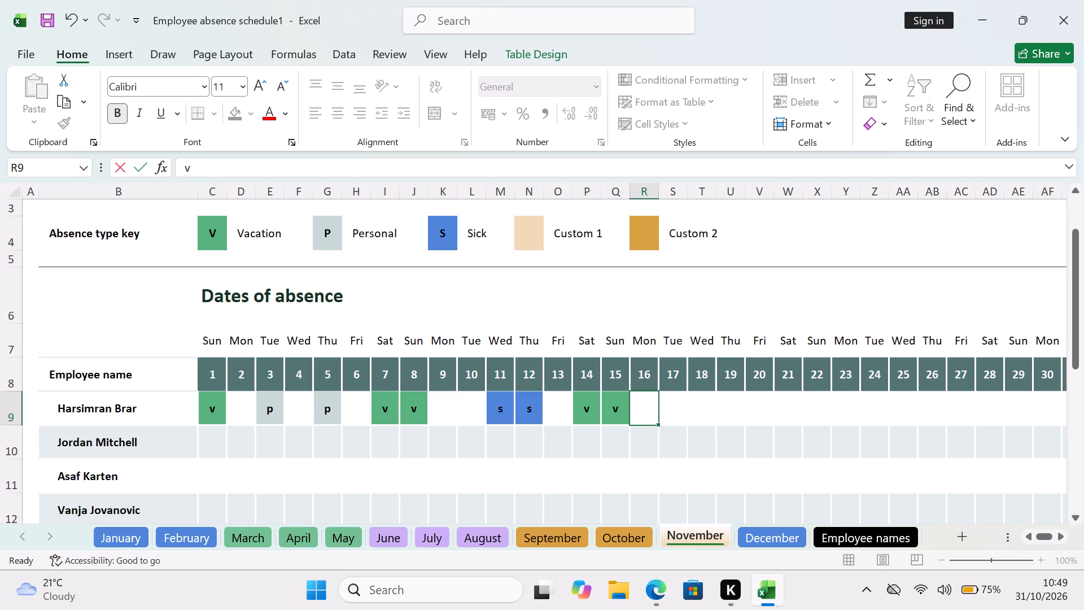
key(Right)
key(Right)
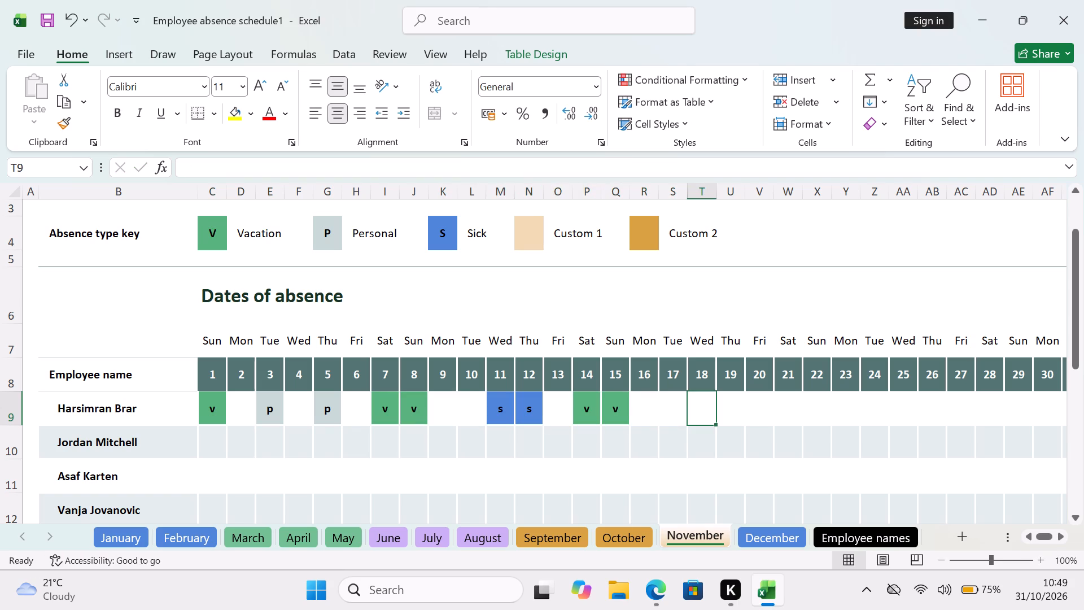
key(Left)
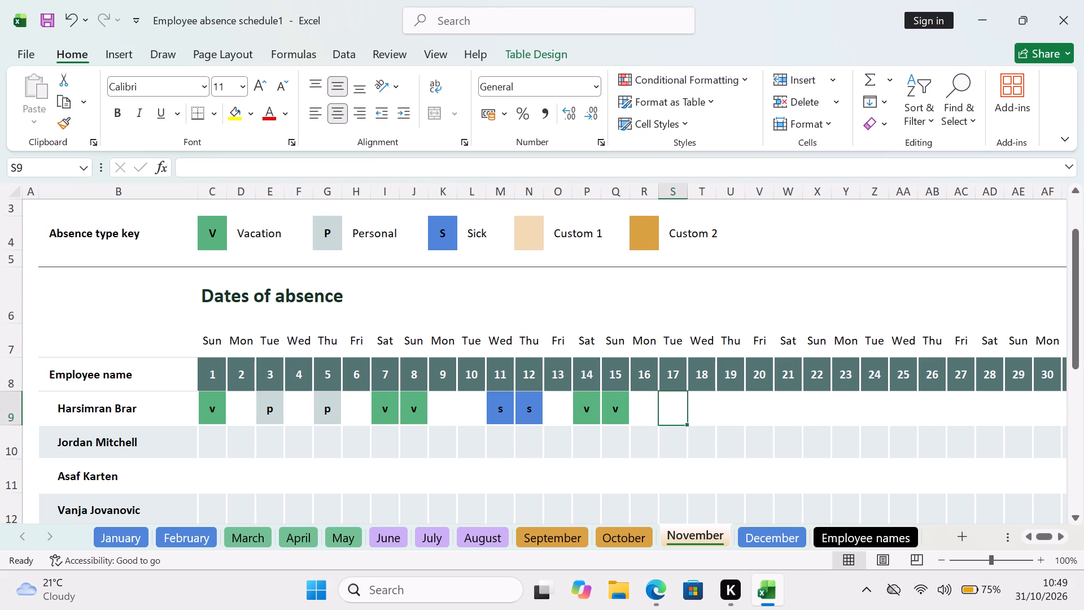
key(p)
key(Right)
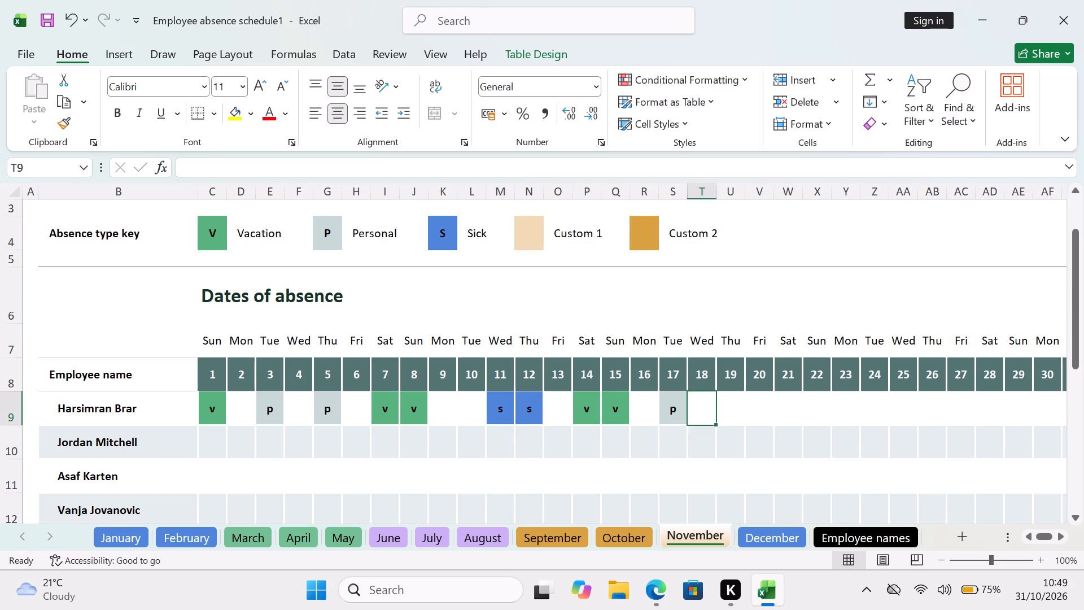
key(p)
key(Right)
In row 9, enter the vacation code v on November 21 and 22.
key(Right)
key(Right)
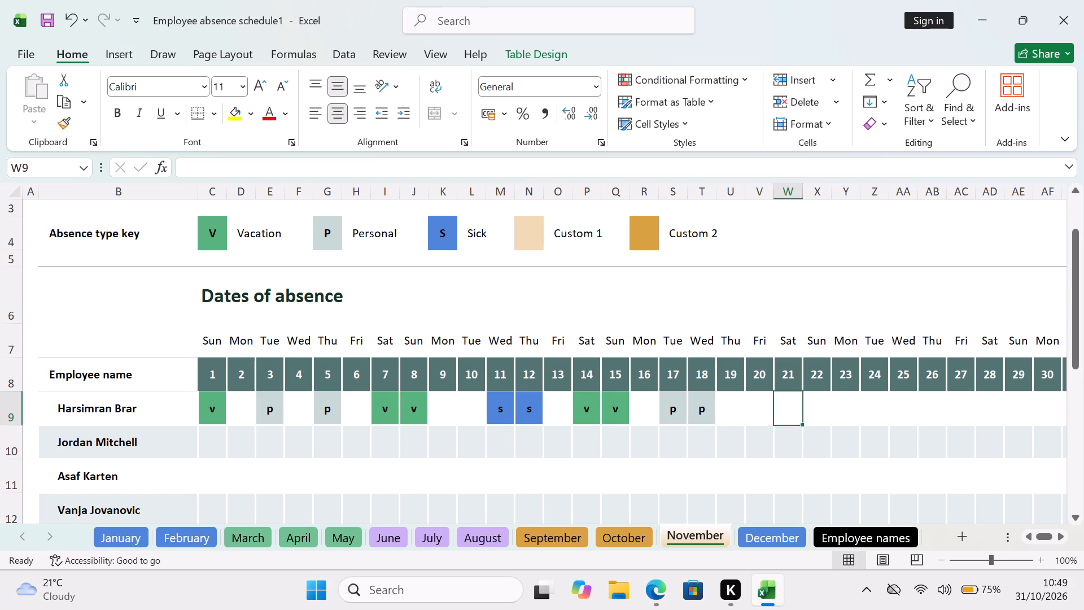
key(v)
key(Right)
key(v)
key(Right)
key(Right)
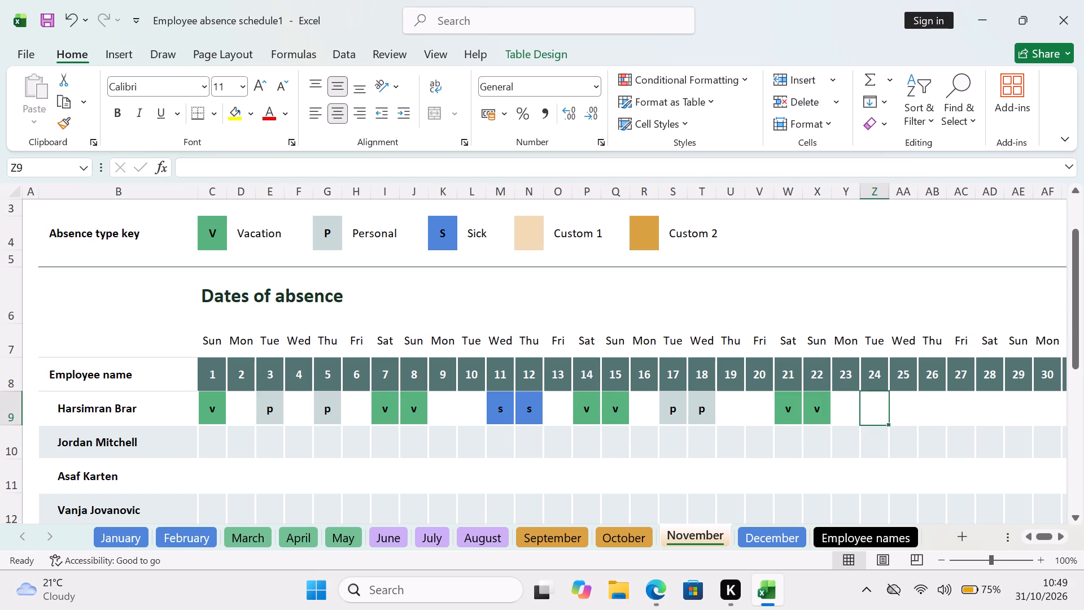
In row 9, enter the personal code p on November 25 and 27 and the vacation code v on November 28 and 29.
key(Right)
key(p)
key(Right)
key(Right)
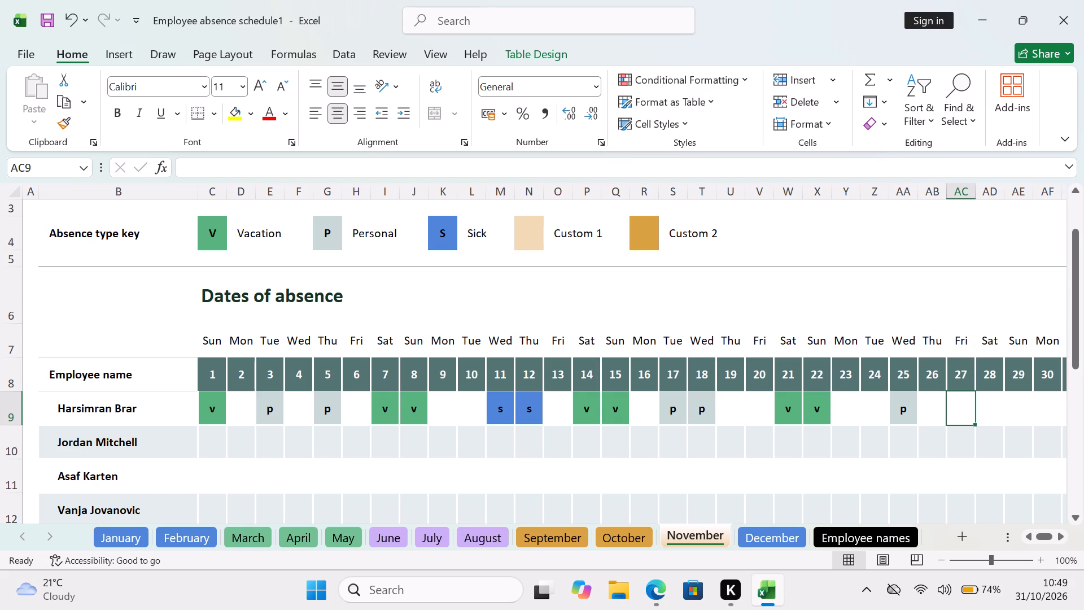
key(p)
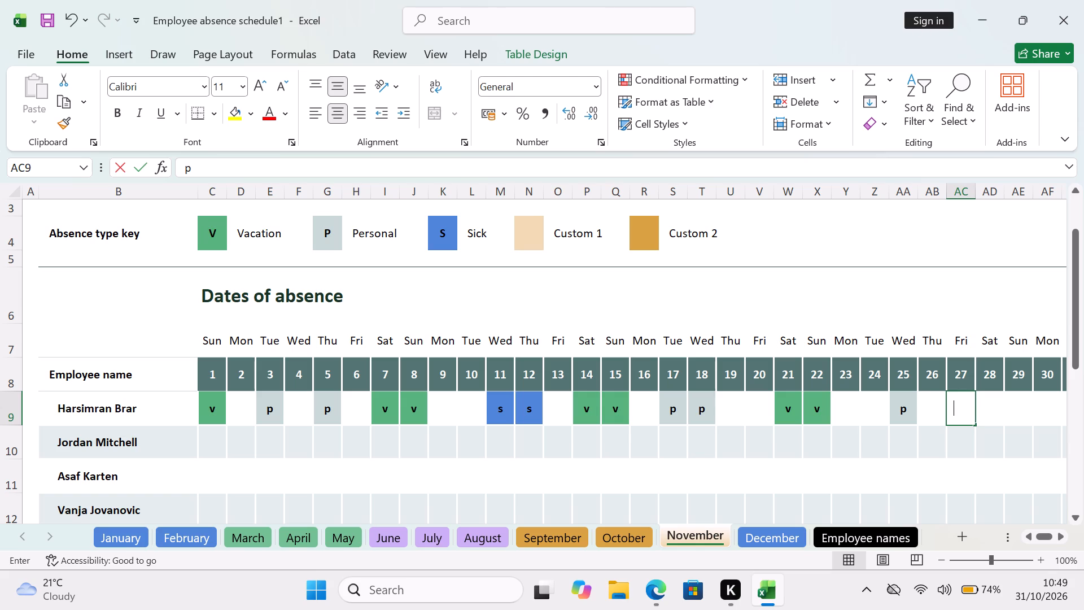
key(Right)
key(v)
key(Right)
key(v)
key(Right)
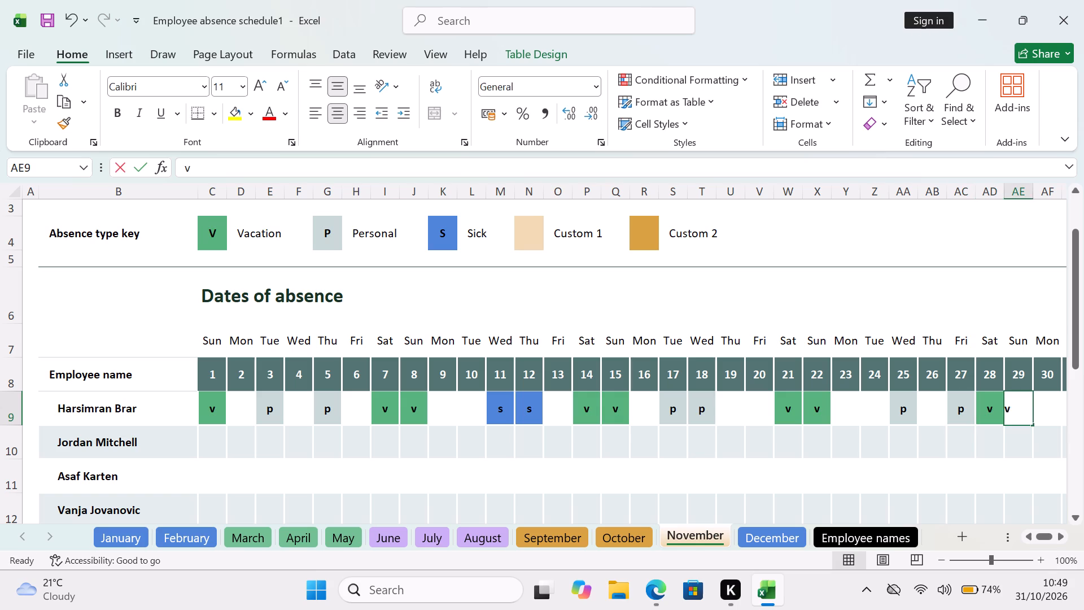
key(Right)
In row 10, enter the vacation code v on November 1 and 8 and the personal code p on November 4.
key(Left)
key(Left)
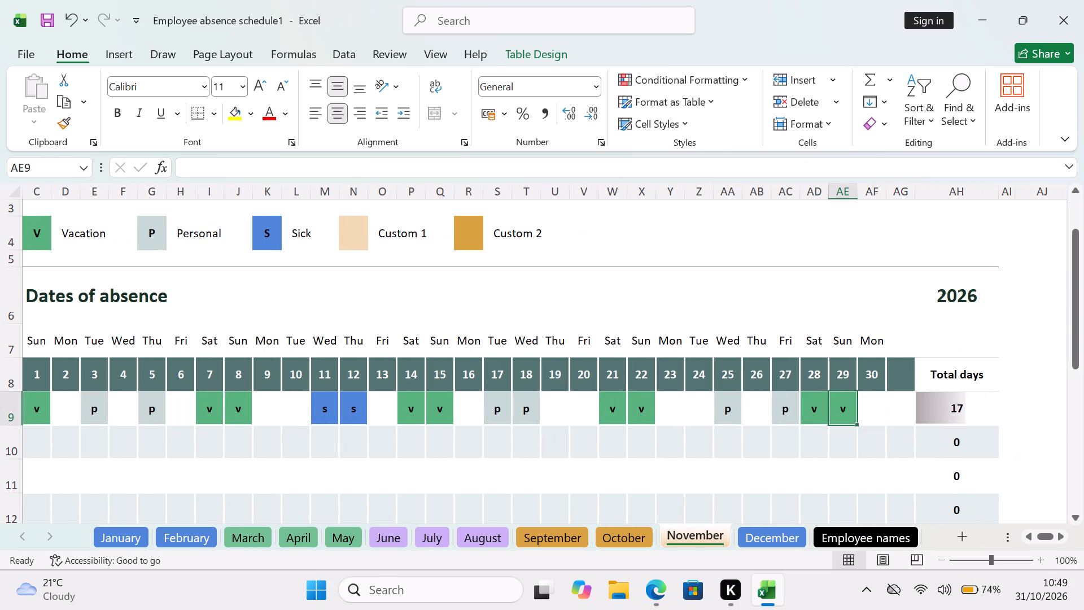
key(Left)
key(Left)
key(Left)
key(Left)
key(Left)
key(Left)
key(Left)
key(Left)
key(Left)
key(Left)
key(Left)
key(Left)
key(Left)
key(Left)
key(Left)
key(Left)
key(Left)
key(Left)
key(Left)
key(Left)
key(Down)
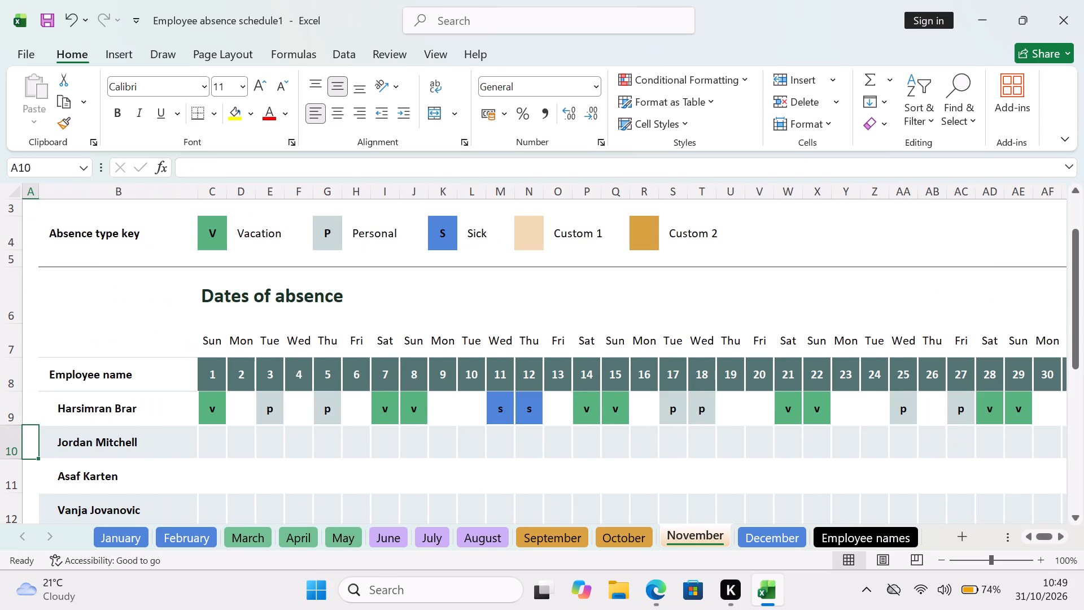
key(Right)
key(Right)
key(Right)
key(Left)
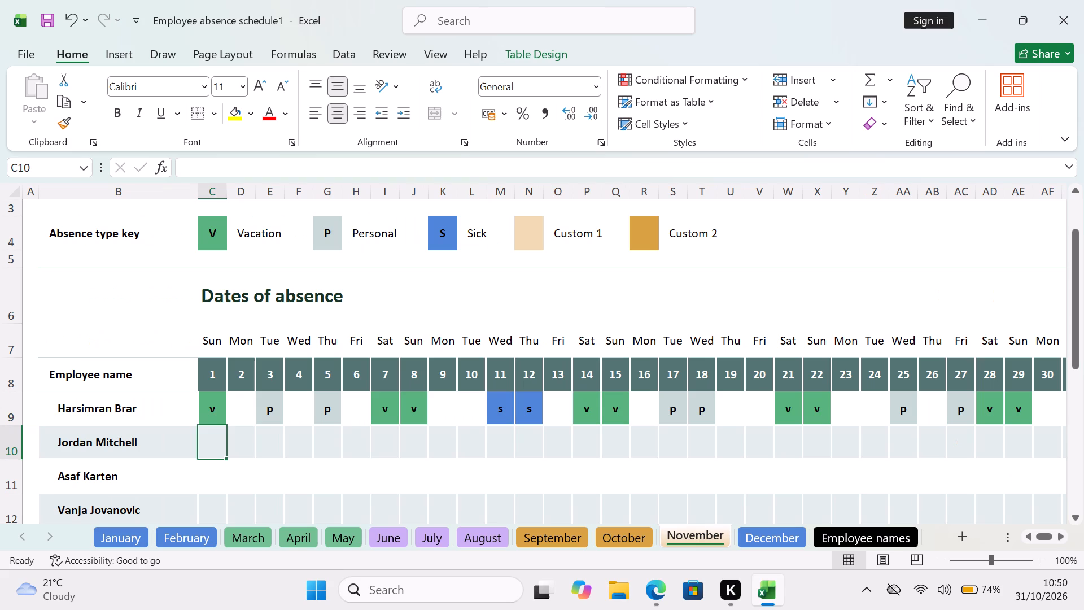
key(v)
key(Right)
key(Right)
key(Right)
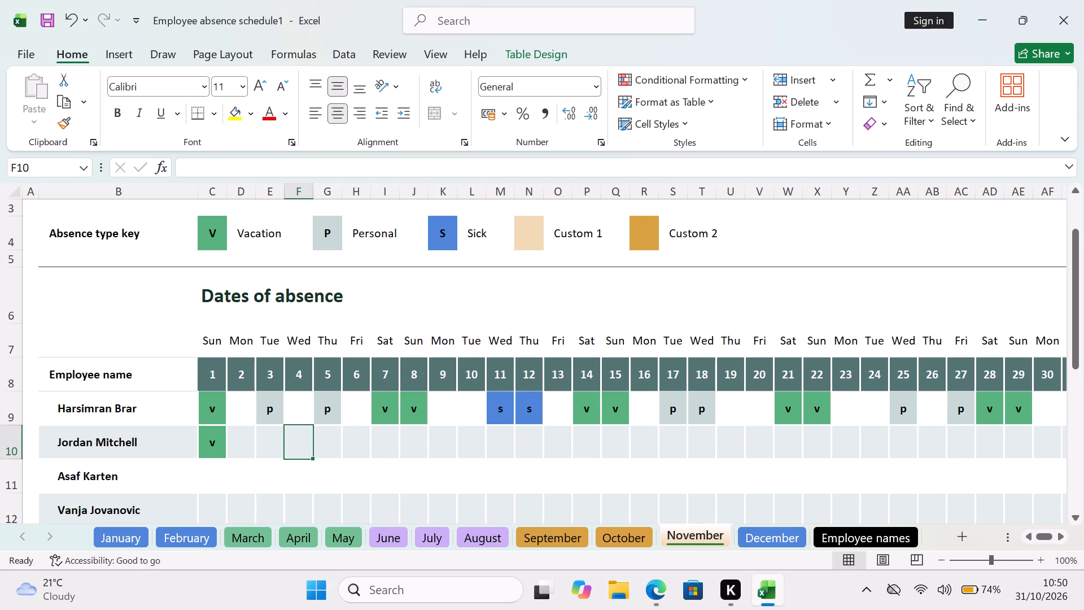
key(p)
key(Right)
key(Right)
key(Right)
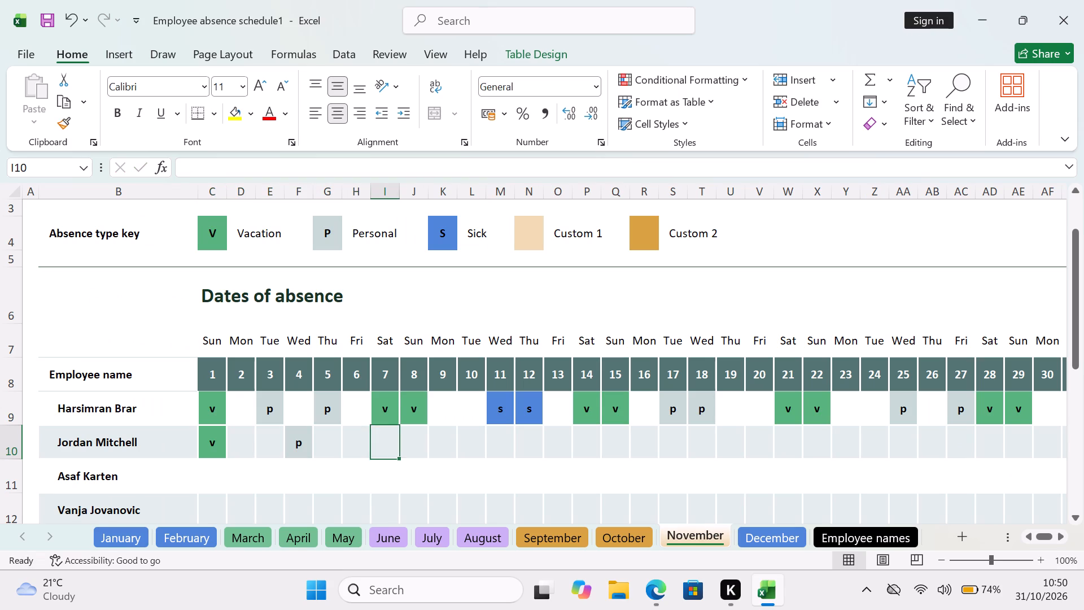
key(Right)
key(v)
key(Right)
In row 10, enter the personal code p on November 12, vacation code v on November 15 and sick code s on November 19.
key(Right)
key(Right)
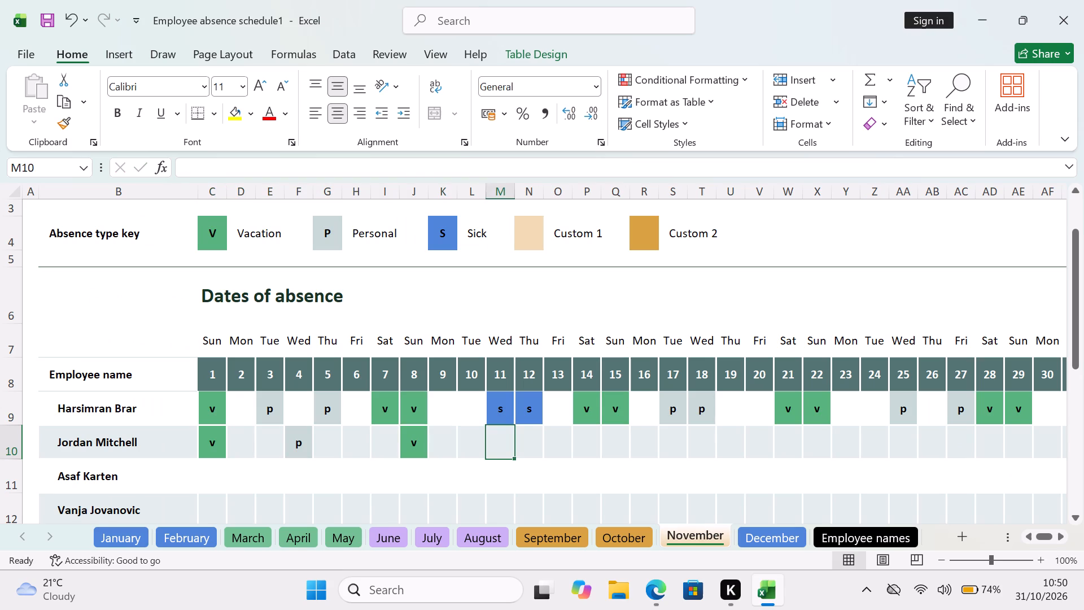
key(Right)
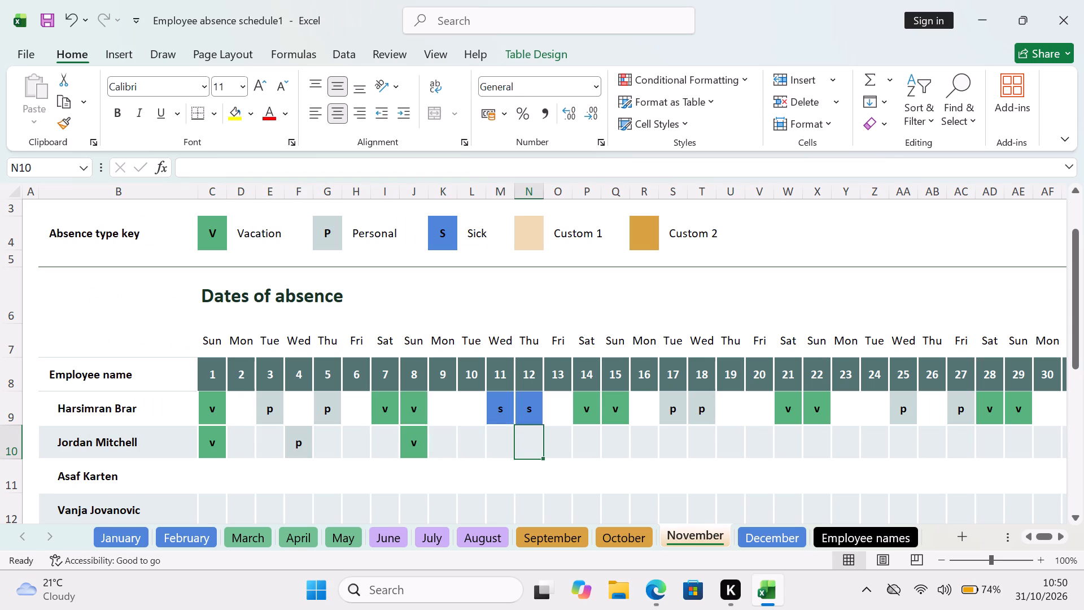
key(p)
key(Right)
key(Right)
key(Right)
key(v)
key(Right)
key(Right)
key(Right)
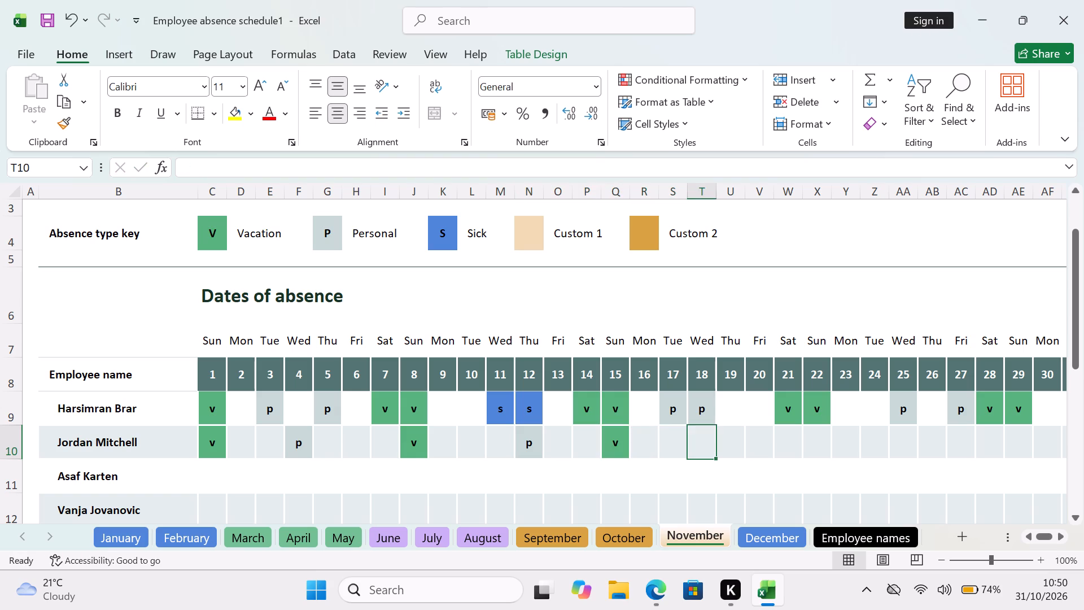
key(Right)
key(s)
key(Right)
In row 10, enter the vacation code v on November 22 and 29 and the personal code p on November 25.
key(Right)
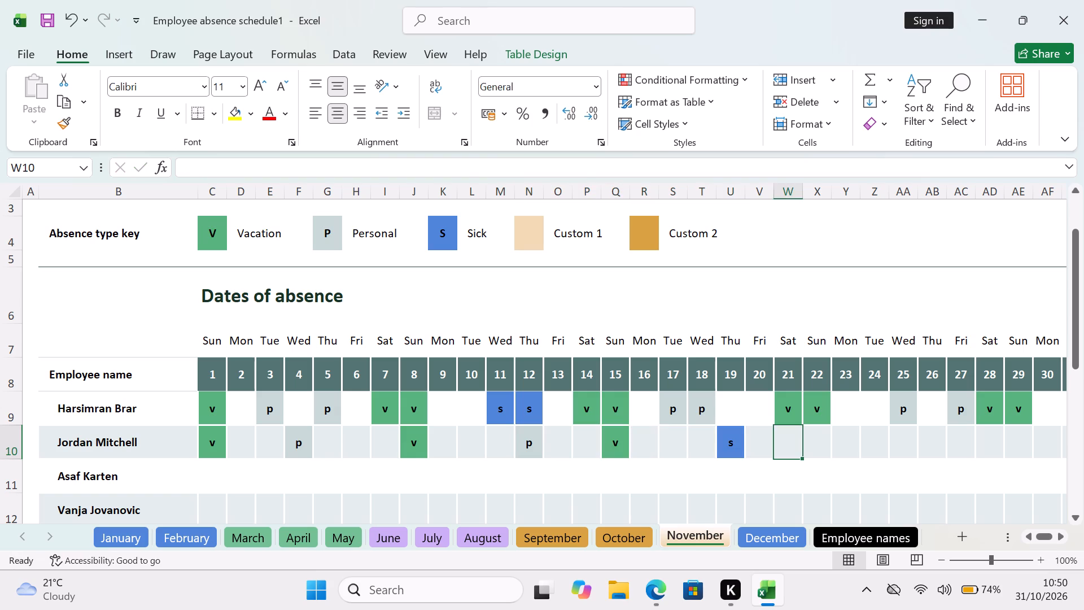
key(Right)
key(v)
key(Right)
key(Right)
key(Right)
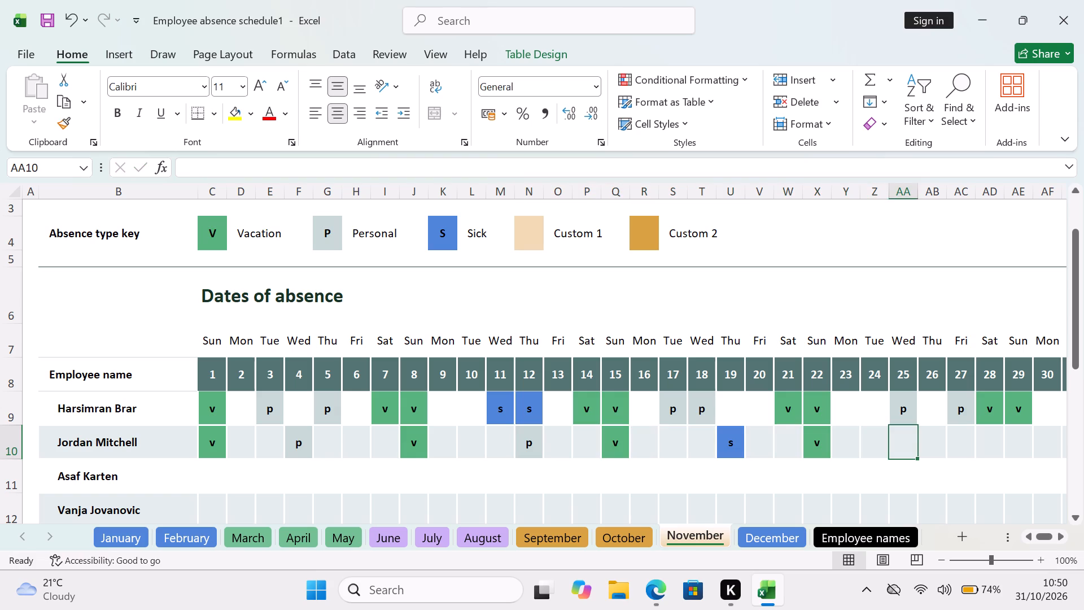
key(Right)
key(Left)
key(p)
key(Right)
key(Right)
key(Right)
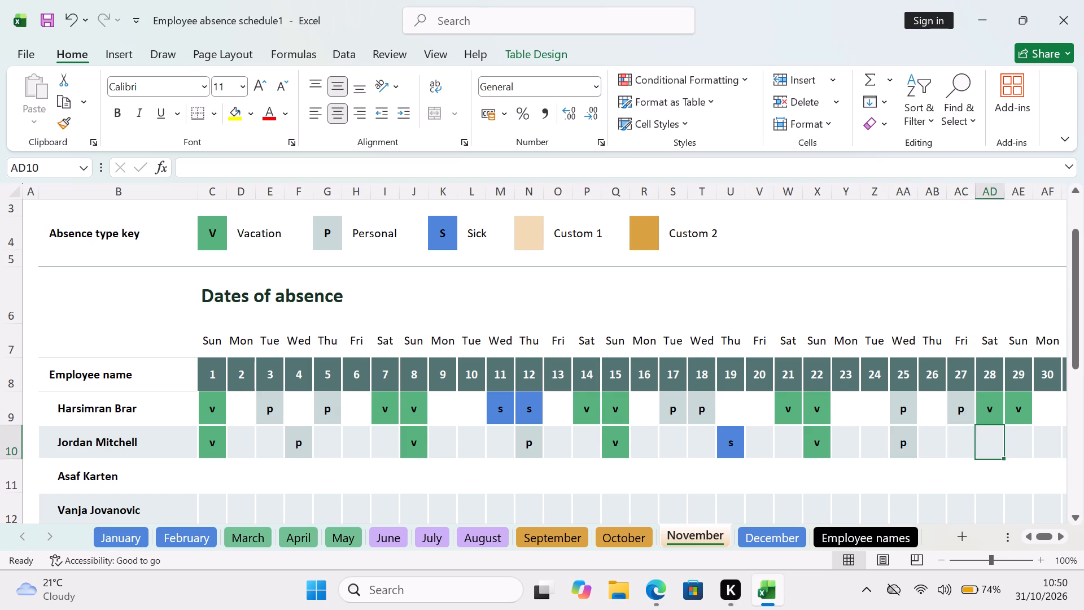
key(Right)
key(v)
key(Right)
In row 11, enter the vacation code v on November 1 and 7 and the sick code s on November 3.
key(Right)
key(Right)
key(Left)
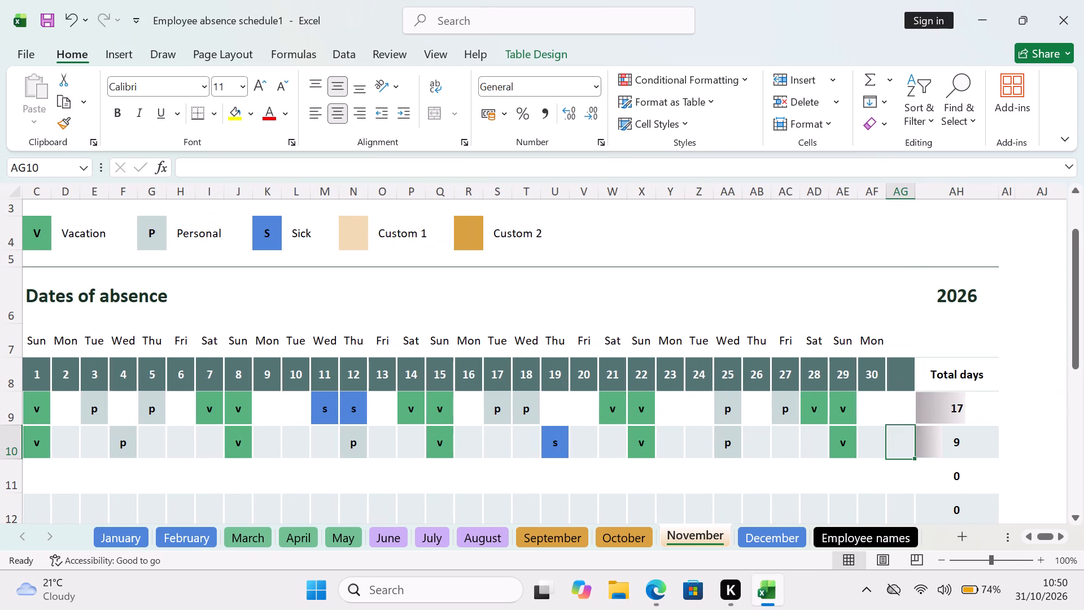
key(Left)
key(Down)
key(Left)
key(Left)
key(Left)
key(Left)
key(Left)
key(Left)
key(Left)
key(Left)
key(Left)
key(Left)
key(Left)
key(Left)
key(Left)
key(Left)
key(Left)
key(Left)
key(Left)
key(Left)
key(Left)
key(Left)
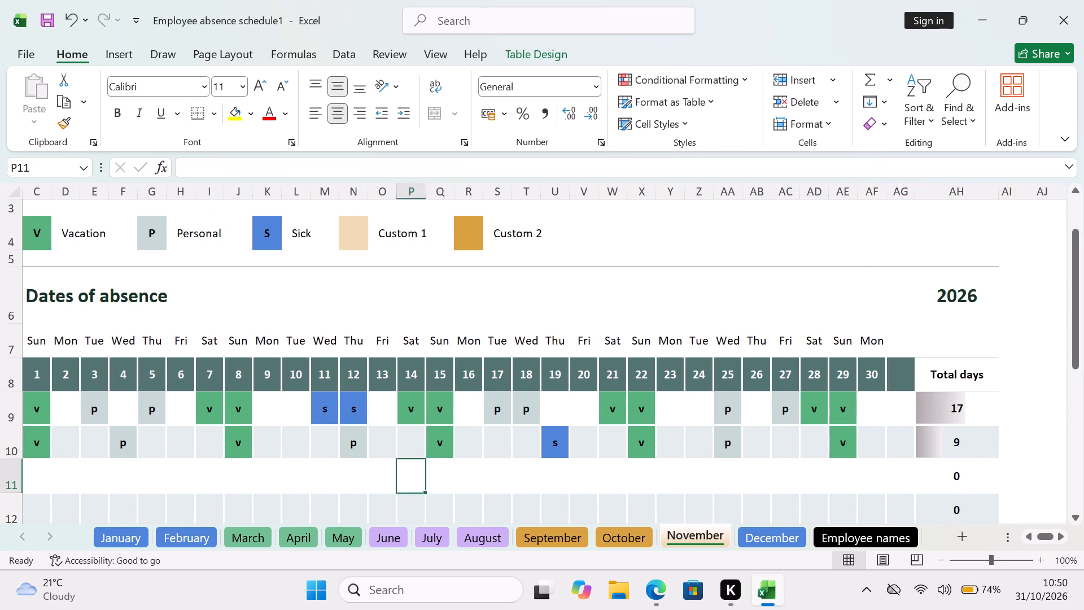
key(Right)
key(Right)
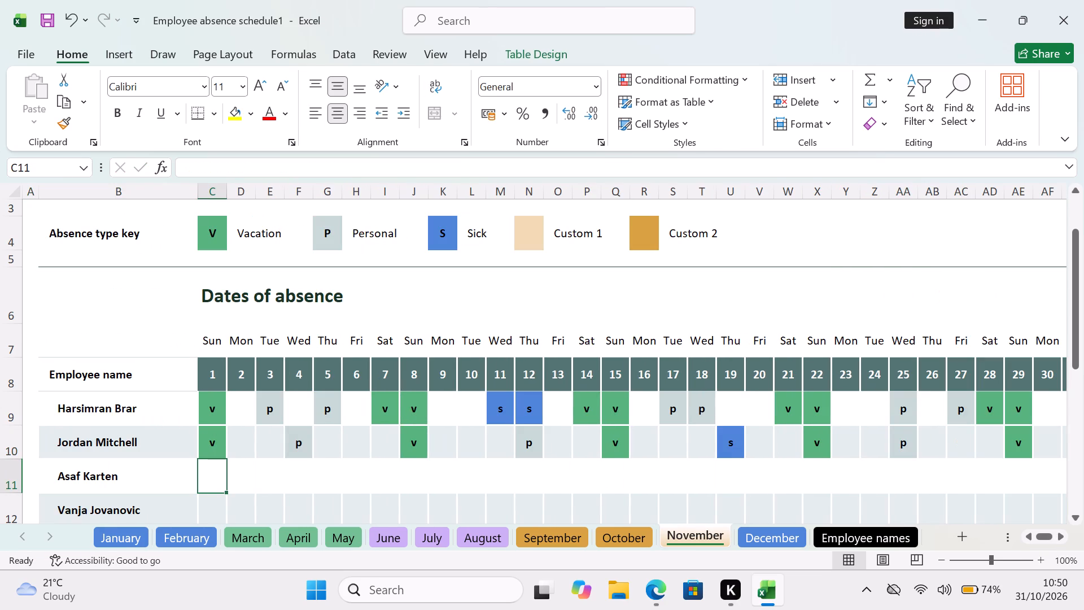
key(v)
key(Right)
key(Right)
key(s)
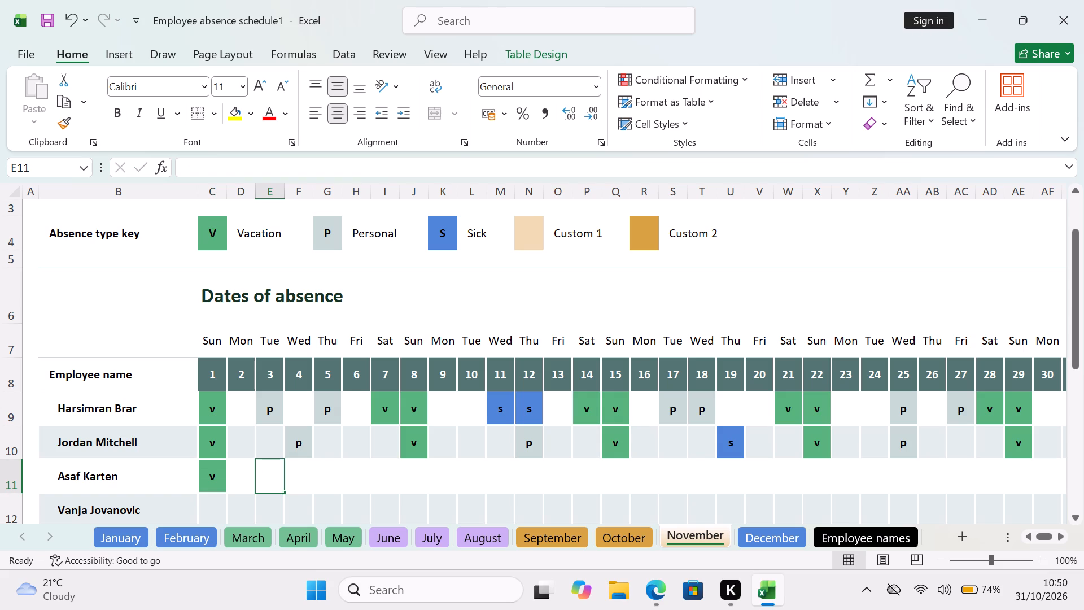
key(Right)
key(Right)
key(Right)
key(Right)
key(v)
key(Right)
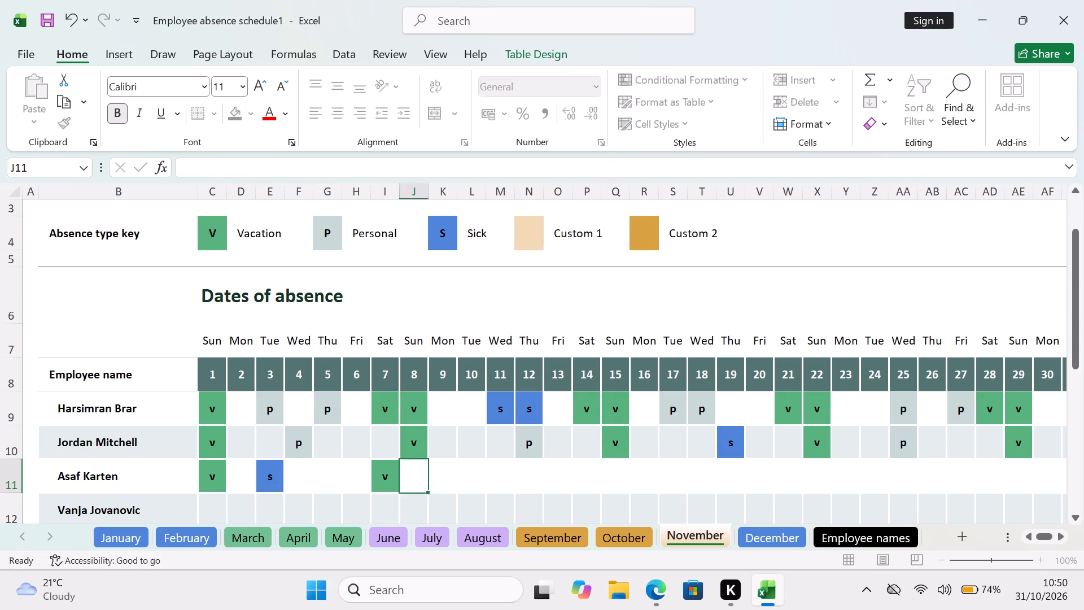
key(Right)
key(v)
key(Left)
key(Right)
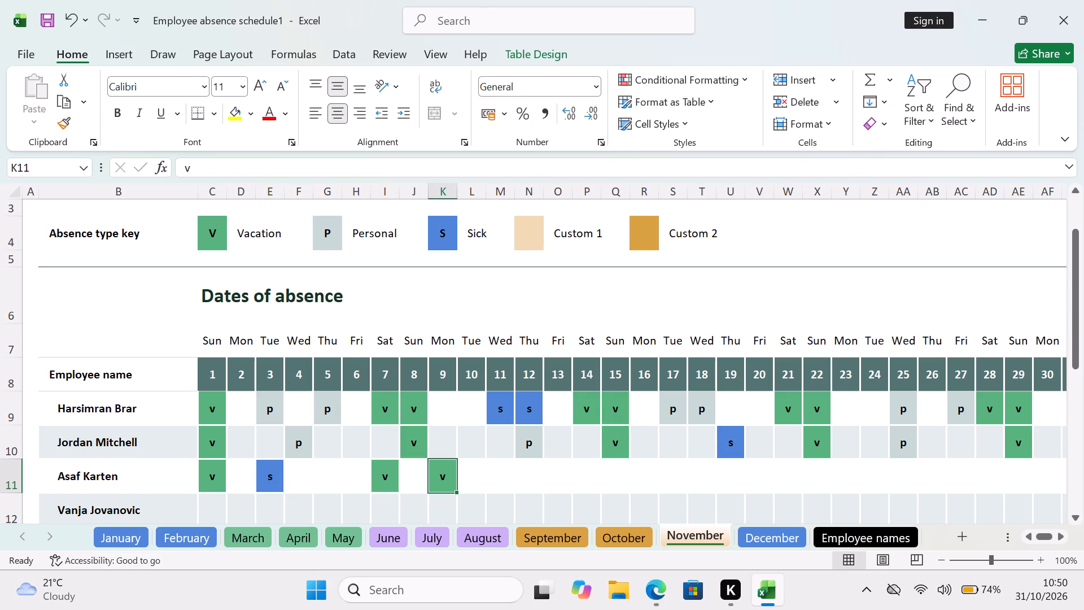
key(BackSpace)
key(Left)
In row 11, enter the vacation code v on November 8 and the personal code p on November 10 and 13.
key(v)
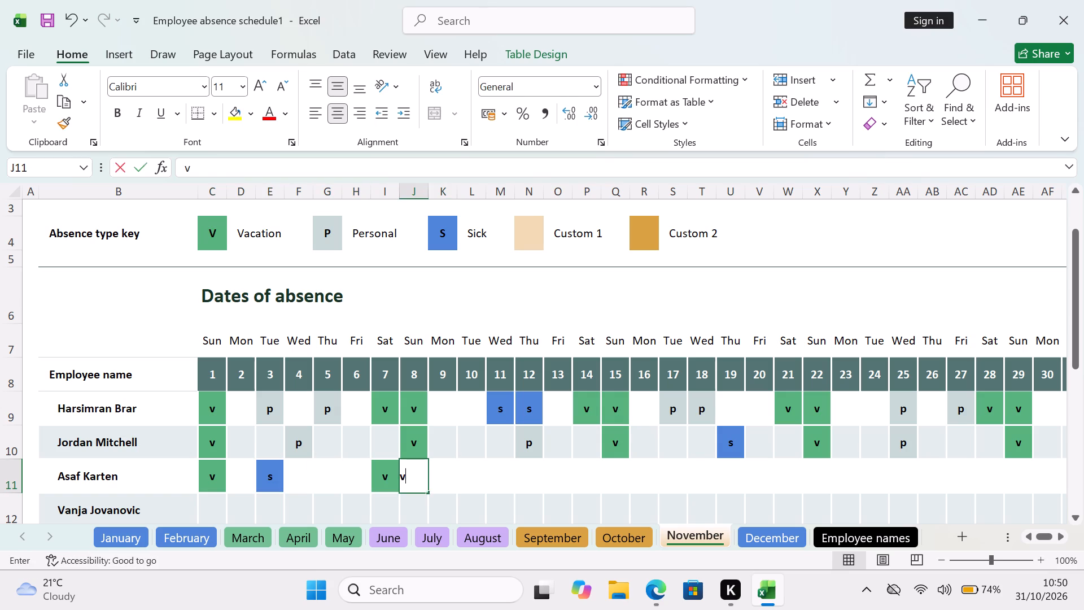
key(Right)
key(Right)
key(Right)
key(Left)
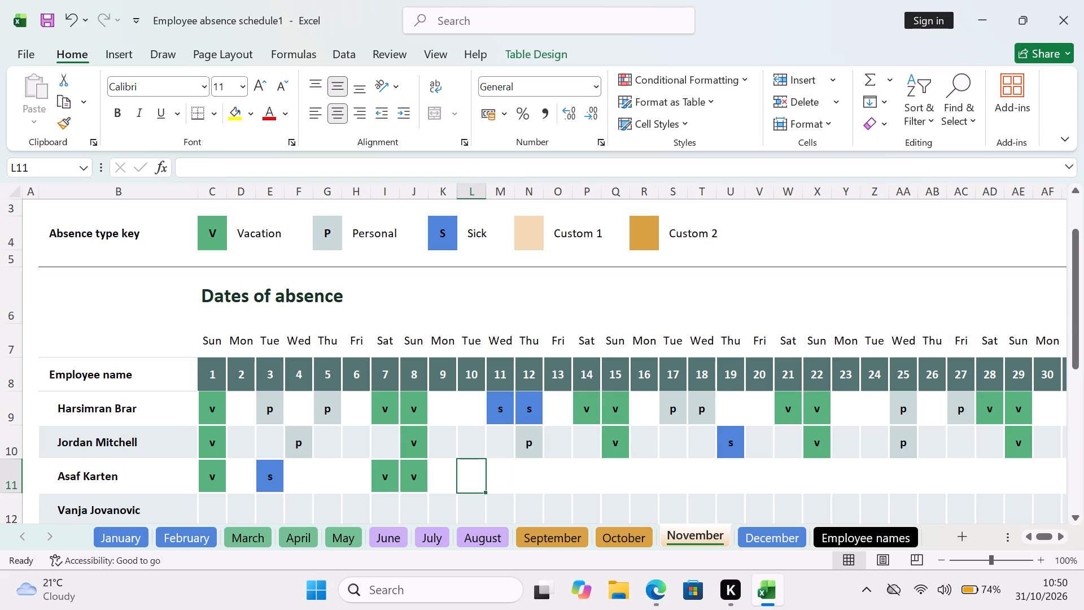
key(bracketright)
key(BackSpace)
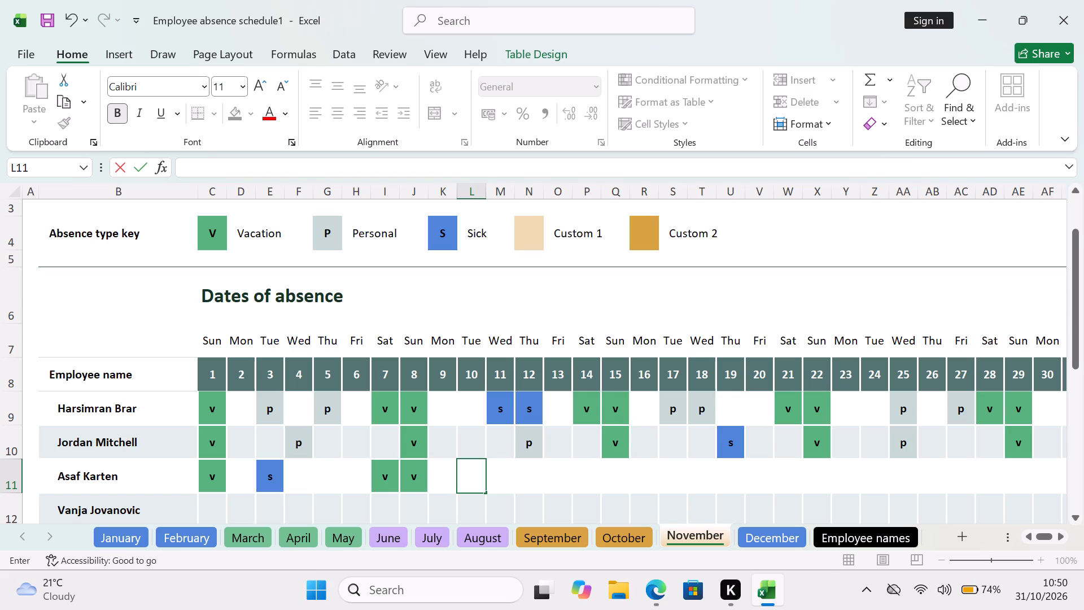
key(p)
key(Right)
key(Right)
key(Right)
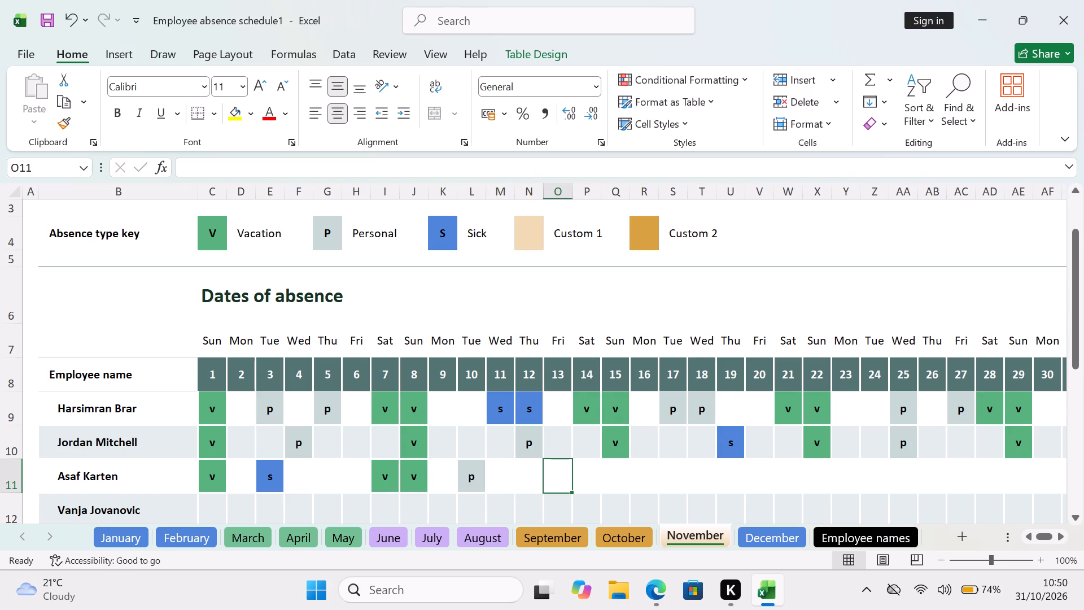
key(p)
key(Right)
In row 11, enter the vacation code v on November 15 and the sick code s on November 18.
key(Right)
key(v)
key(Right)
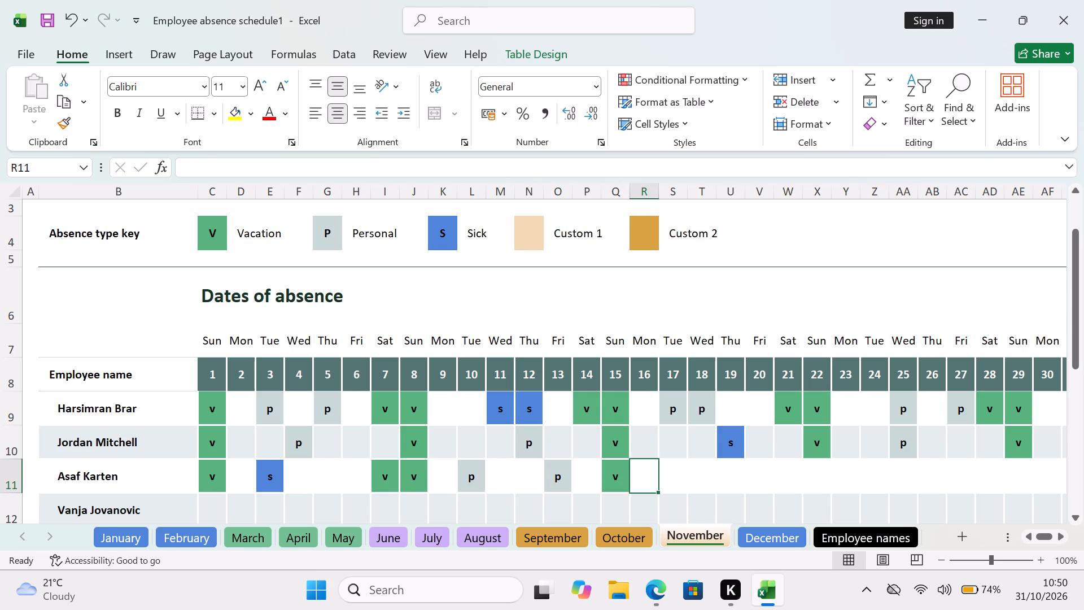
key(Right)
key(Right)
key(Right)
key(Left)
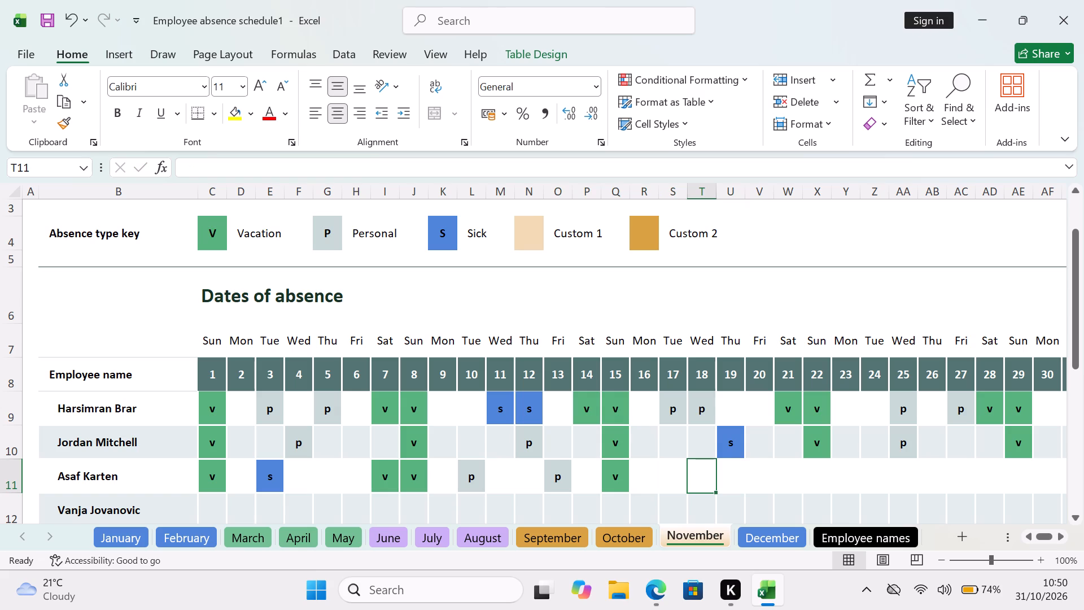
key(s)
key(Right)
In row 11, enter the vacation code v on November 21 and 22 and the personal code p on November 27.
key(Right)
key(Right)
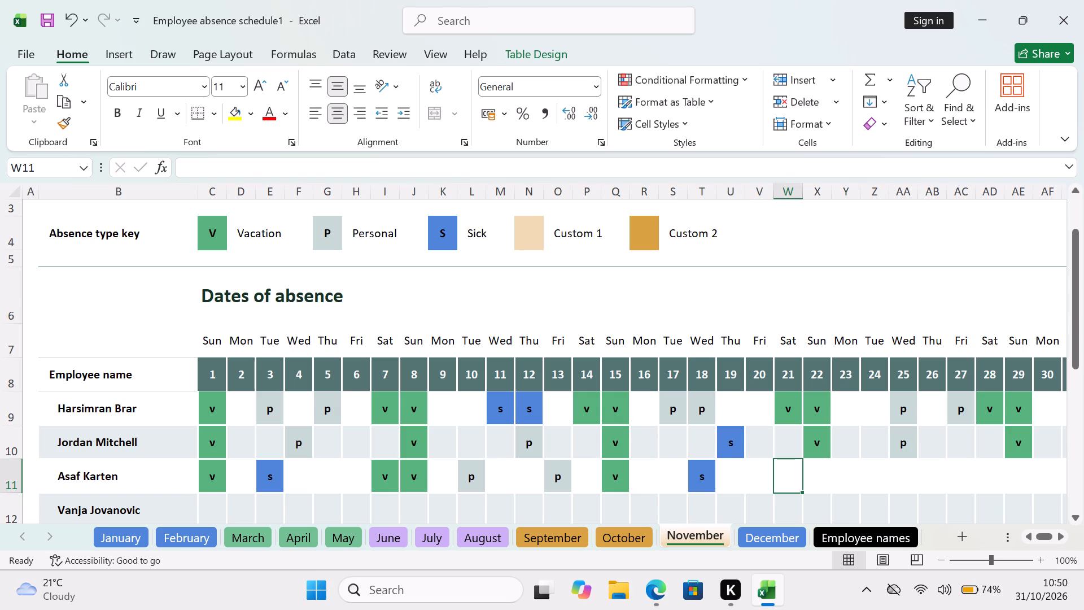
key(v)
key(Right)
key(v)
key(Right)
key(Right)
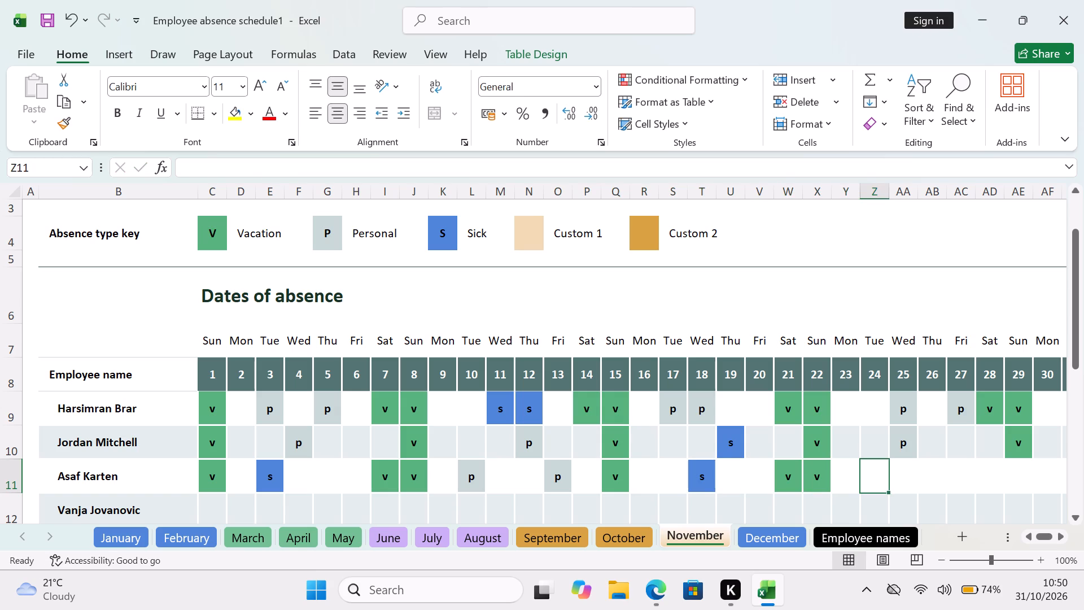
key(Right)
key(Right)
key(Right)
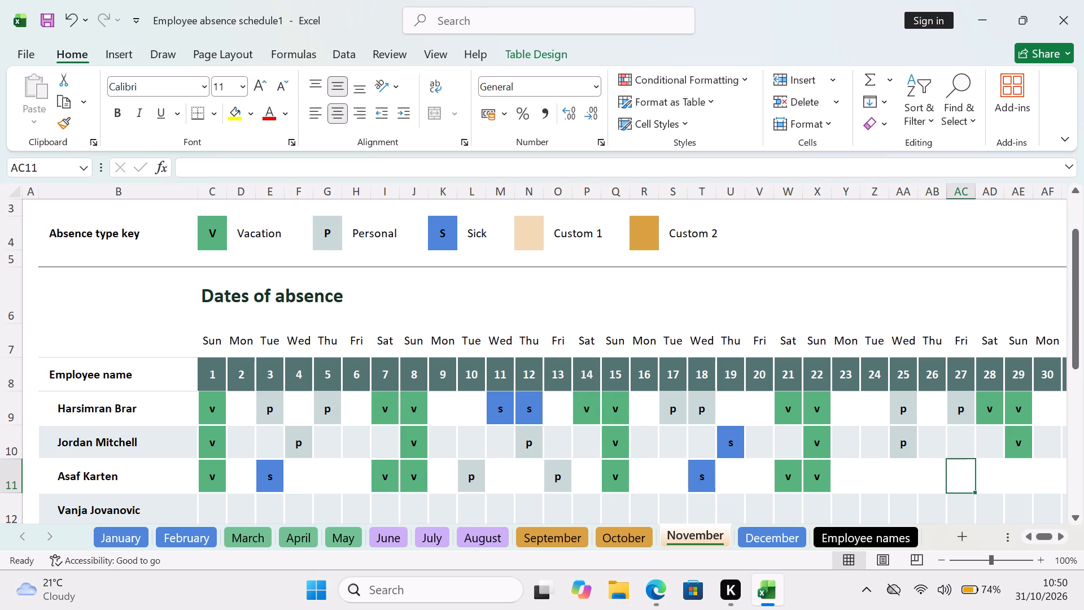
key(p)
key(Right)
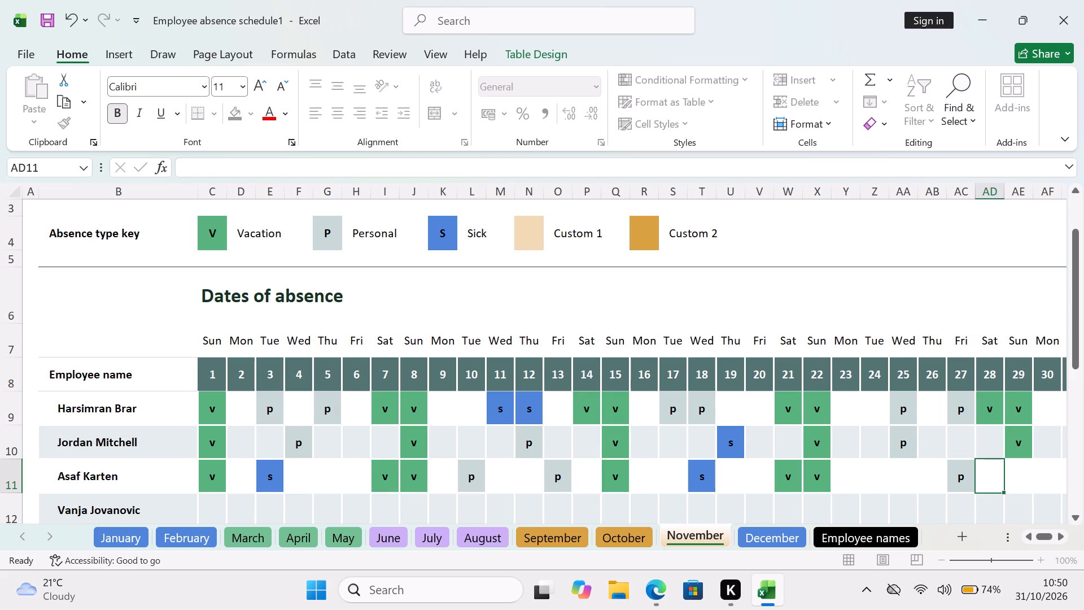
In row 11, enter the vacation code v on November 29.
key(Right)
key(v)
key(Right)
In row 12, enter the vacation code v on November 1.
key(Down)
key(Left)
key(Left)
key(Left)
key(Left)
key(Left)
key(Left)
key(Left)
key(Left)
key(Left)
key(Left)
key(Left)
key(Left)
key(Left)
key(Left)
key(Left)
key(Left)
key(Left)
key(Left)
key(Left)
key(Left)
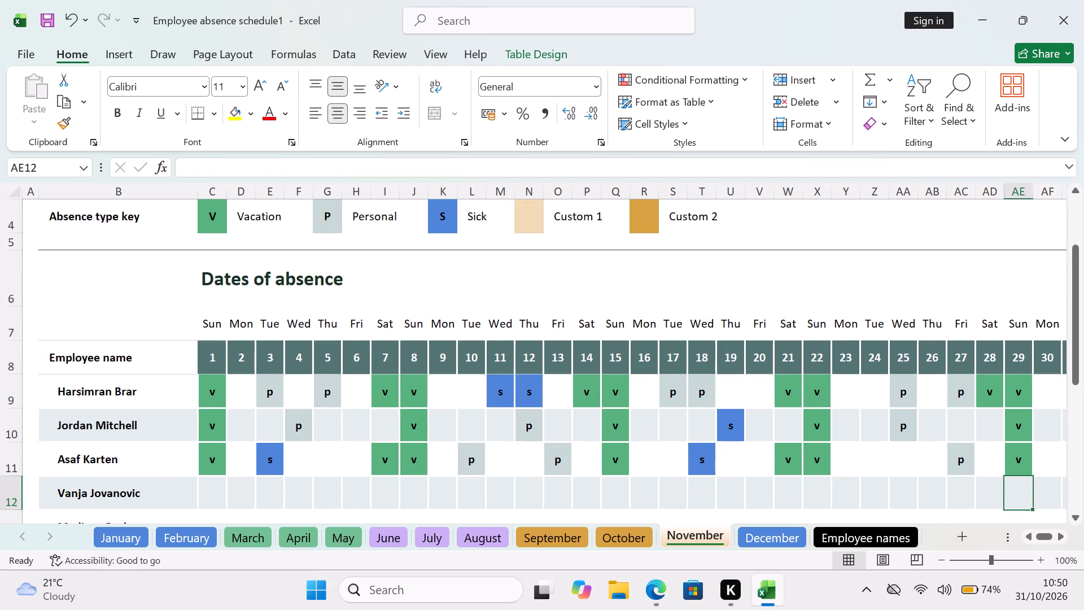
key(Left)
key(Left)
key(Left)
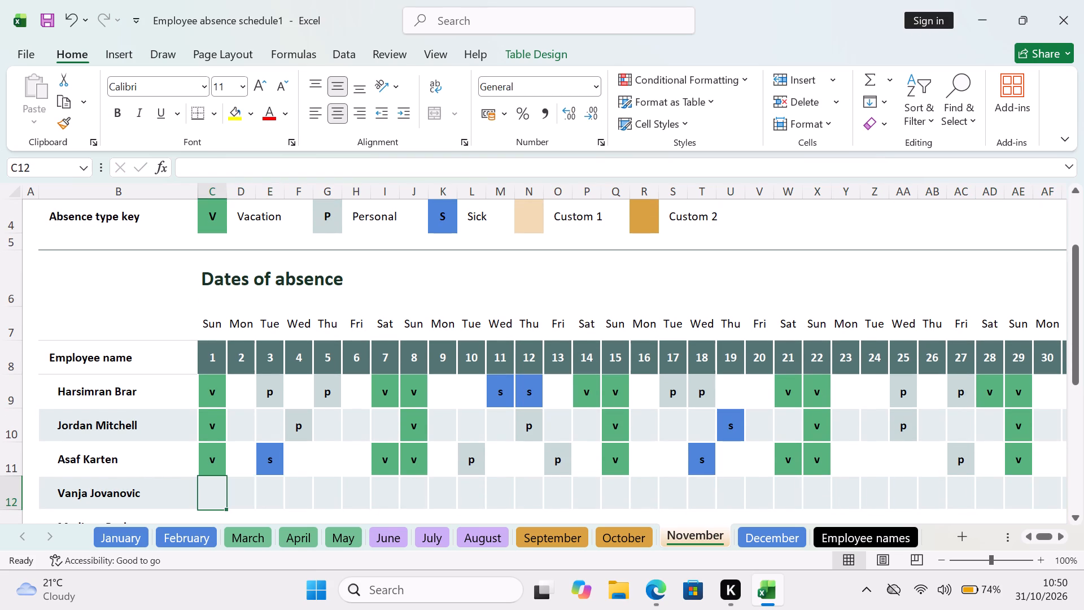
key(v)
In row 12, enter the sick code s on November 5 and 6.
key(Right)
key(Right)
key(Right)
key(Right)
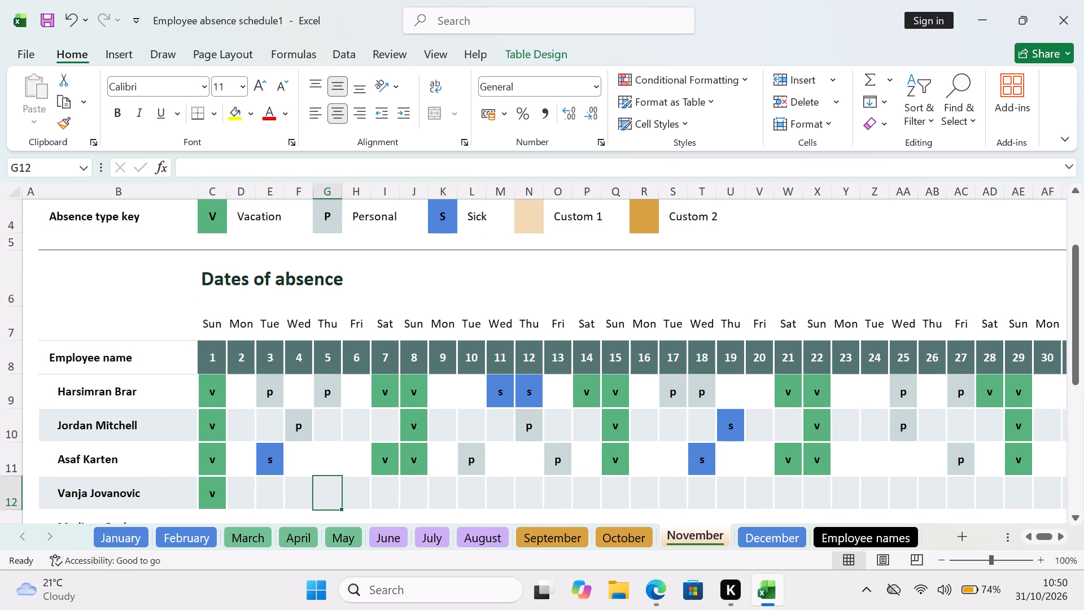
text(sv)
key(Right)
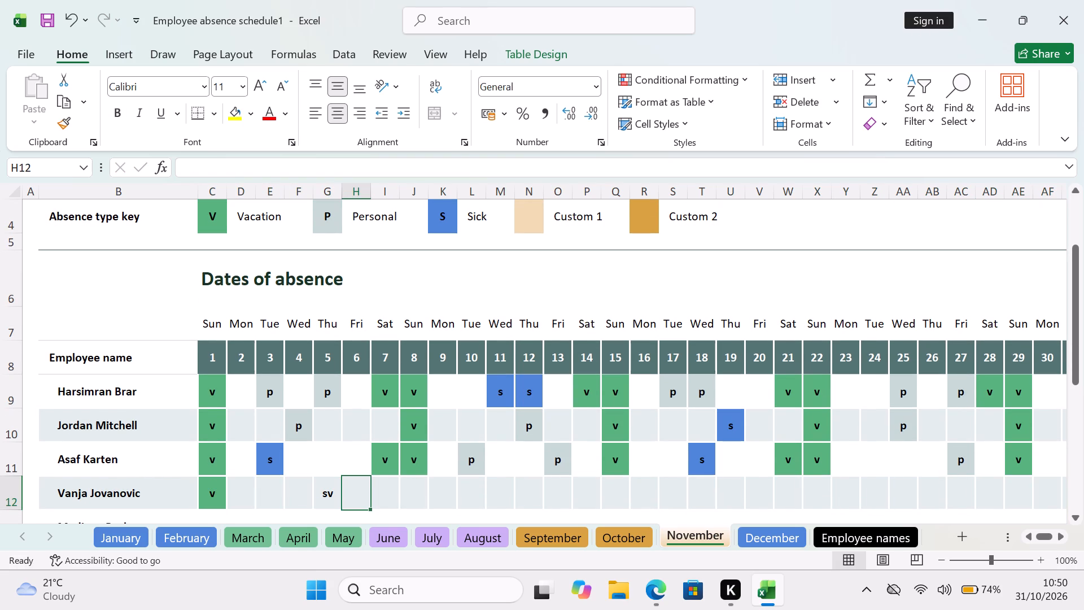
key(Left)
key(BackSpace)
key(s)
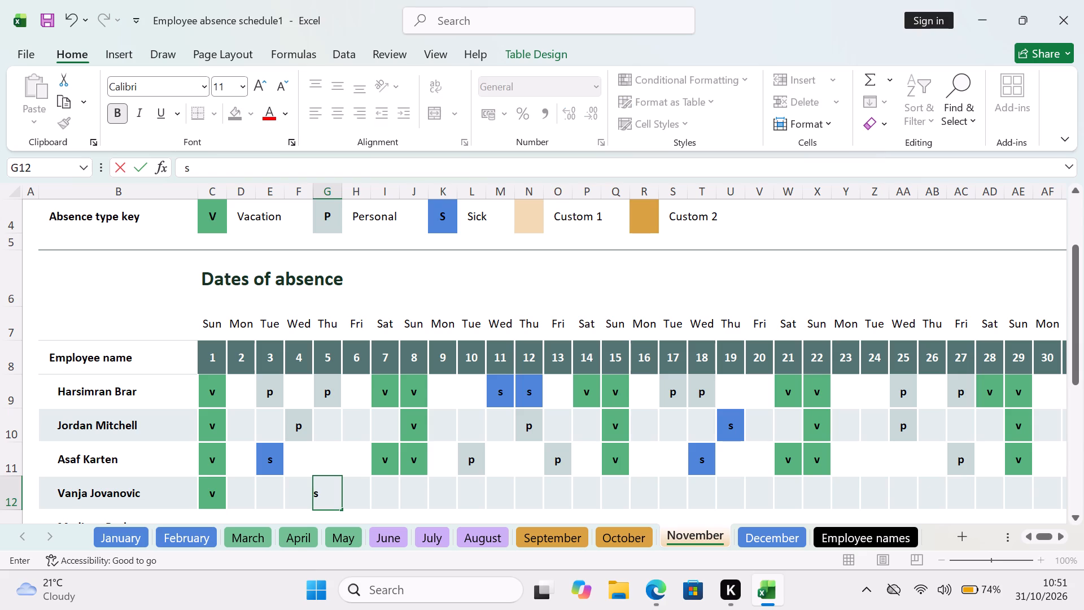
key(Right)
key(s)
In row 12, enter the vacation code v on November 8 and the personal code p on November 10 and 13.
key(Right)
key(Right)
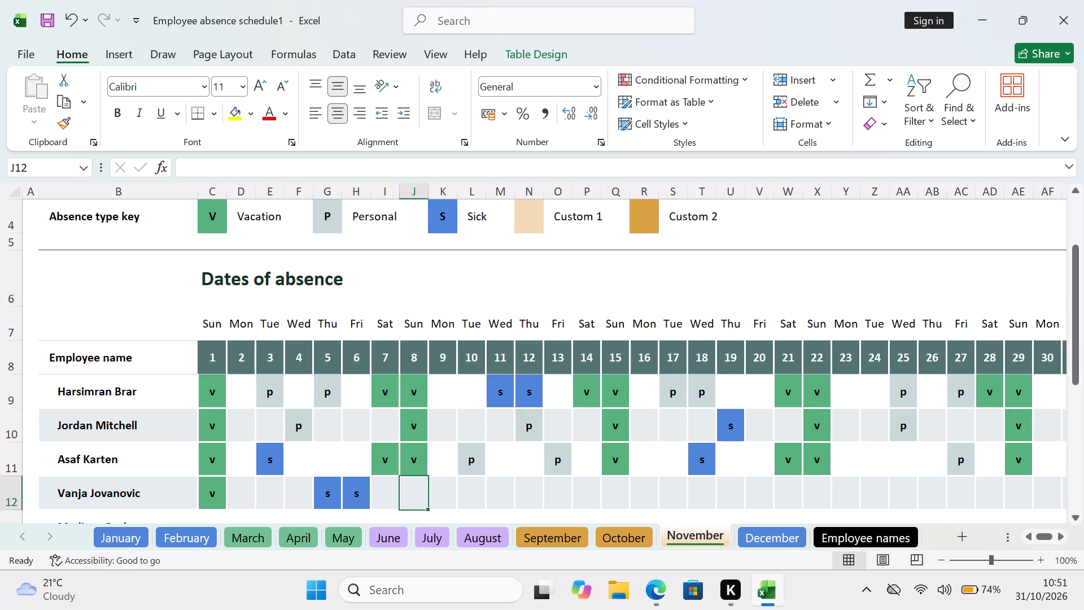
key(v)
key(Right)
key(Right)
key(Right)
key(Right)
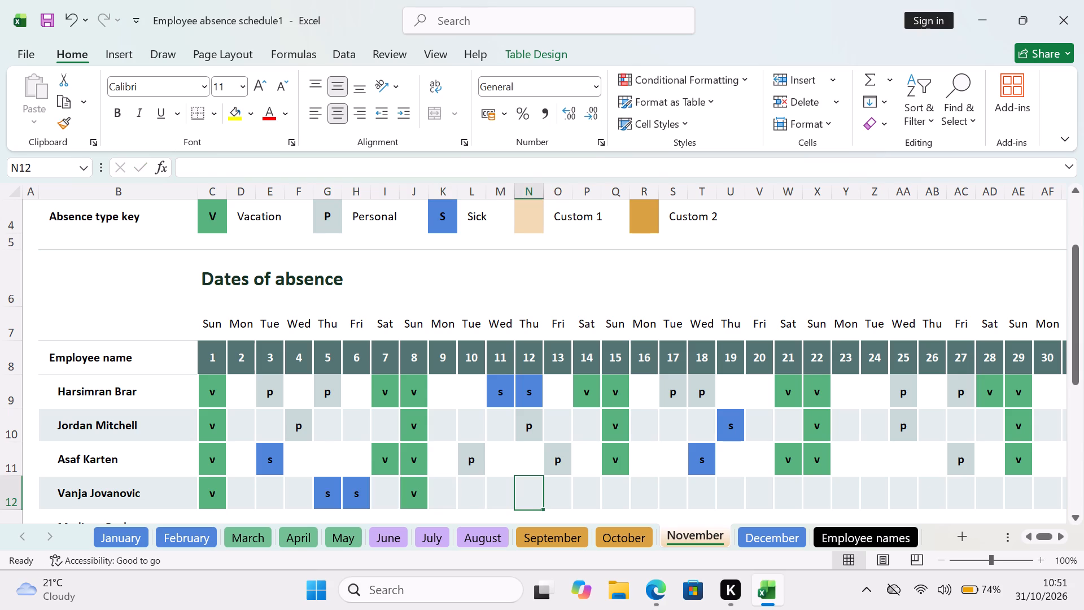
key(Left)
key(Left)
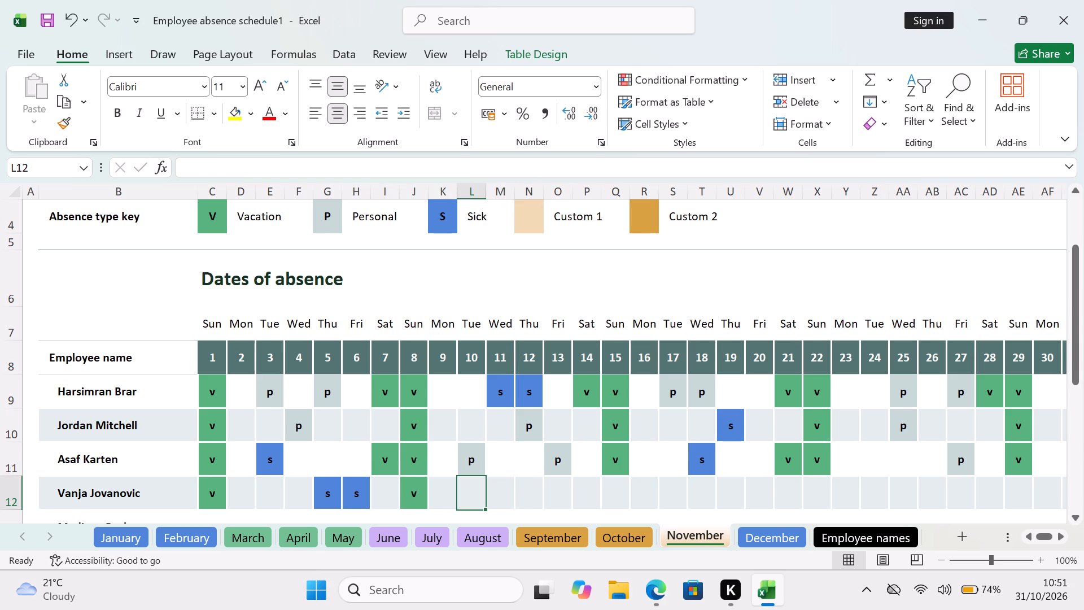
key(p)
key(Right)
key(Right)
key(Right)
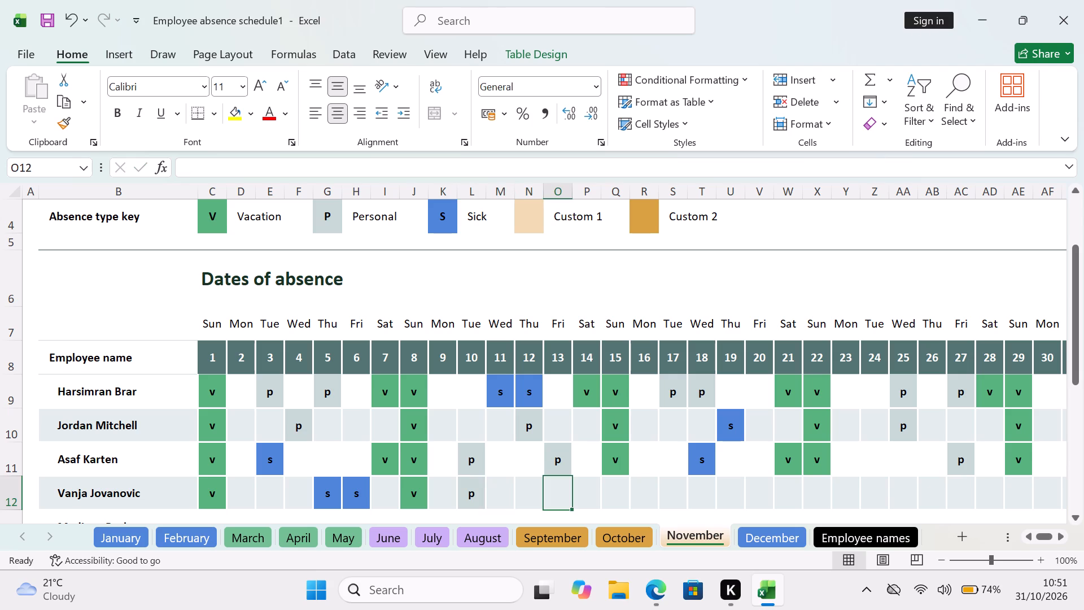
key(Left)
key(Right)
key(p)
In row 12, enter the vacation code v on November 14 and 15 and the sick code s on November 17.
key(Right)
key(Right)
key(Left)
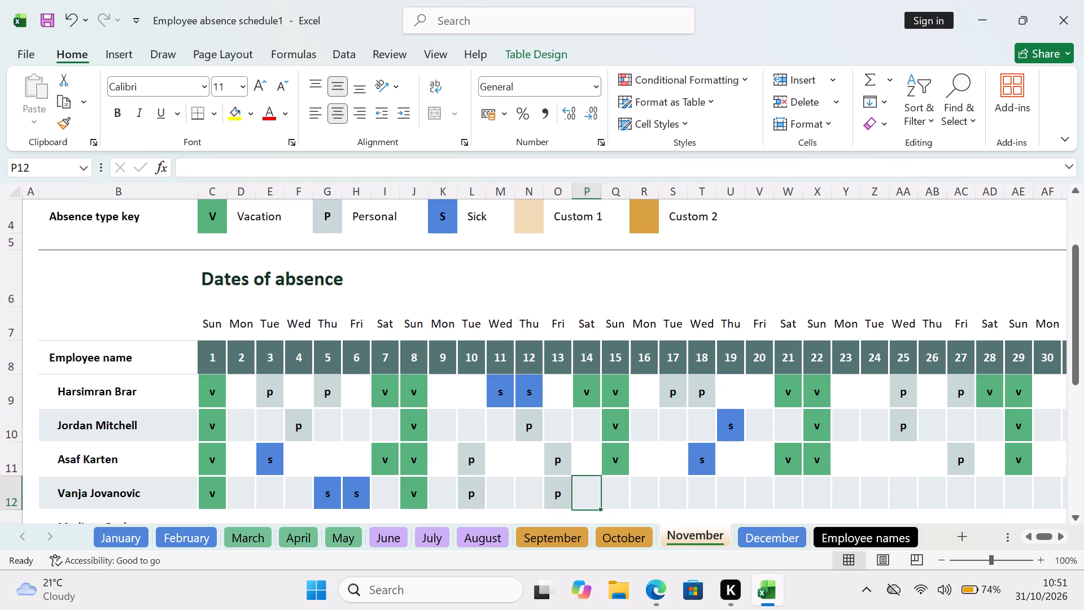
key(v)
key(Right)
key(v)
key(Right)
key(Right)
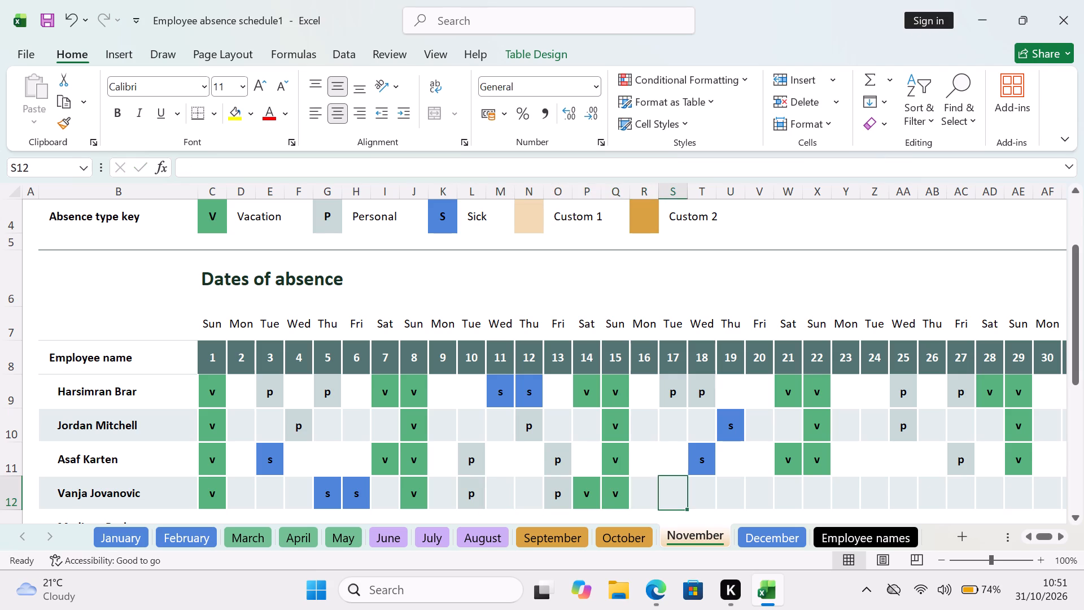
key(Right)
key(Left)
key(s)
In row 12, enter the vacation code v on November 21 and 22 and the personal code p on November 24.
key(Right)
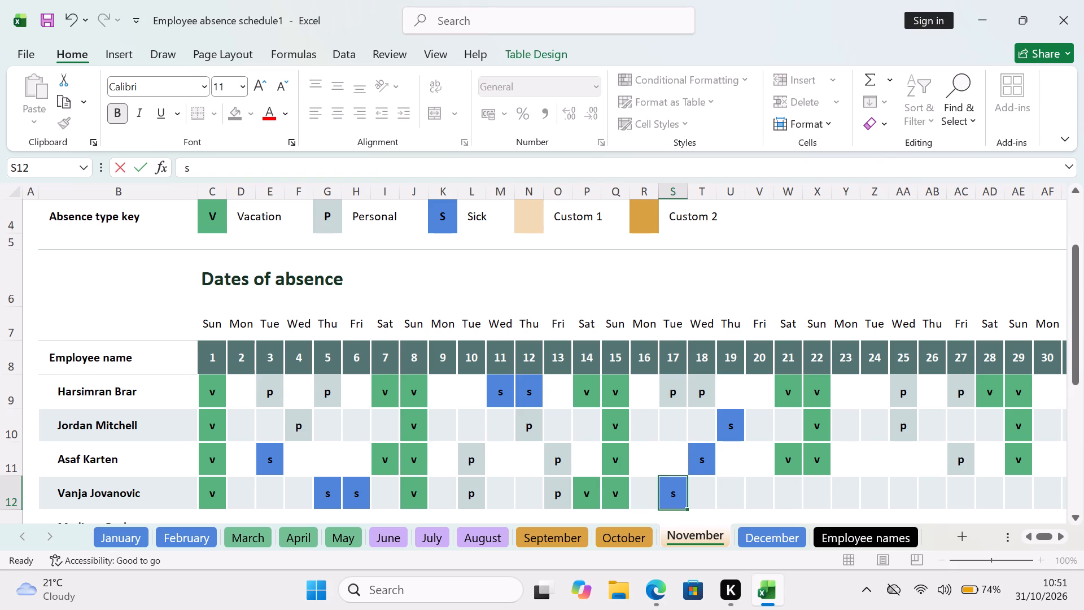
key(Right)
key(Right)
key(Right)
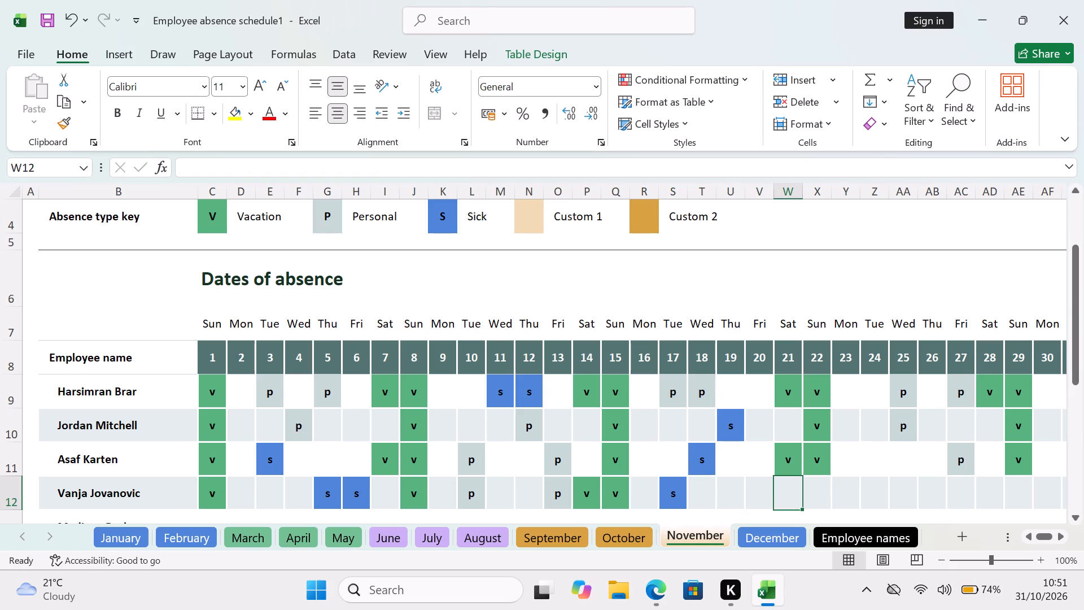
key(v)
key(Right)
key(v)
key(Right)
key(Right)
key(Right)
key(Left)
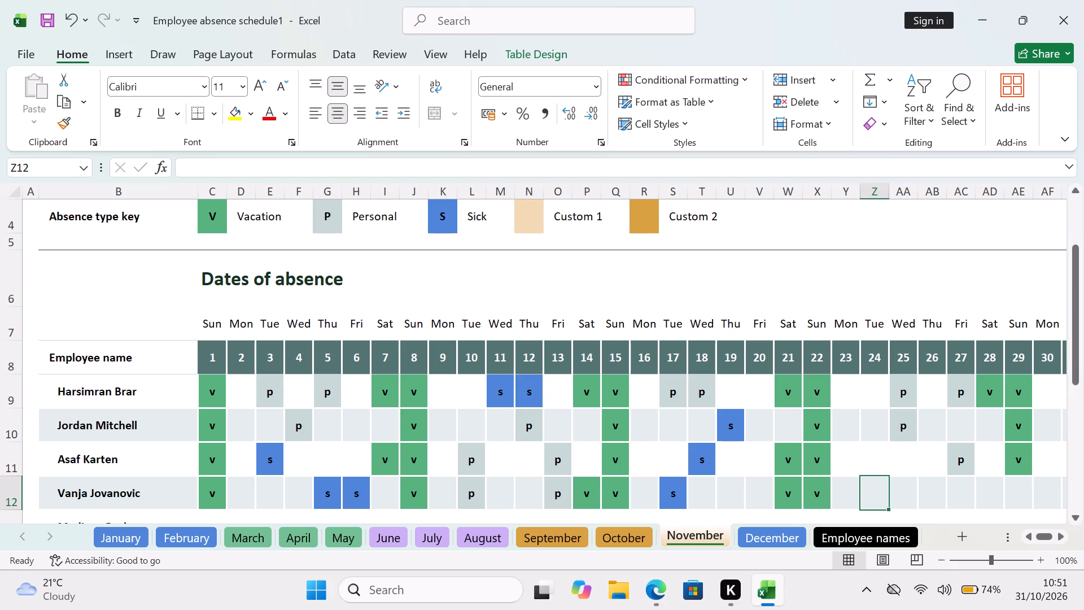
key(p)
In row 12, enter the vacation code v on November 28 and 29.
key(Right)
key(Right)
key(Right)
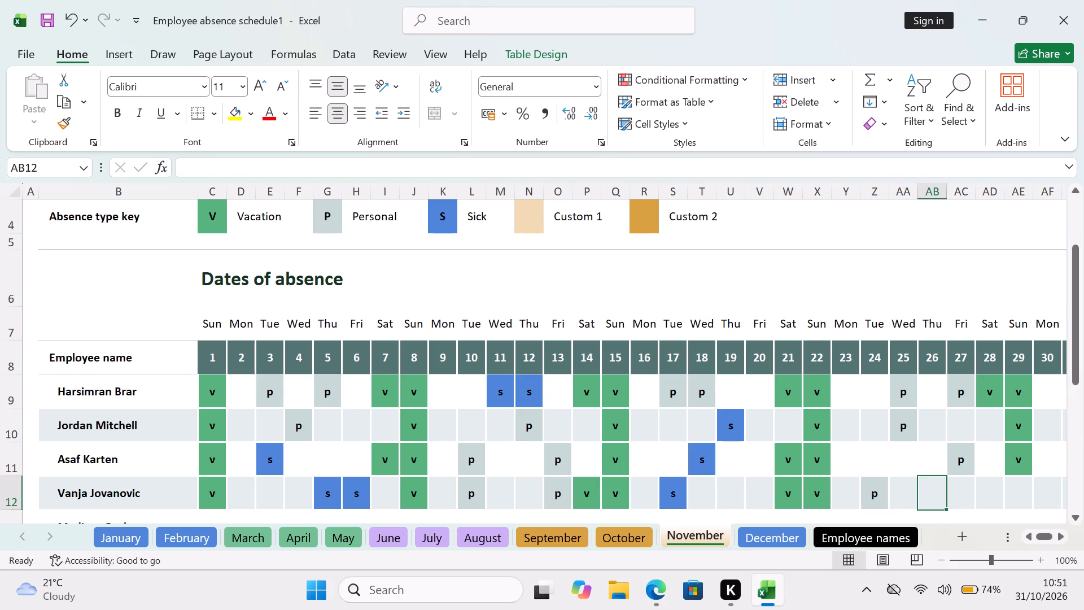
key(Right)
key(v)
key(Right)
key(v)
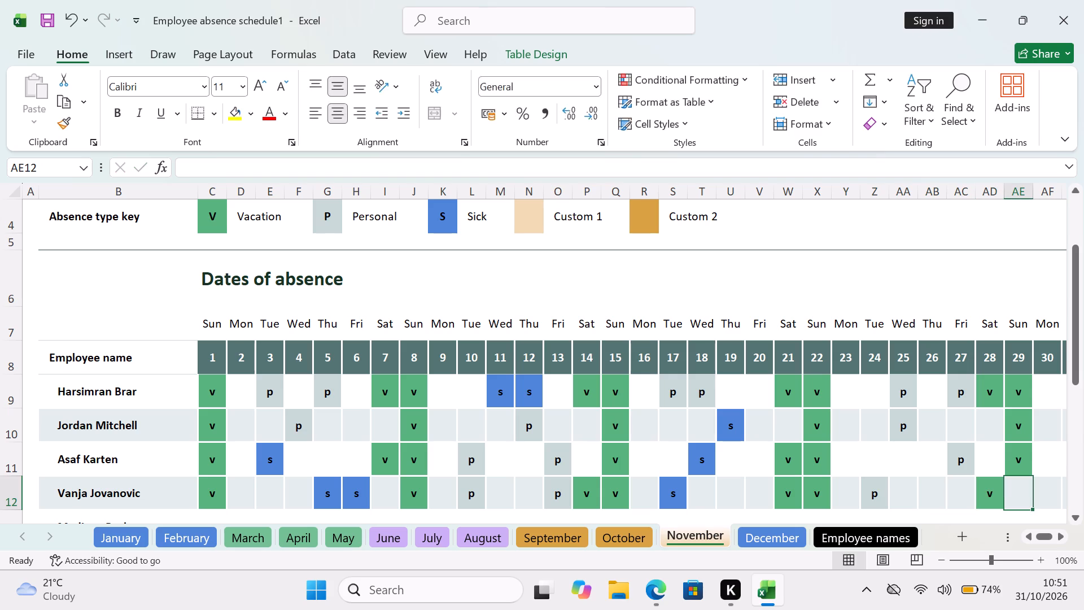
In row 13, enter the vacation code v on November 1.
key(Down)
key(Right)
key(Left)
key(Left)
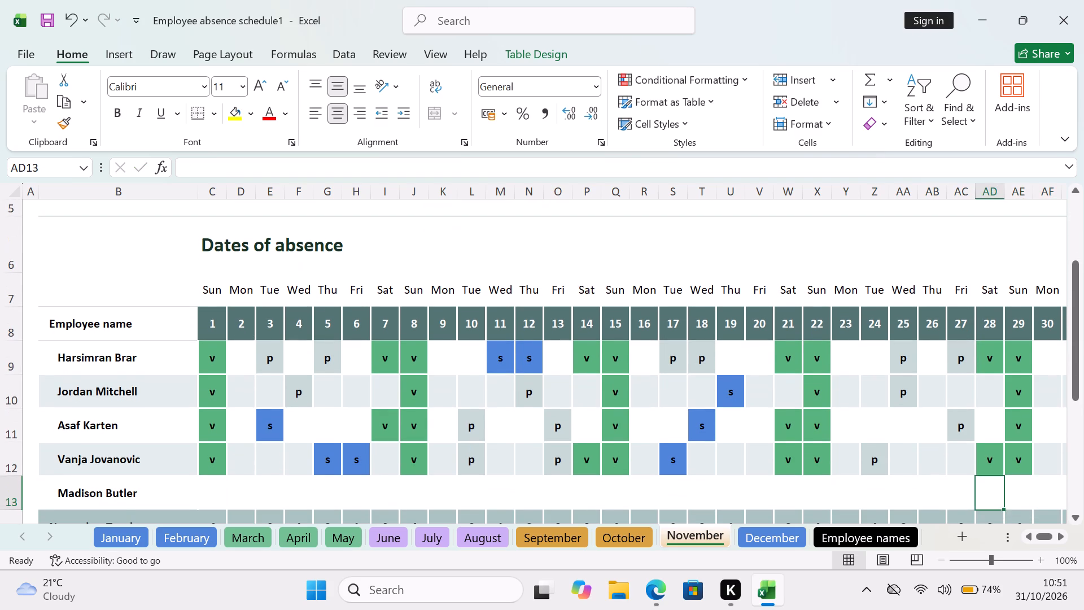
key(Right)
key(Left)
key(Left)
key(Left)
key(Left)
key(Left)
key(Left)
key(Left)
key(Left)
key(Left)
key(Left)
key(Left)
key(Left)
key(Left)
key(Left)
key(Left)
key(Left)
key(Left)
key(Left)
key(Left)
key(Left)
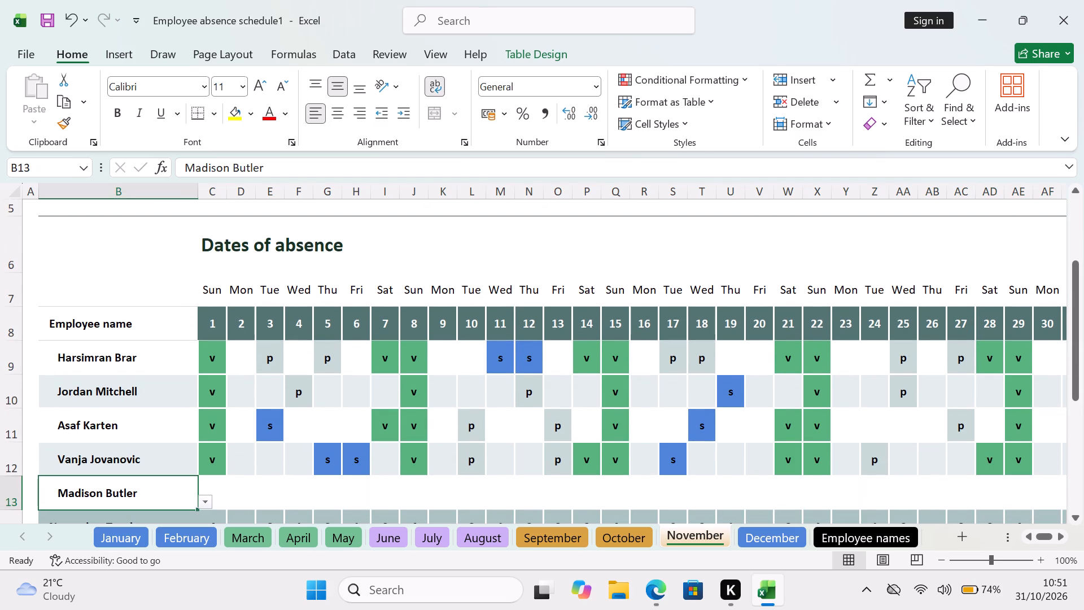
key(Right)
key(v)
In row 13, enter the personal code p on November 4 and the vacation code v on November 7 and 8.
key(Right)
key(Right)
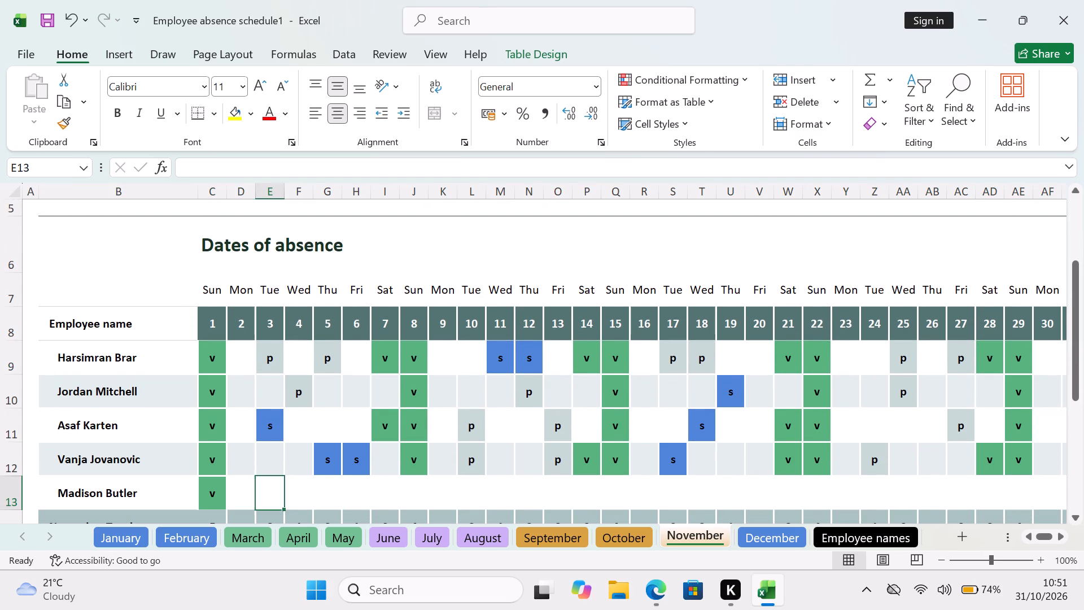
key(Right)
key(o)
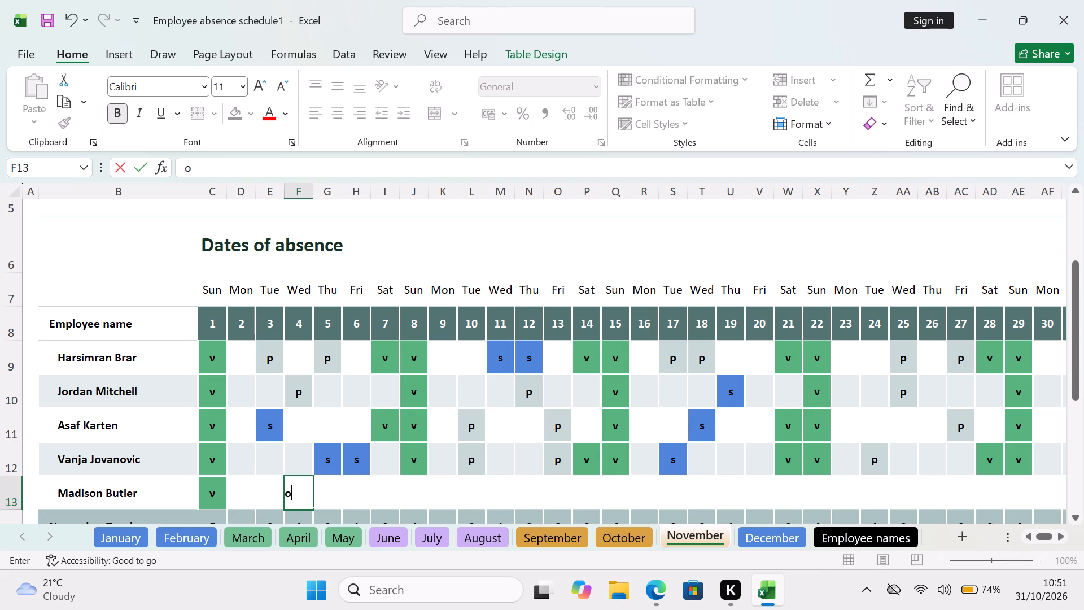
key(BackSpace)
key(p)
key(Right)
key(Right)
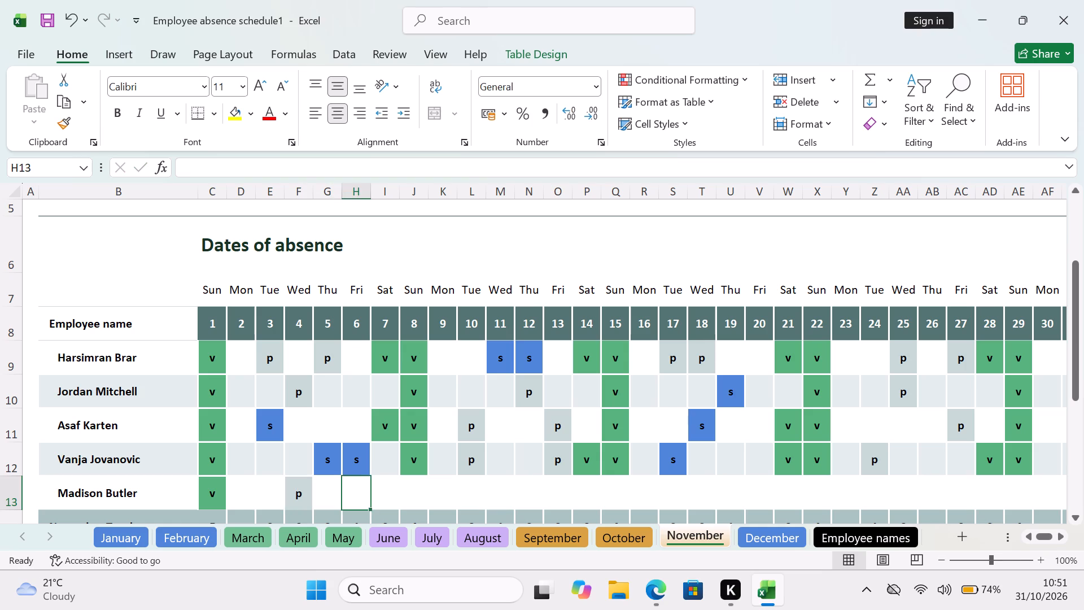
key(Right)
key(v)
key(Right)
key(v)
In row 13, enter the personal code p on November 12 and the vacation code v on November 14 and 15.
key(Right)
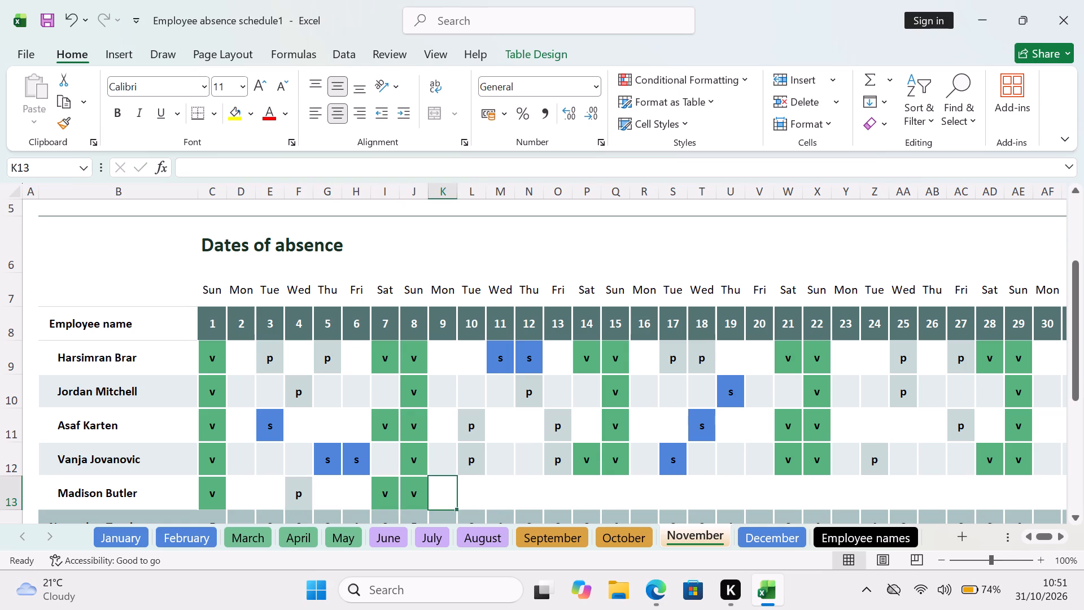
key(Right)
key(Right)
key(Right)
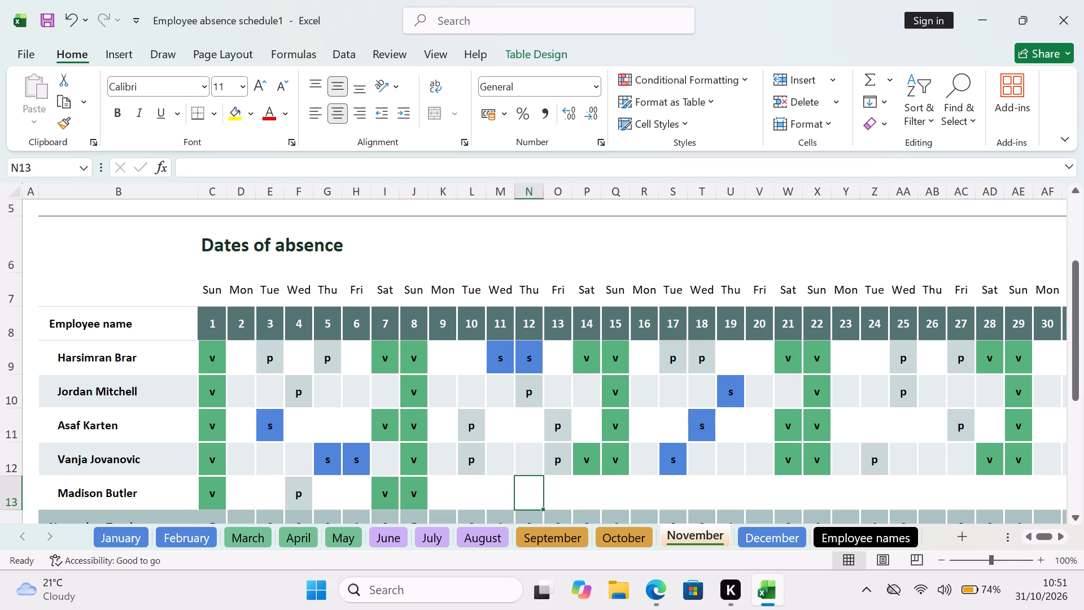
key(p)
key(Right)
key(Right)
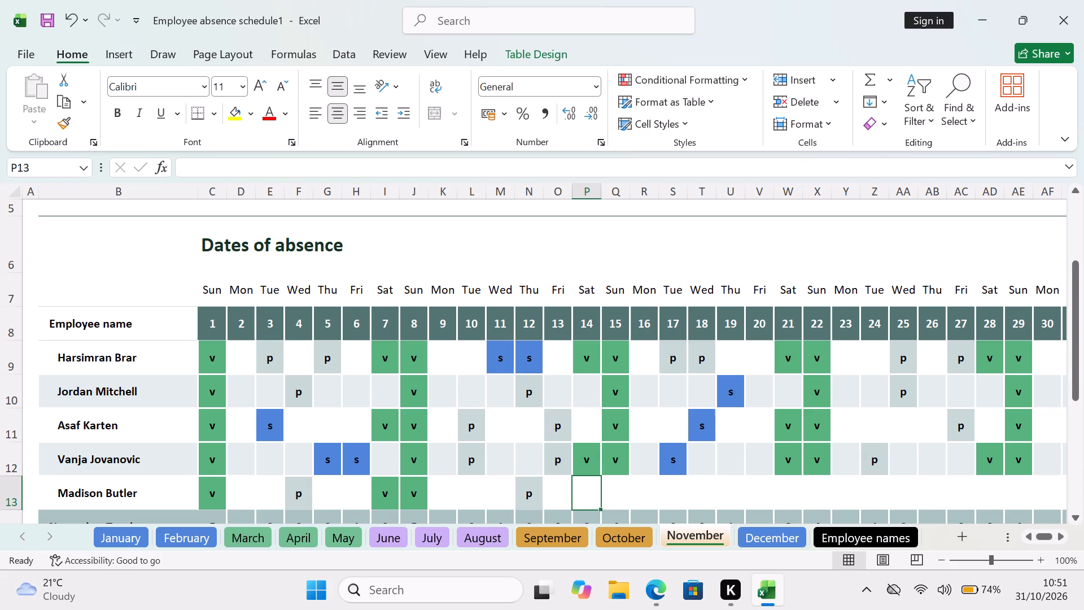
key(v)
key(Right)
key(v)
In row 13, enter the vacation code v on November 21 and 22.
key(Right)
key(Right)
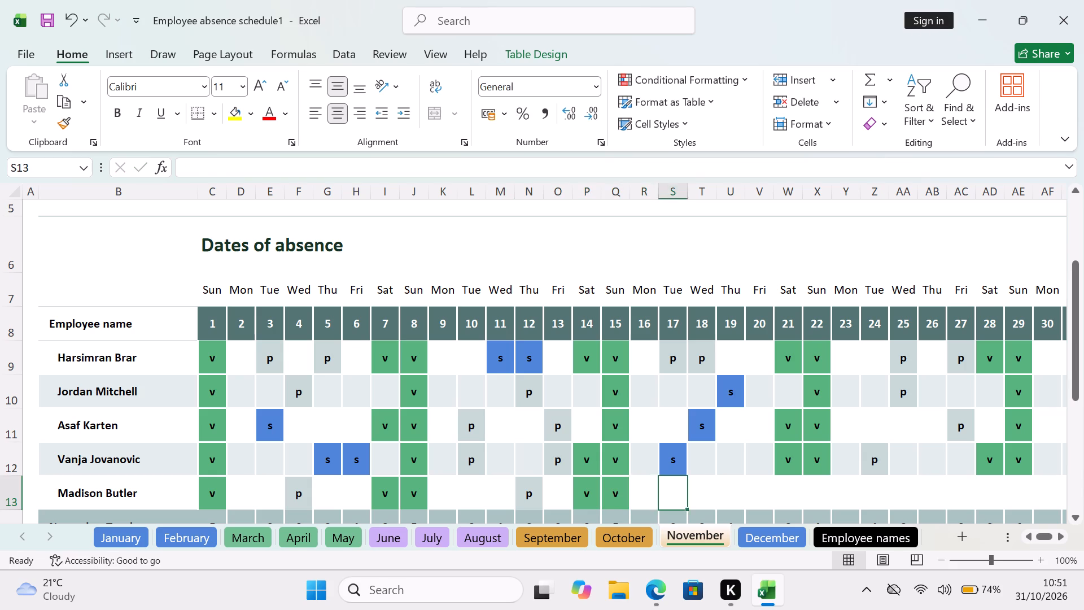
key(Right)
key(Right)
key(Right)
key(Right)
key(v)
key(Right)
key(v)
In row 13, enter the personal code p on November 26 and the vacation code v on November 28 and 29.
key(Right)
key(Right)
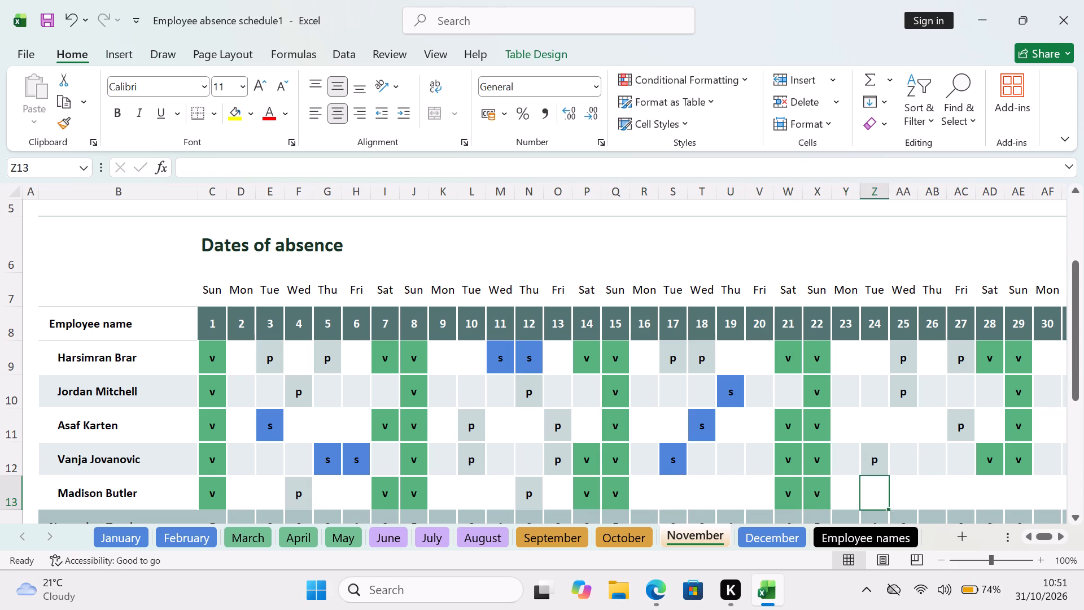
key(Right)
key(Right)
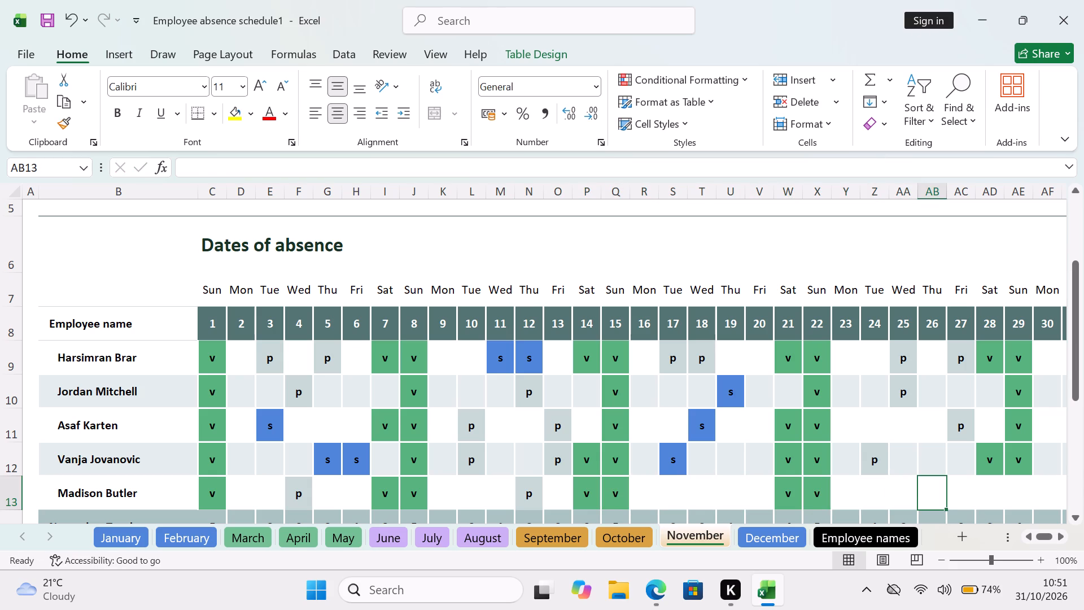
key(p)
key(Right)
key(Right)
key(v)
key(Right)
key(v)
In row 13, enter the personal code p on November 30.
key(Right)
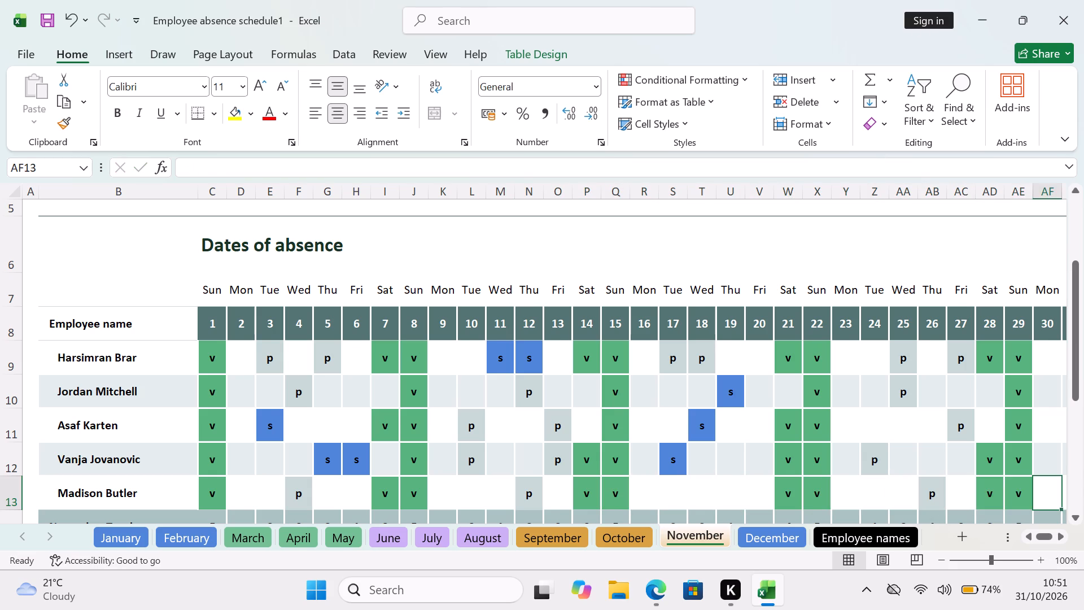
key(Right)
key(Down)
key(Left)
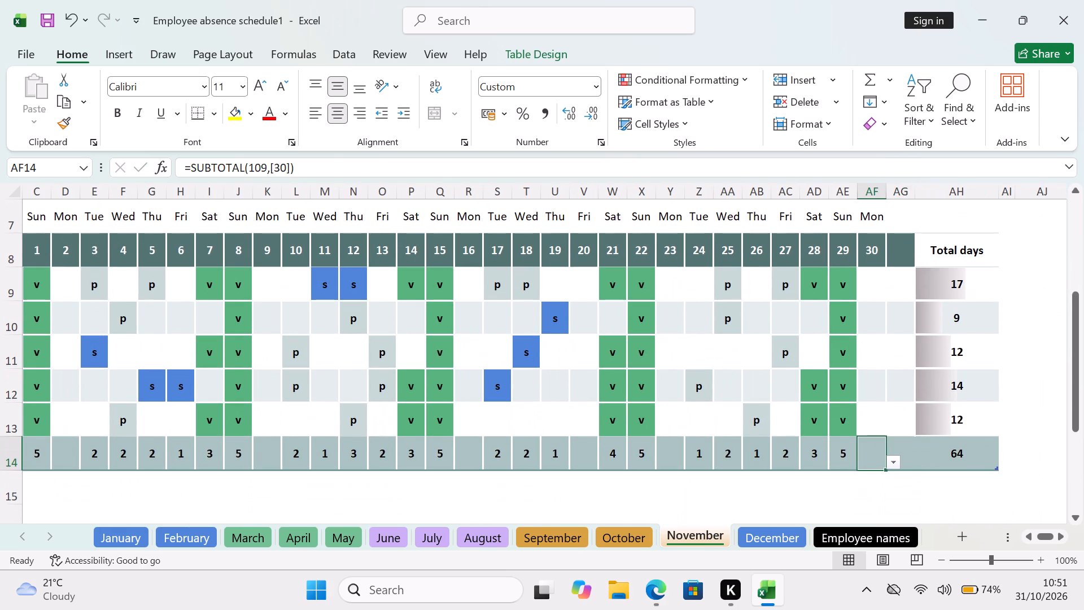
key(Up)
key(p)
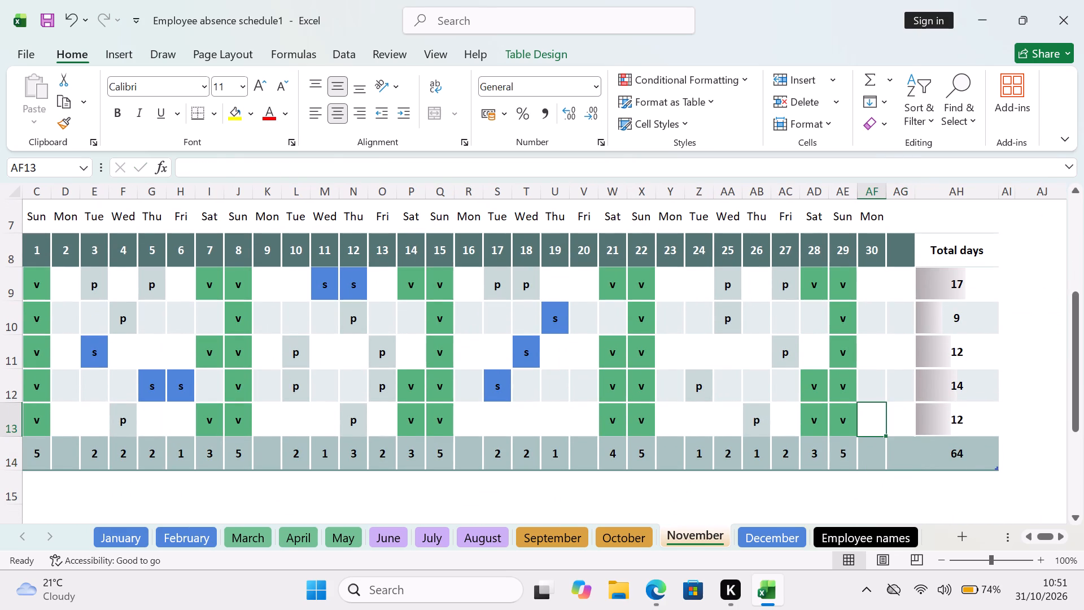
key(Right)
key(VK_193)
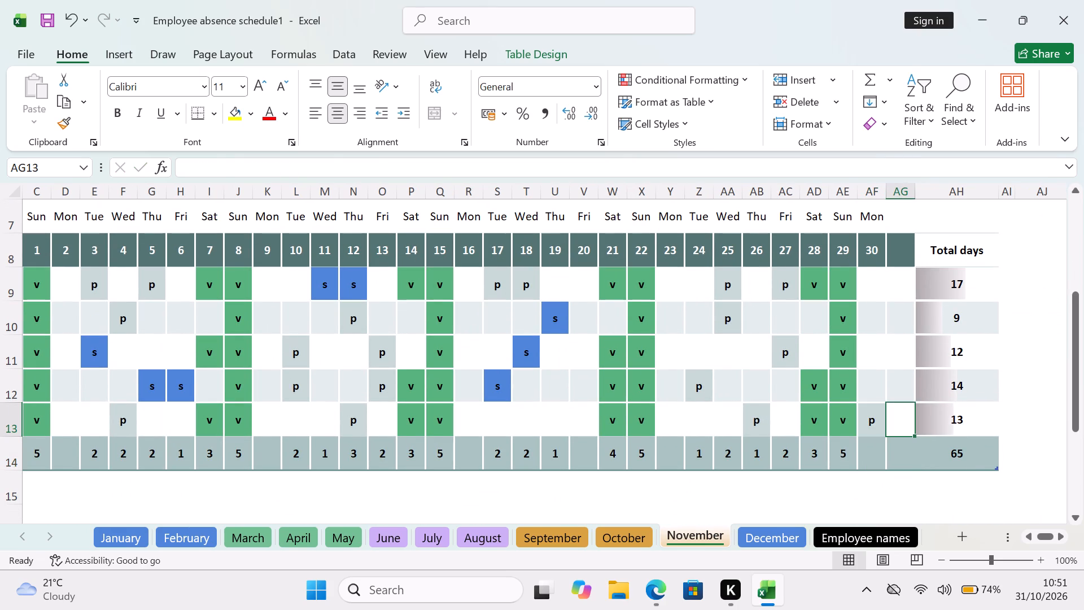
In row 10, enter the personal code p on November 30.
key(Up)
key(Up)
key(Left)
key(Up)
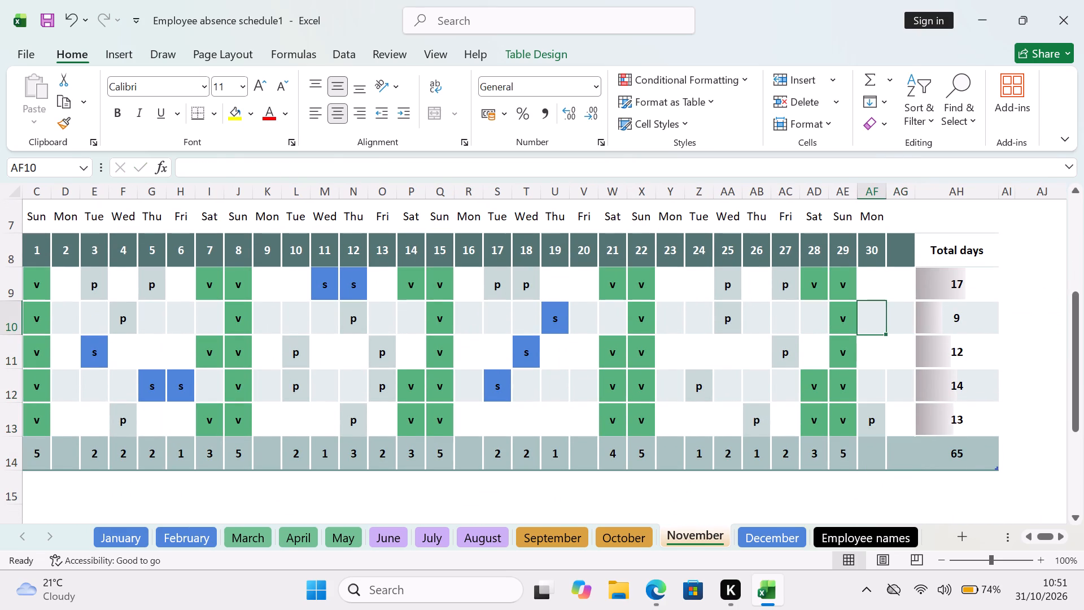
key(p)
key(Right)
key(Down)
key(Down)
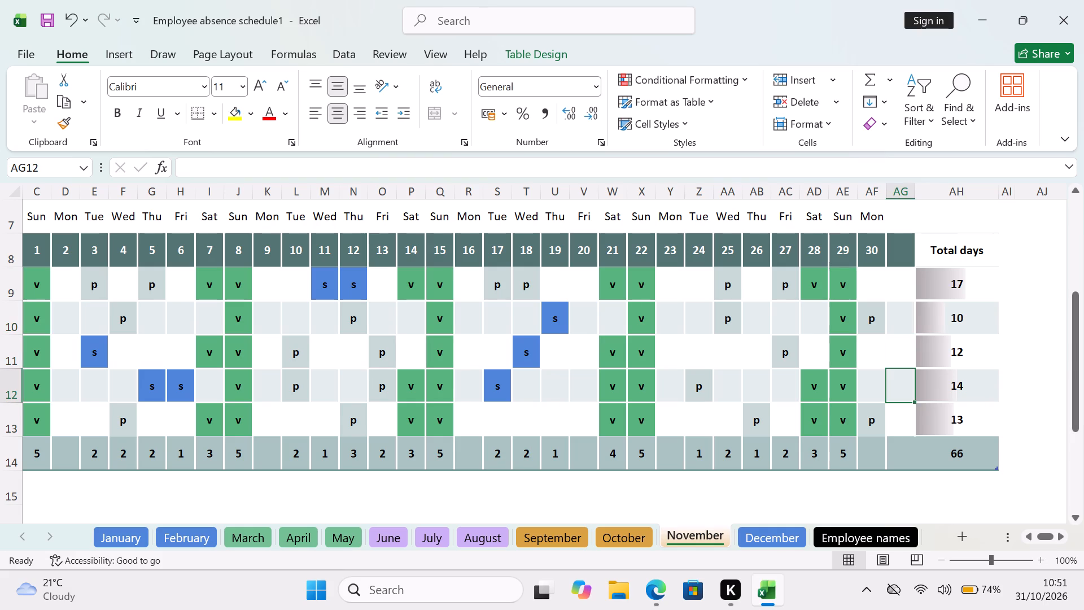
Set the total for November 30 in row 14 to use the Count function.
click(880, 453)
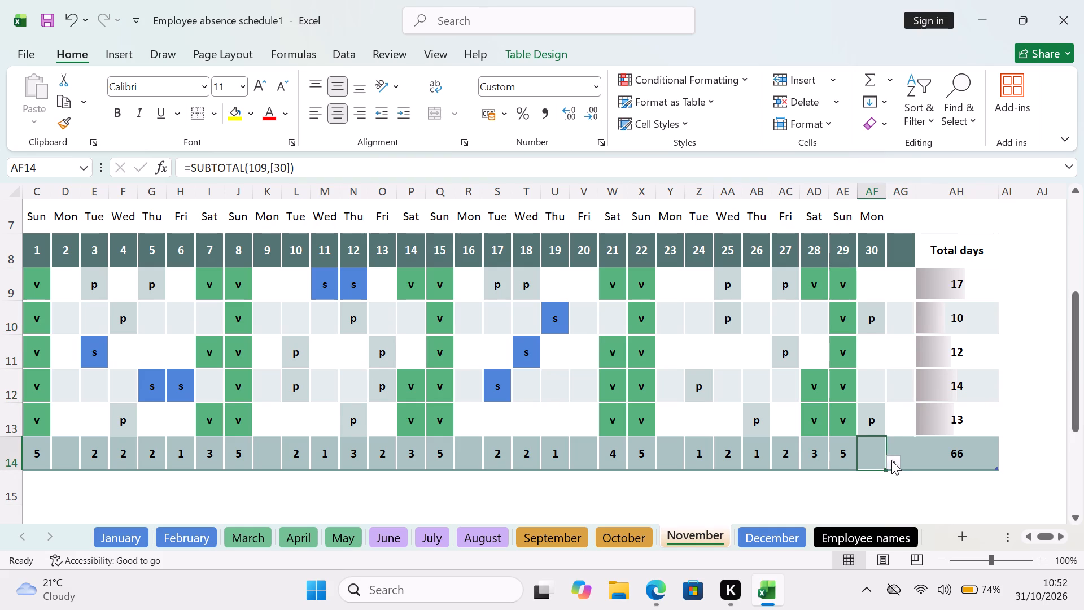
click(891, 460)
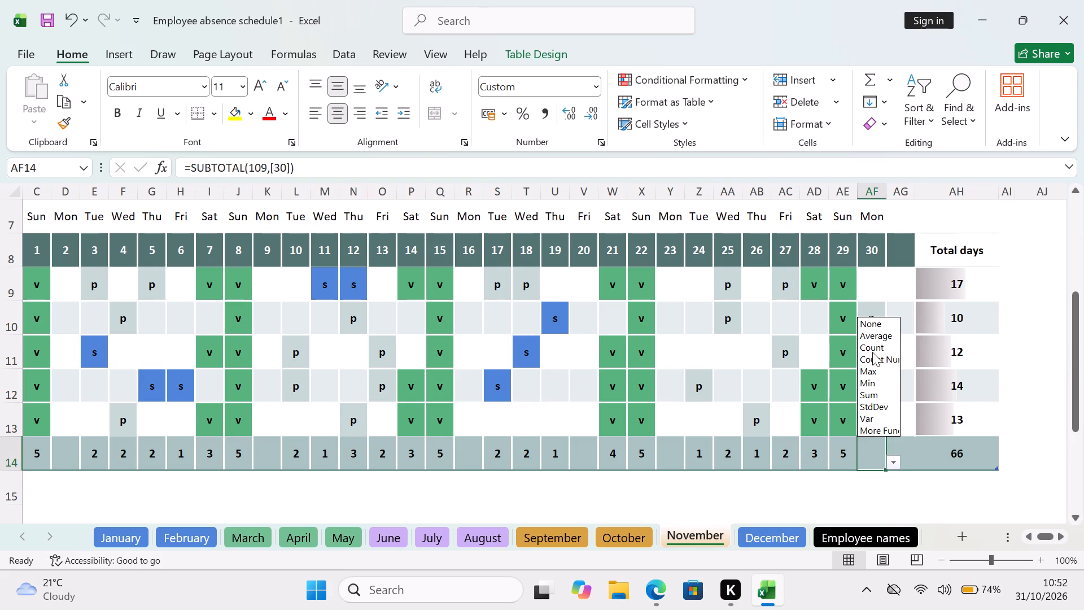
click(872, 352)
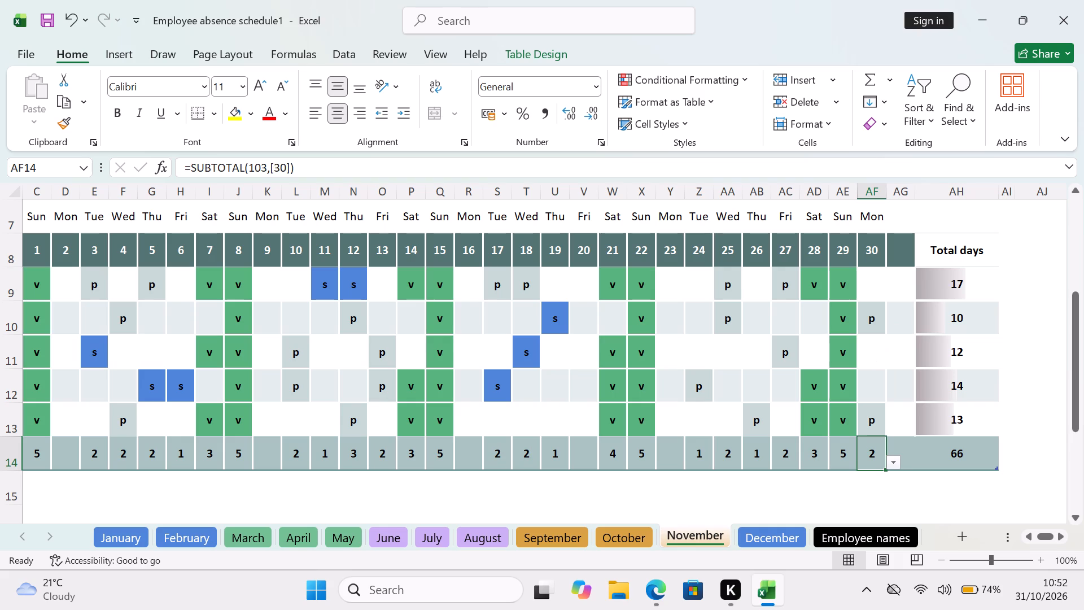
Apply blue data bars to the employees' Total days cells, AH9 to AH13, using Quick Analysis.
drag(936, 273, 967, 416)
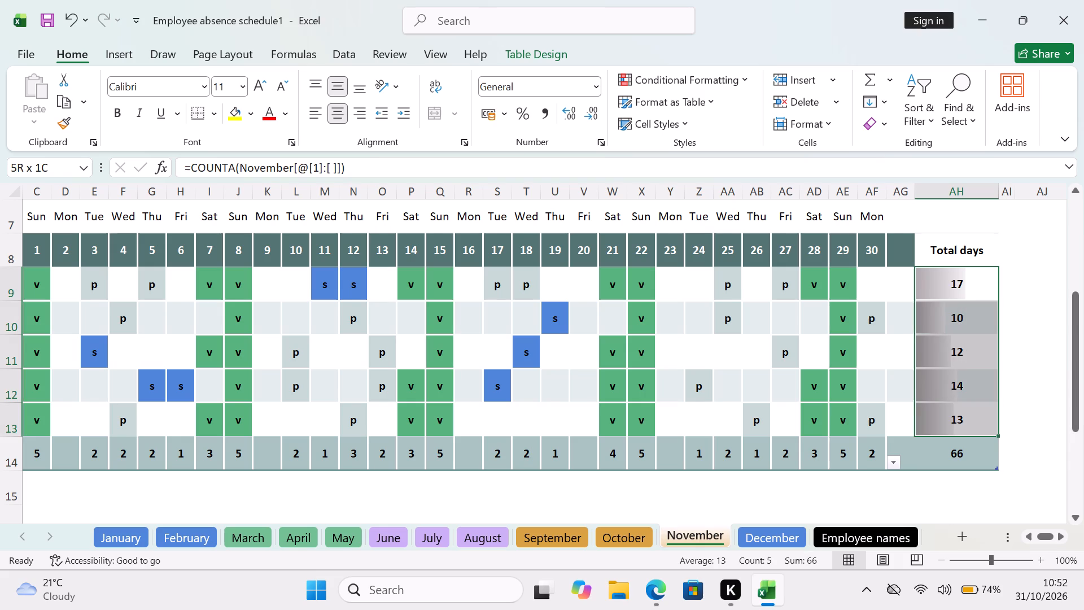
drag(967, 416, 967, 416)
right_click(967, 416)
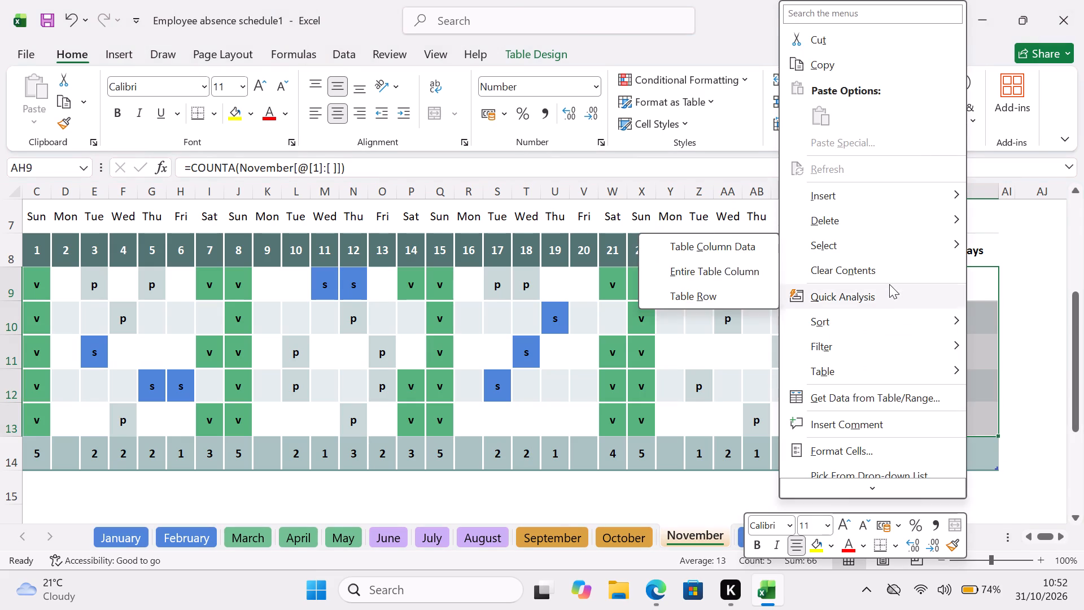
click(889, 285)
click(744, 351)
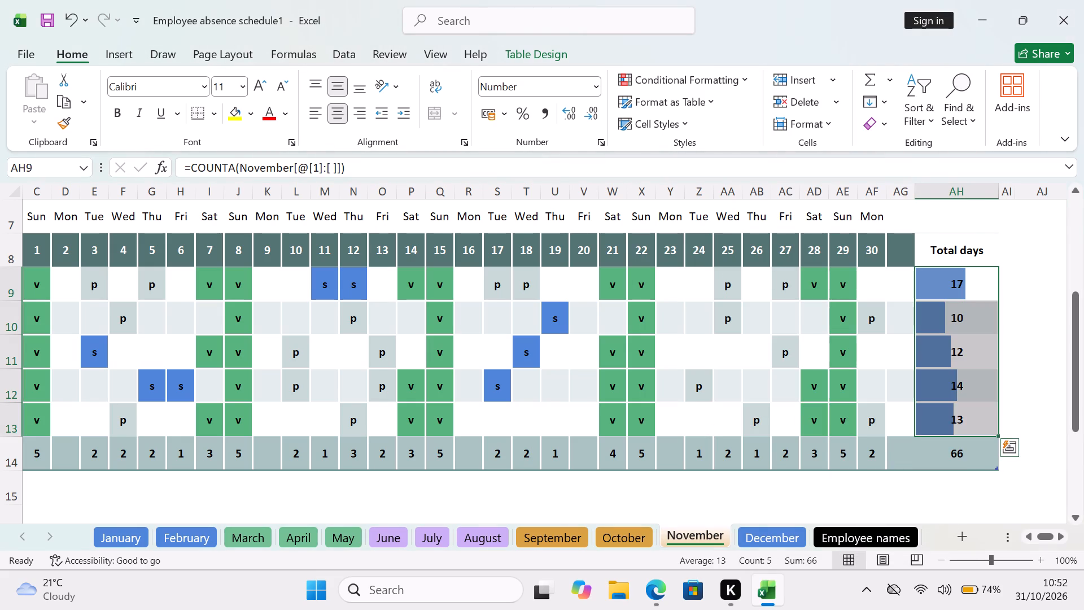
Save the absence schedule workbook.
click(50, 16)
Open the December sheet and move down toward its Dates of absence table.
click(704, 541)
click(770, 530)
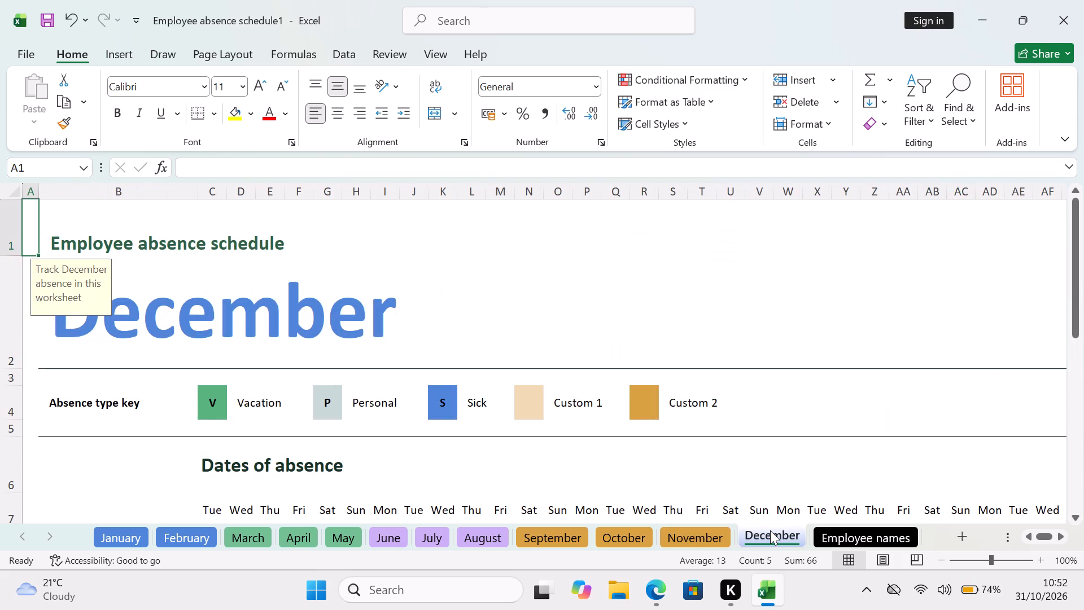
key(Down)
key(Down)
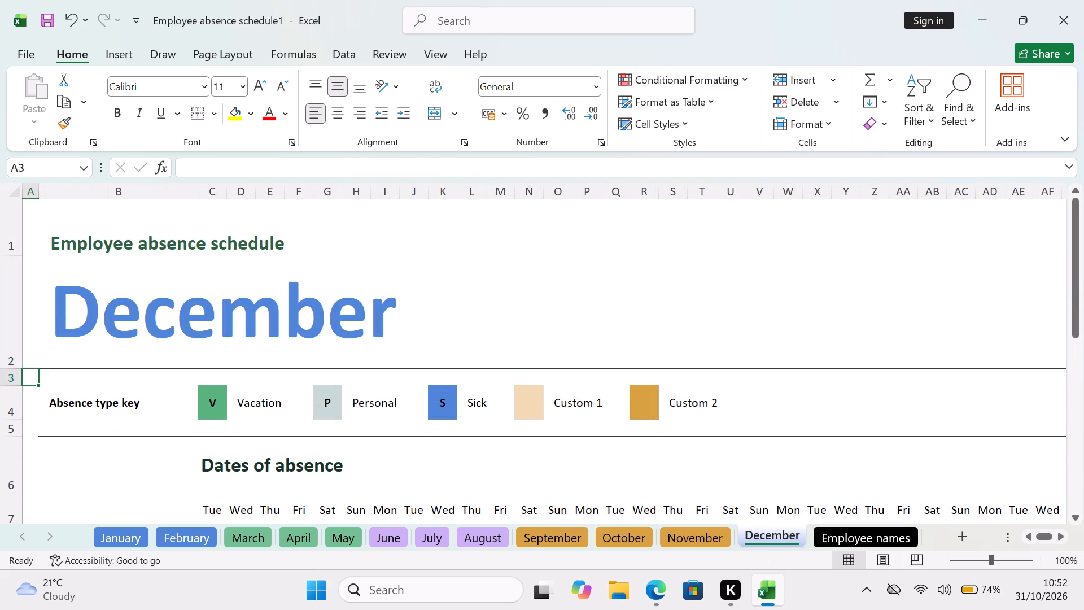
key(Down)
click(530, 351)
key(Down)
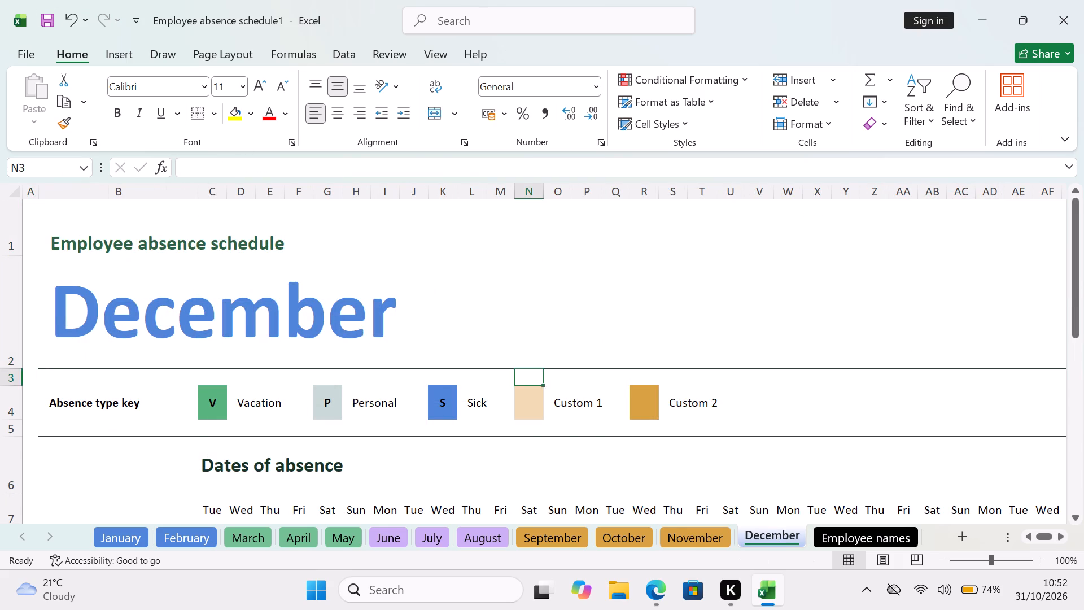
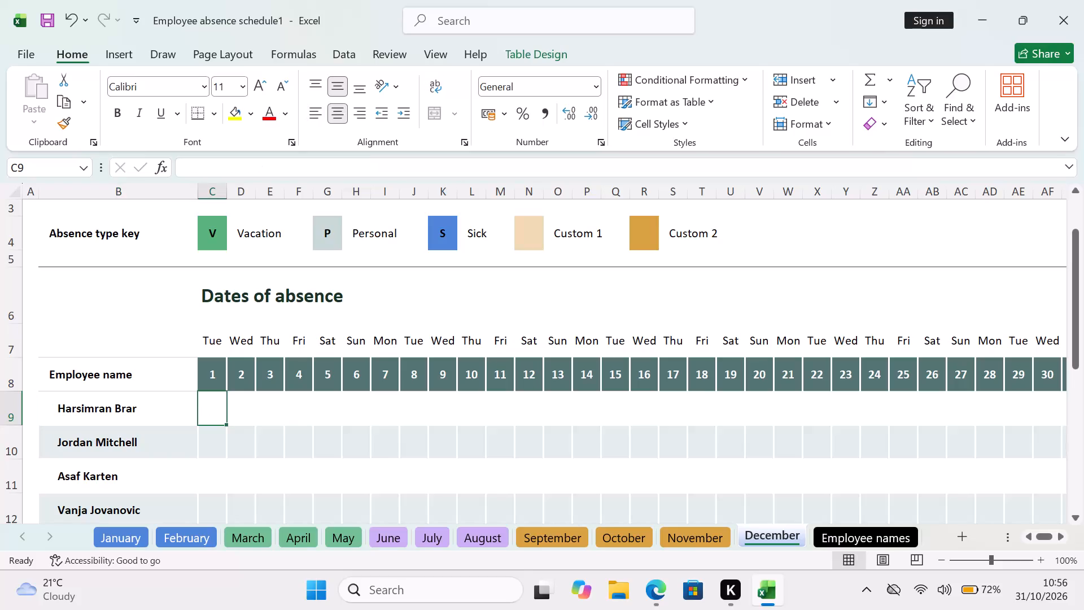
In row 9 of the December sheet, enter p for December 1, s for December 4, and v for December 5 and 6.
key(p)
key(Right)
key(Right)
key(Right)
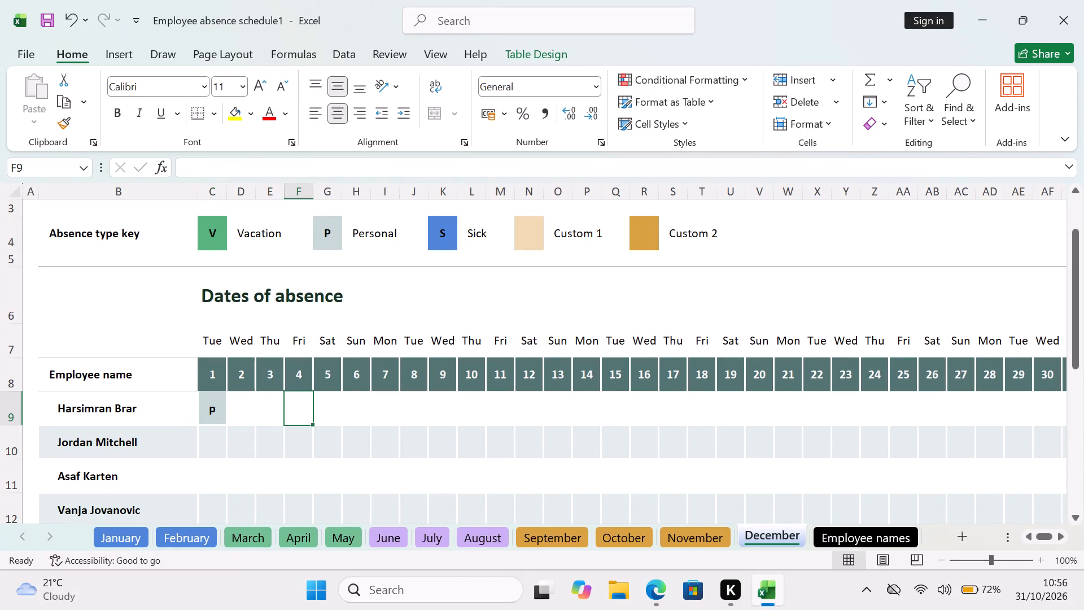
key(s)
key(Right)
key(v)
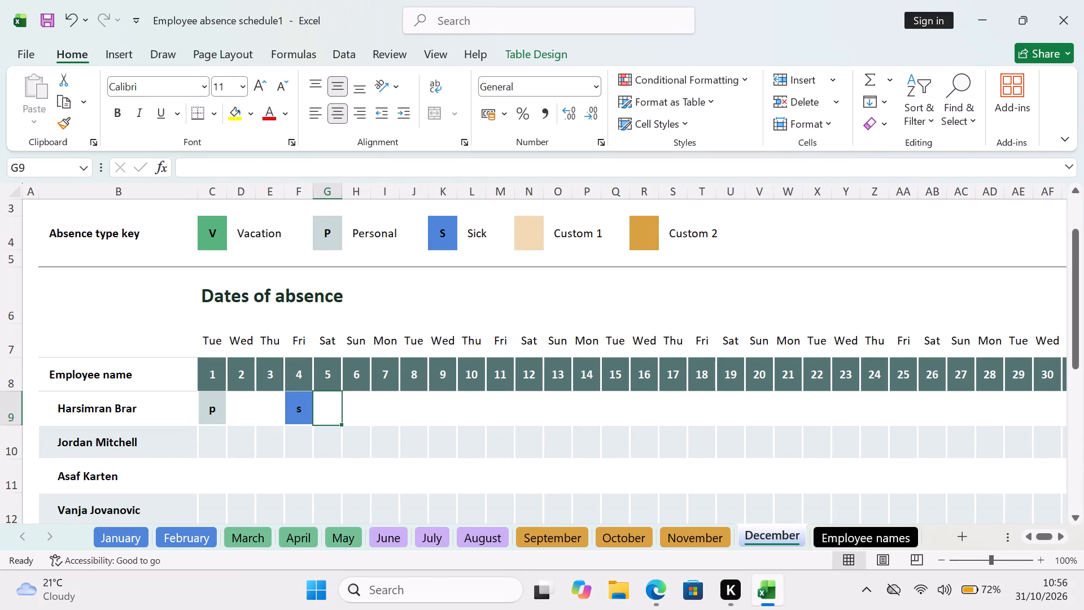
key(Right)
key(v)
In row 9, enter s for December 10 and v for December 11 and 12.
key(Right)
key(Right)
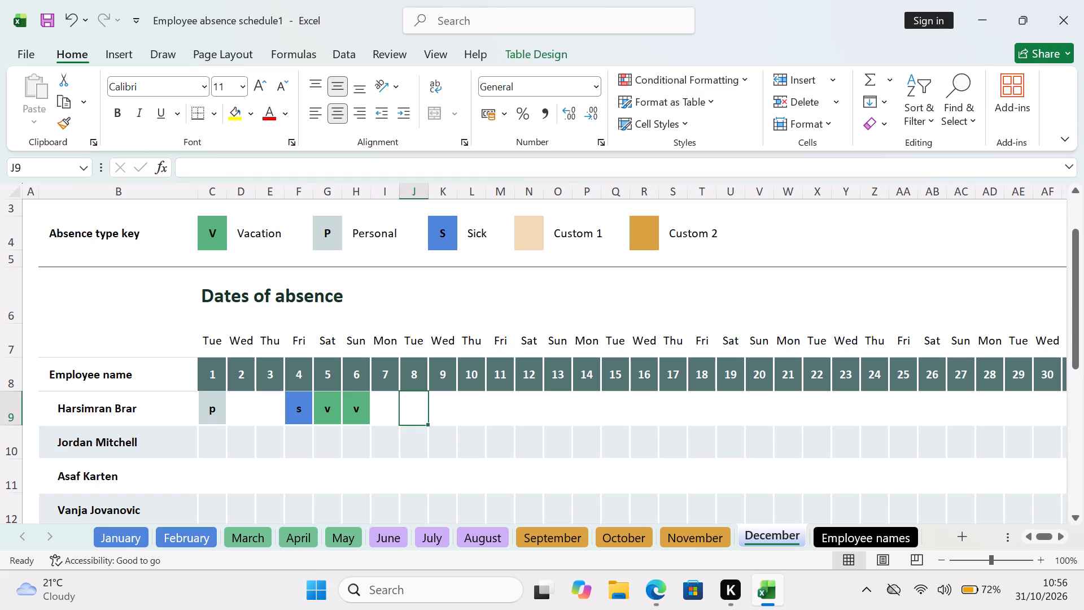
key(v)
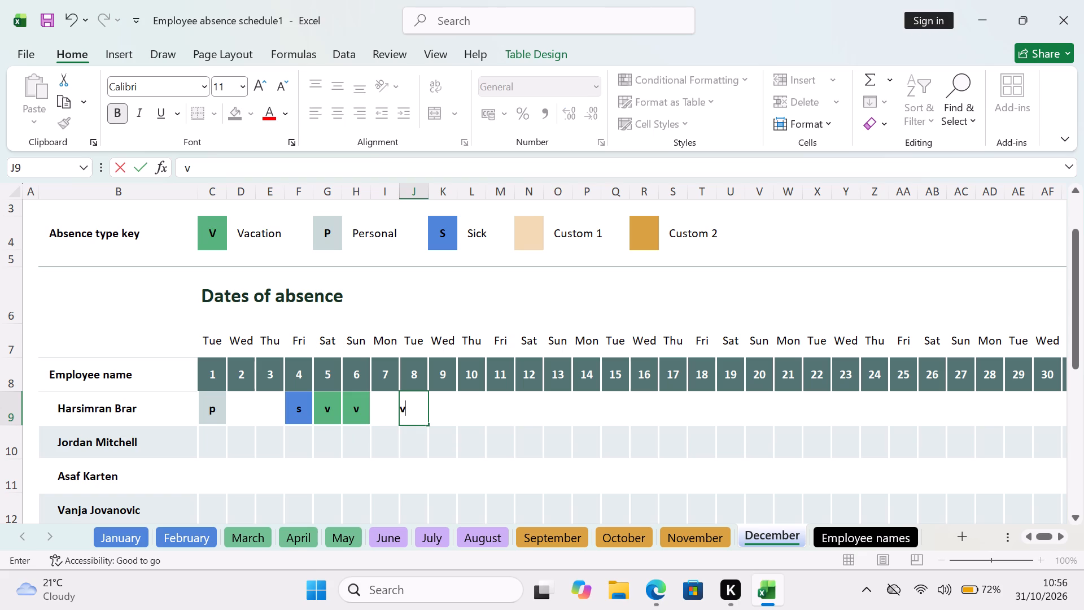
key(BackSpace)
key(Right)
key(Right)
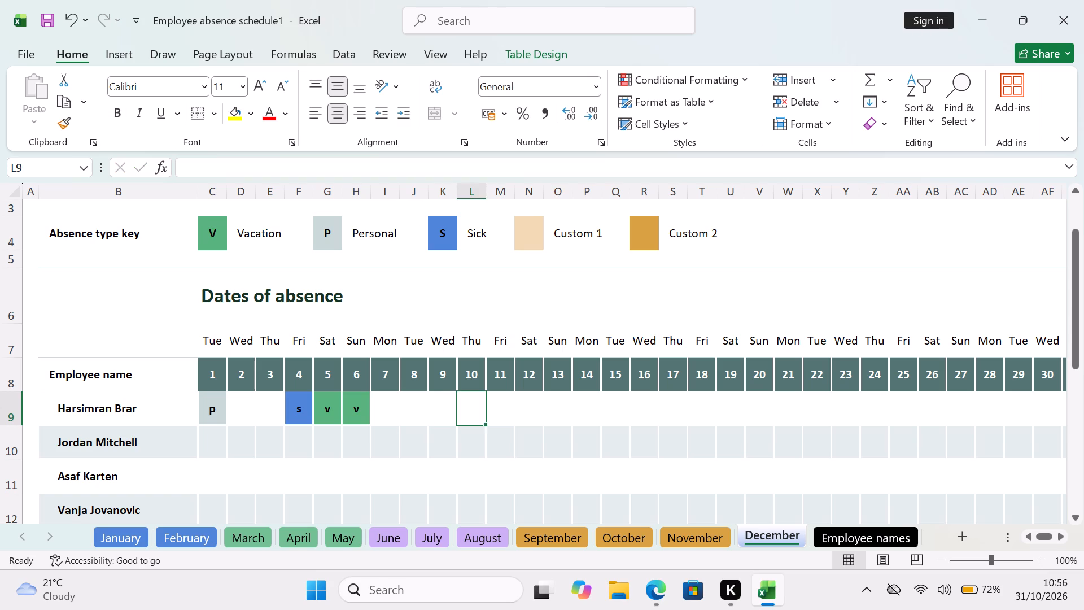
key(s)
key(Right)
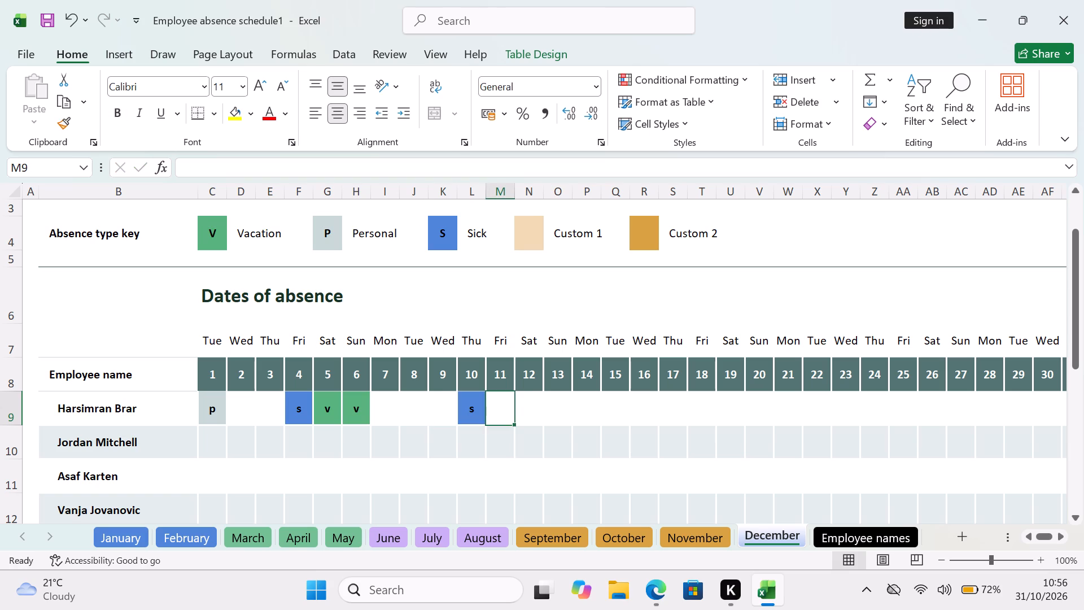
key(v)
key(Right)
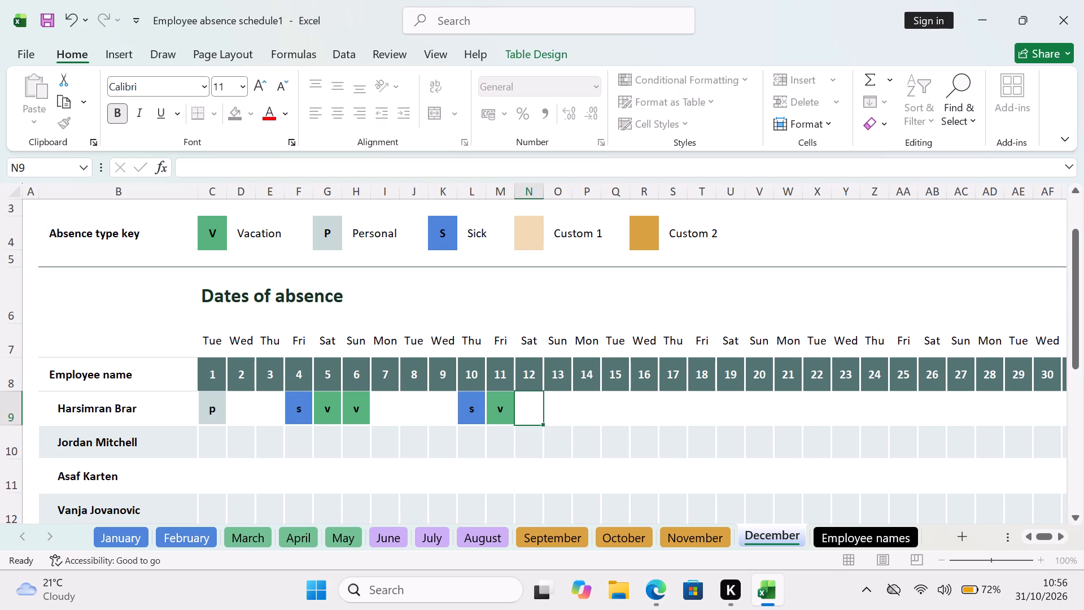
key(v)
In row 9, replace the December 11 code with p and enter v for December 13.
key(Right)
key(Right)
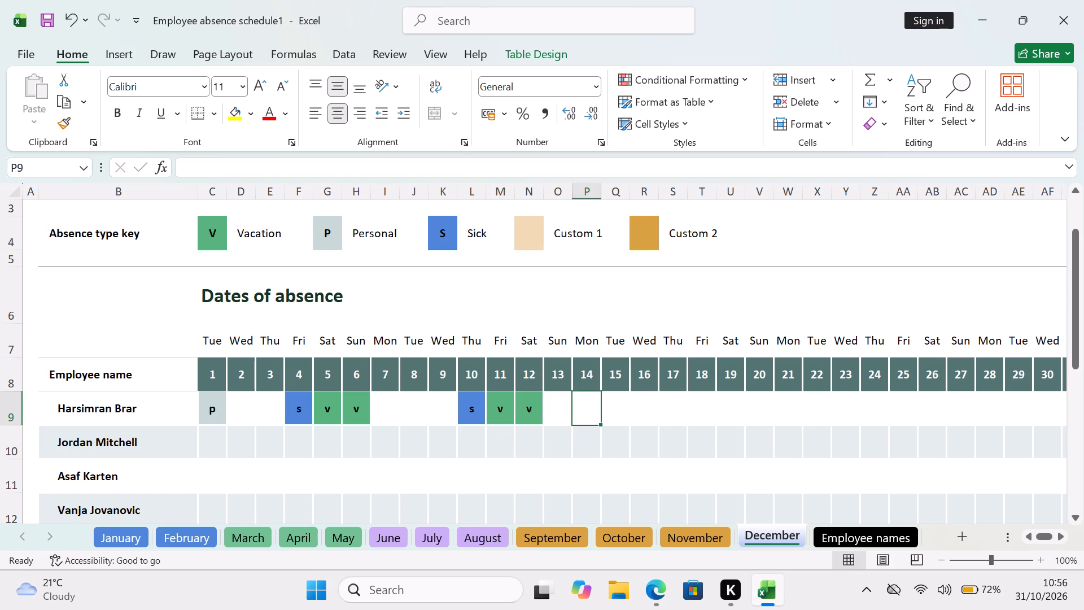
key(Left)
key(Left)
key(Left)
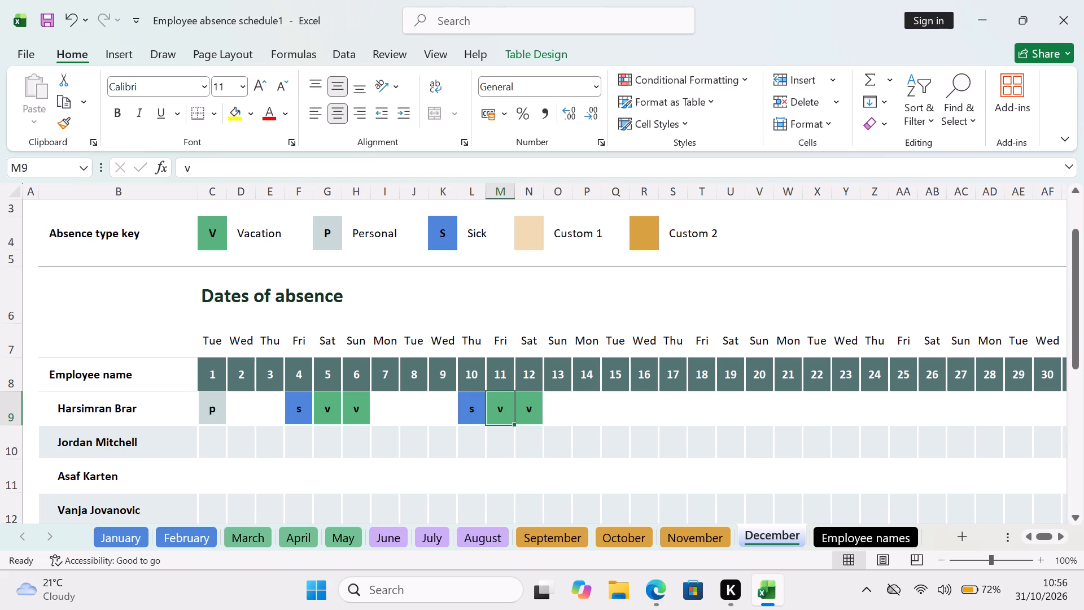
key(BackSpace)
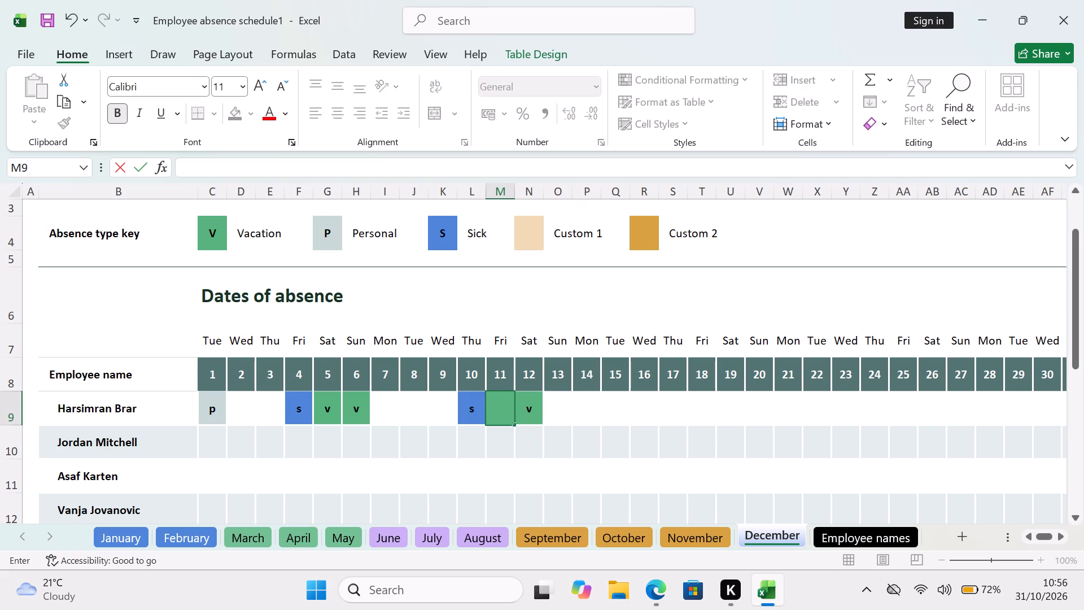
key(p)
key(Right)
key(Right)
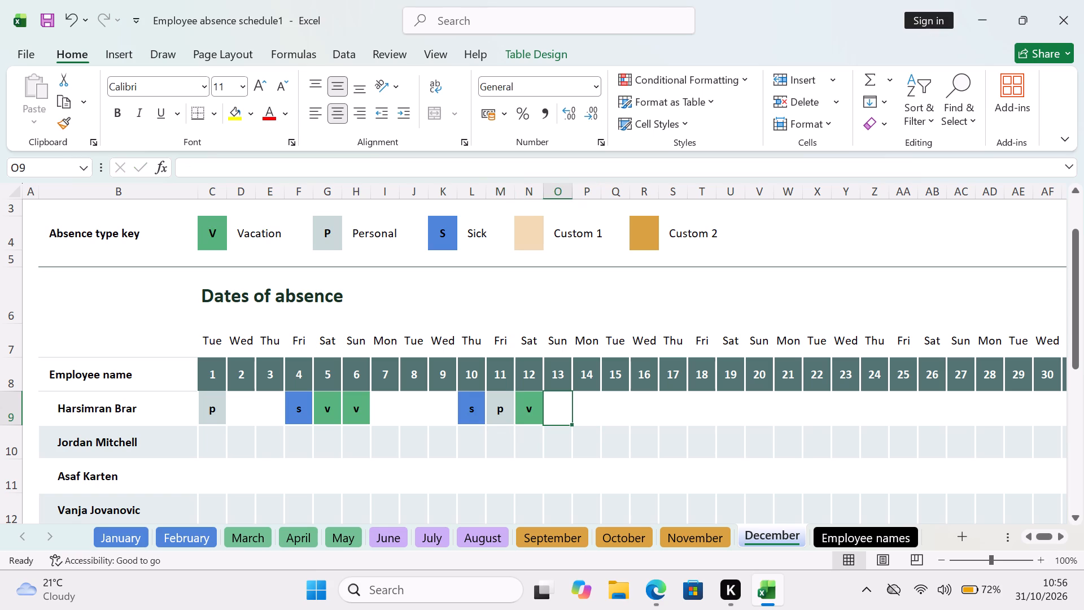
key(v)
In row 9, enter p for December 15 and 18, and v for December 19 and 20.
key(Right)
key(Right)
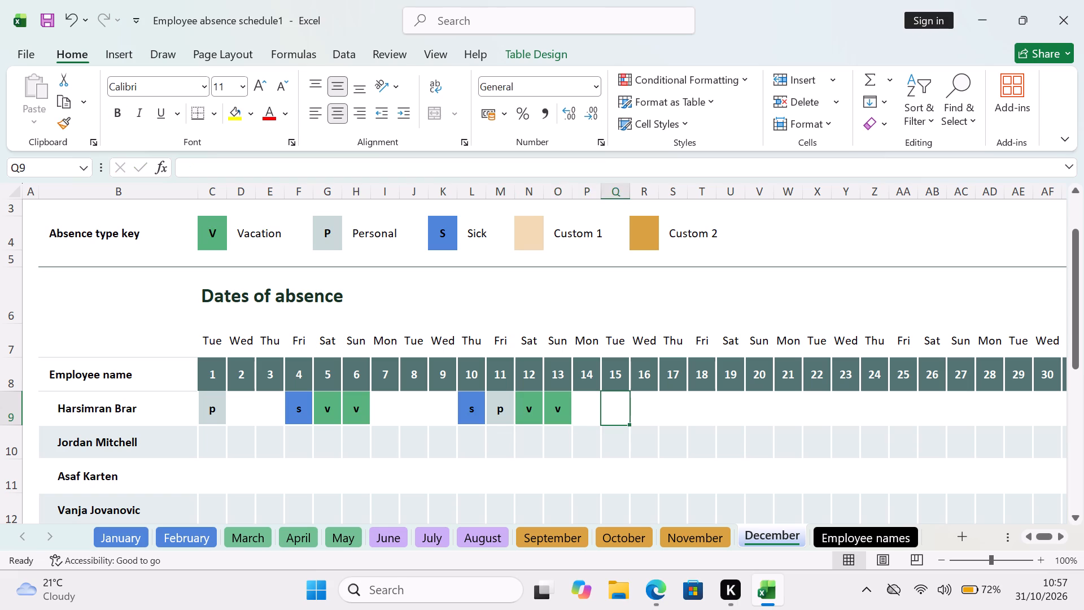
key(p)
key(Right)
key(Right)
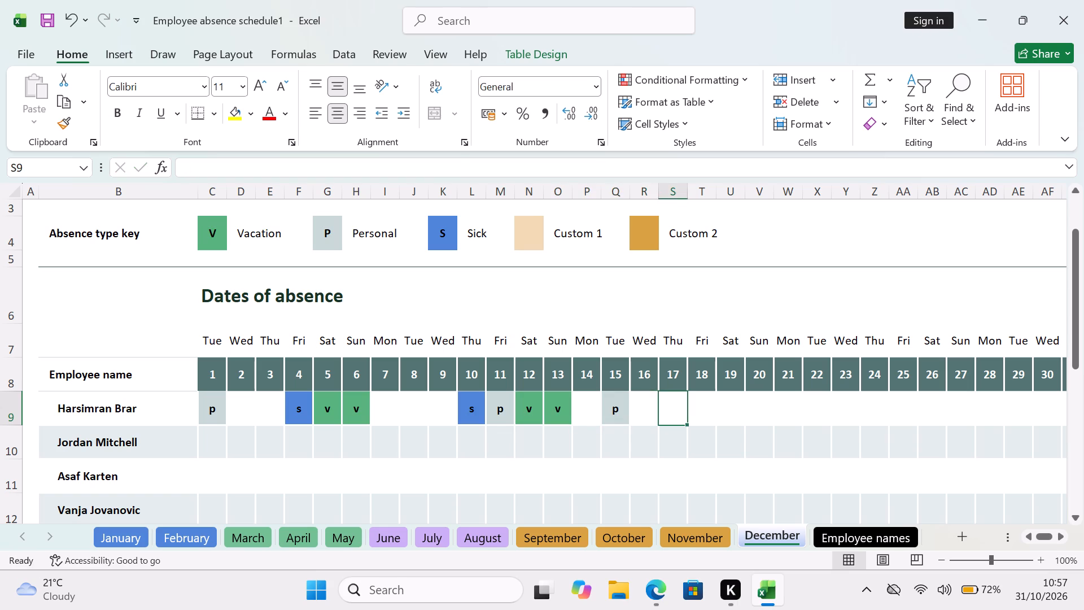
key(Right)
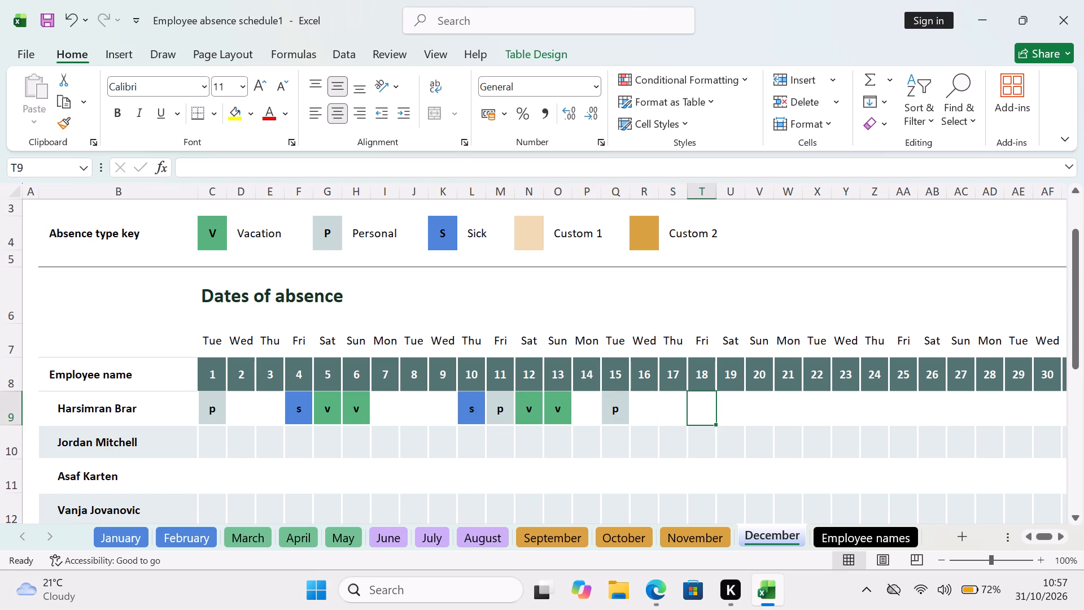
key(p)
key(Right)
key(Right)
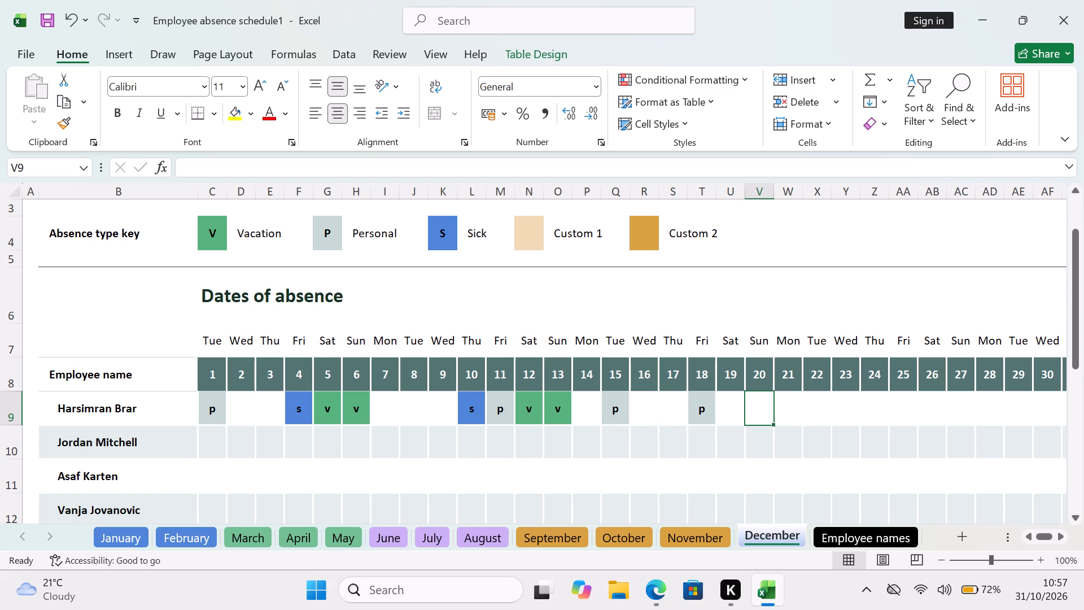
key(v)
key(Left)
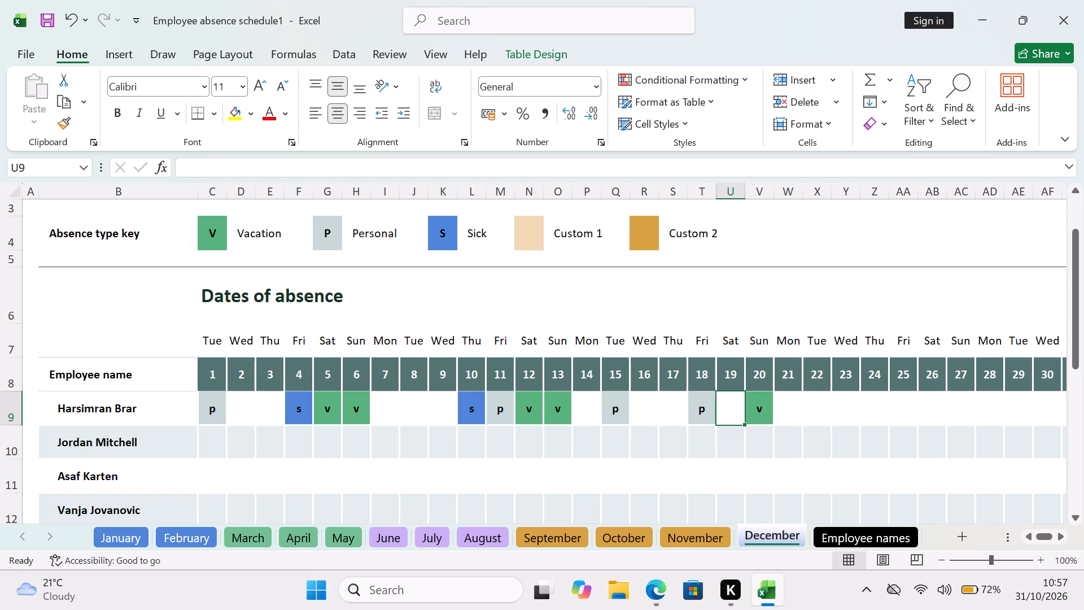
key(v)
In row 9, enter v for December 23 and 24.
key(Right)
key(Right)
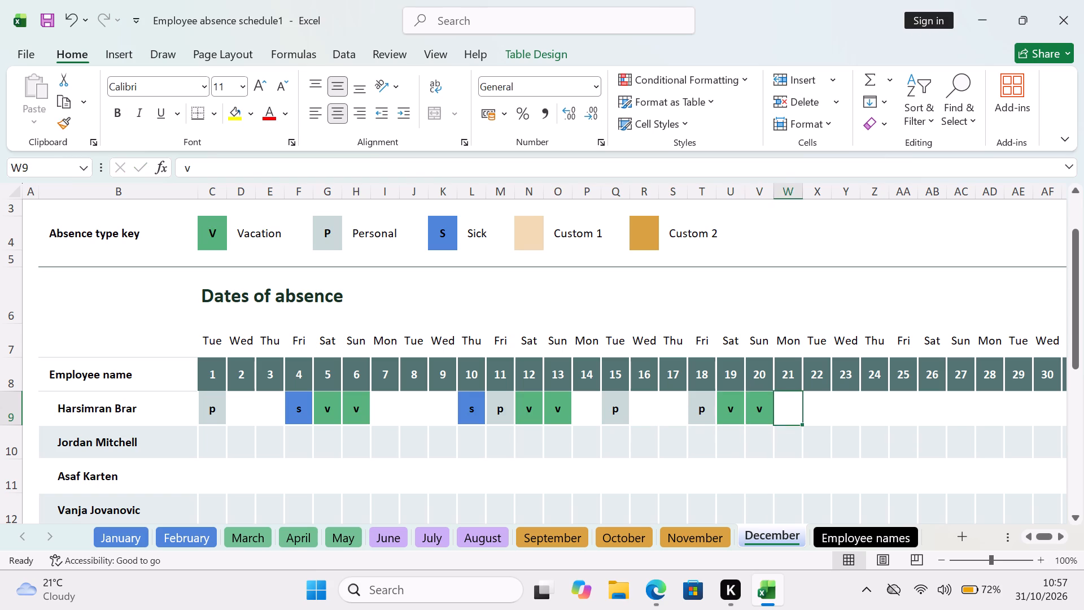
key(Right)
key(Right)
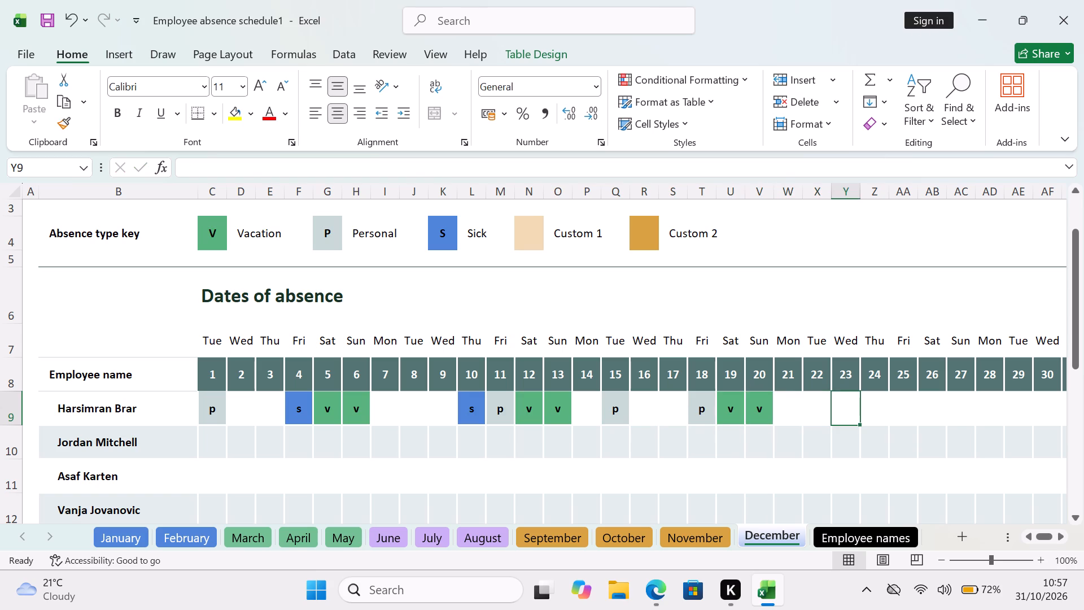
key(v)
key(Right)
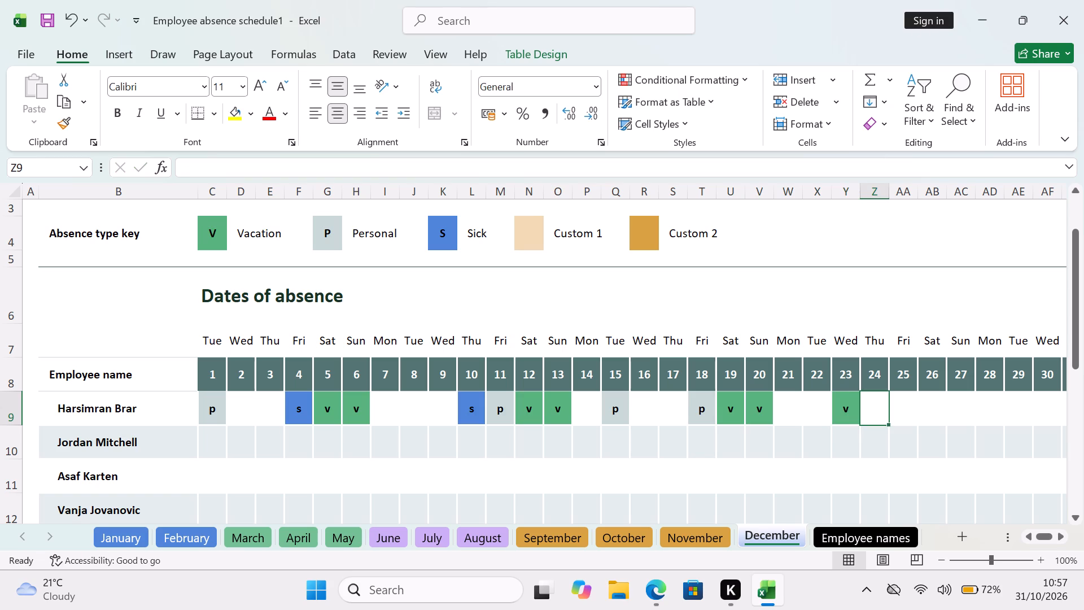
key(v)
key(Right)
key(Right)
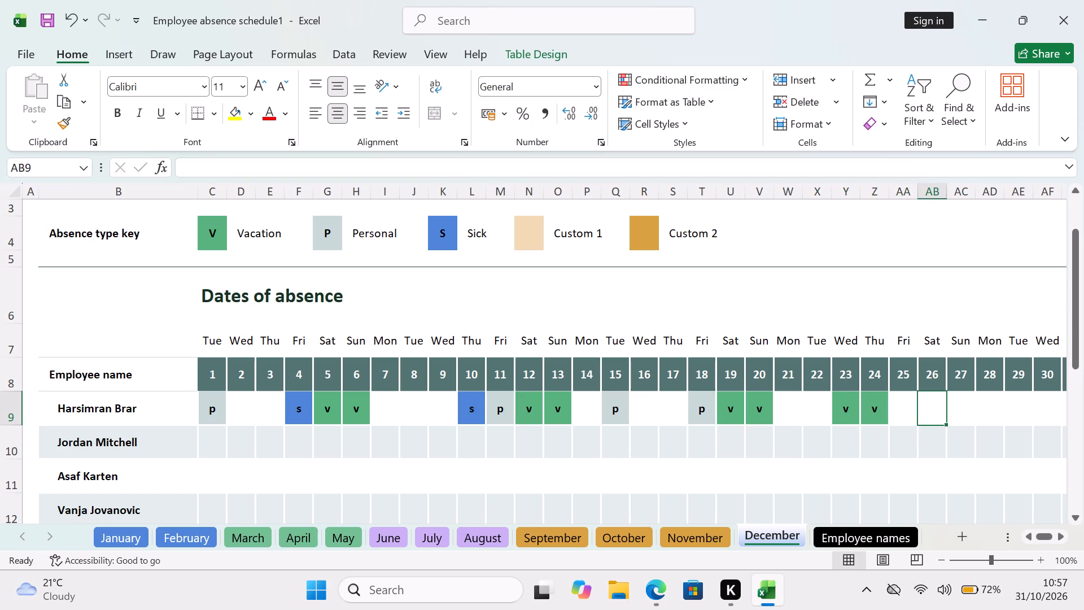
In row 9, replace the absence codes for December 23 and 24 with p.
key(Left)
key(Left)
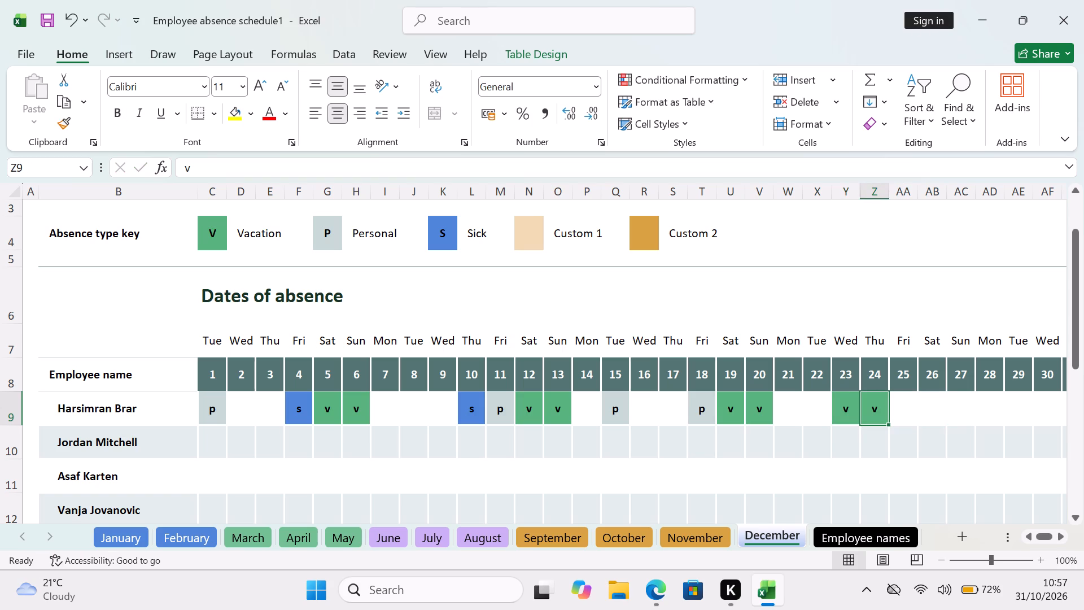
key(BackSpace)
key(Left)
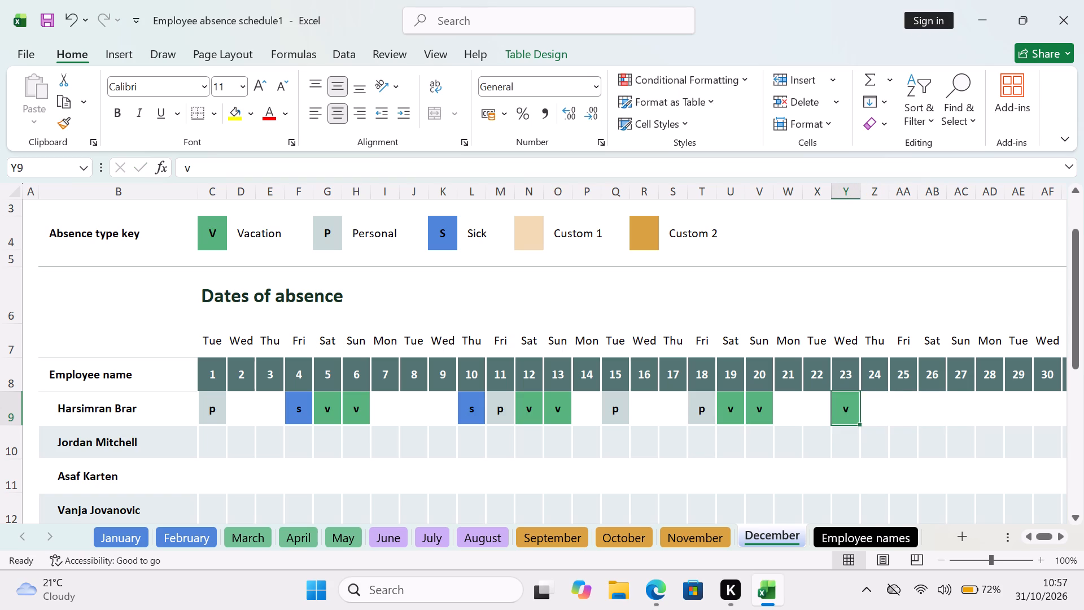
key(BackSpace)
key(p)
key(Right)
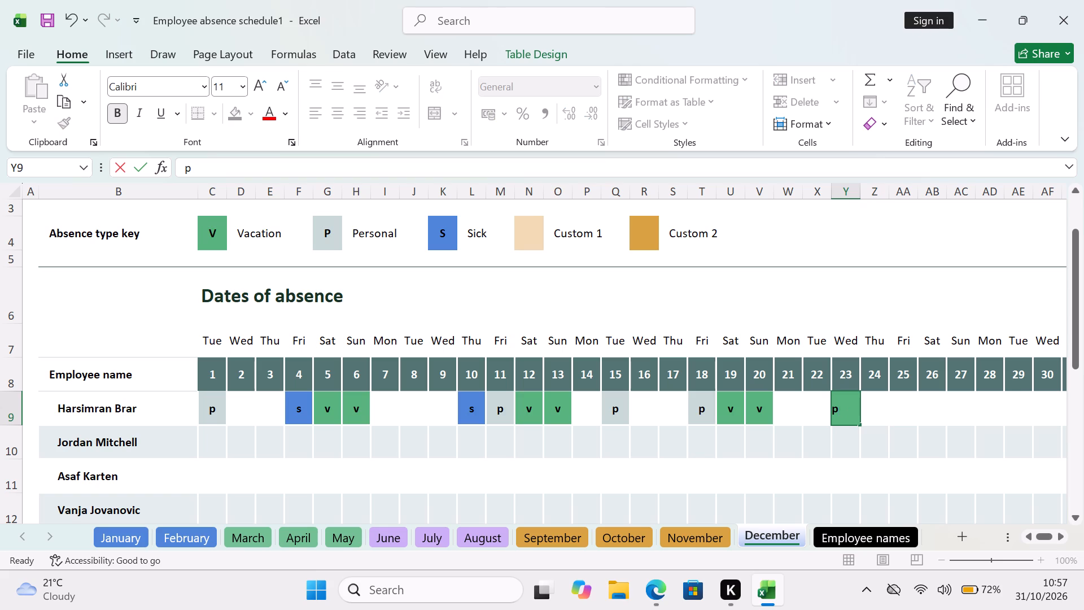
key(p)
In row 9, enter v for December 26 and 27, and p for December 29.
key(Right)
key(Right)
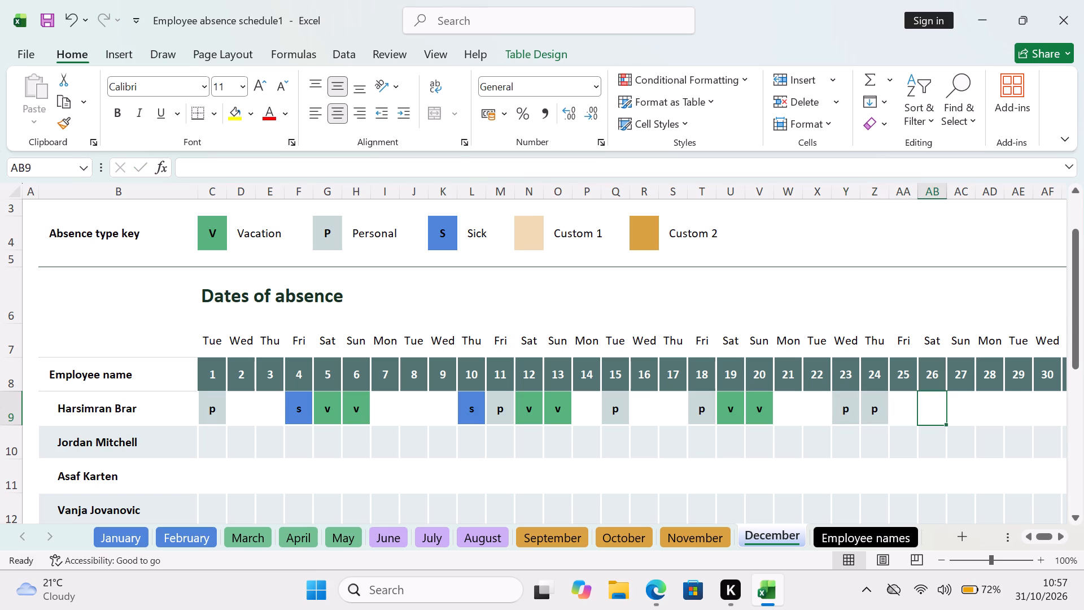
key(v)
key(Right)
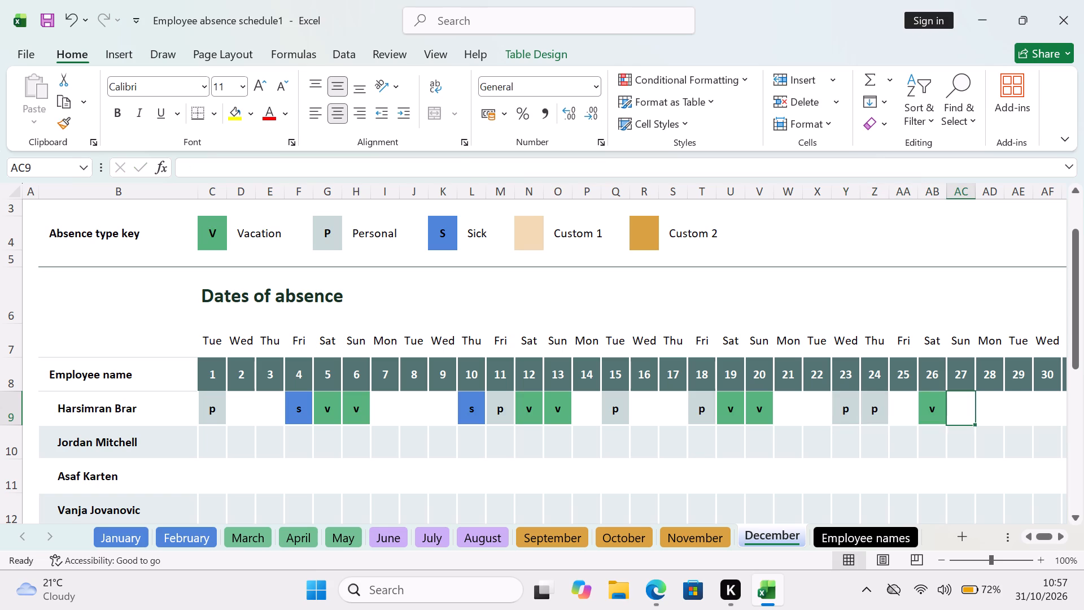
key(v)
key(Right)
key(Right)
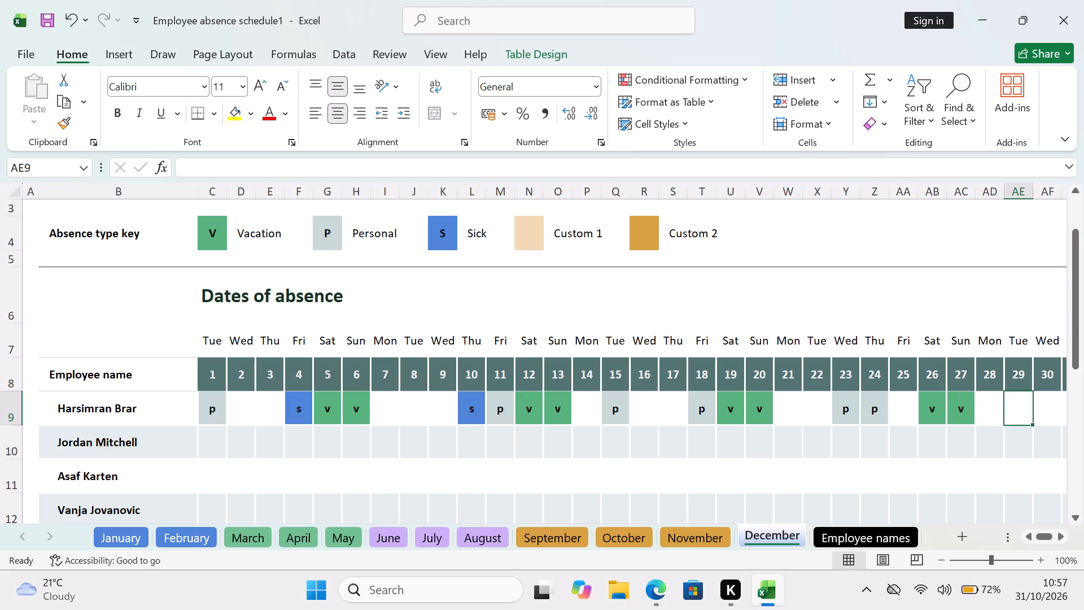
key(p)
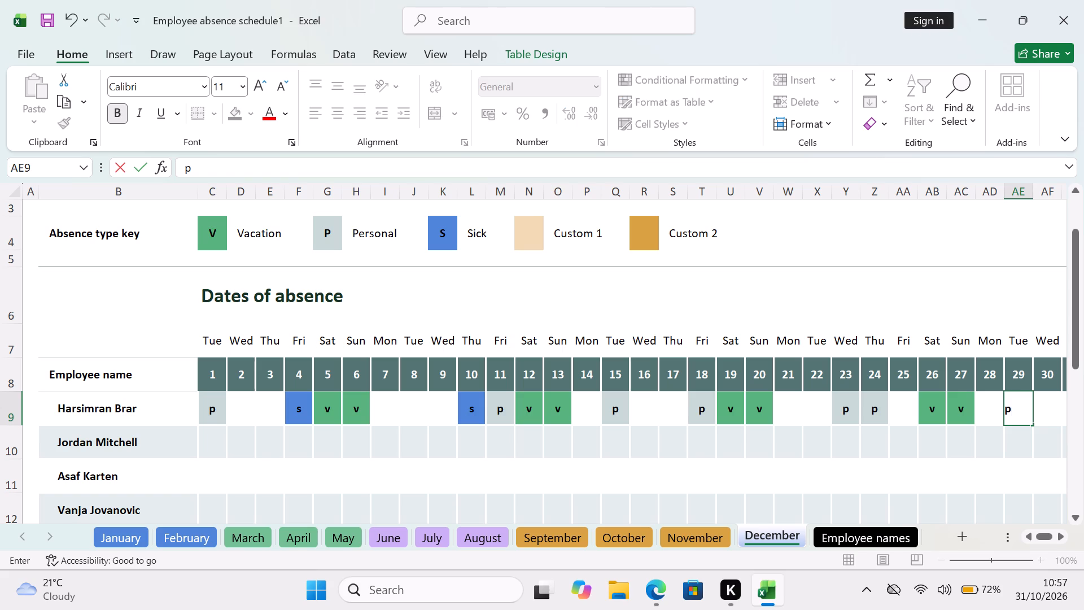
key(Down)
In row 10, enter p for December 2 and s for December 4.
key(Left)
key(Left)
key(Left)
key(Left)
key(Left)
key(Left)
key(Left)
key(Left)
key(Left)
key(Left)
key(Left)
key(Left)
key(Left)
key(Left)
key(Left)
key(Left)
key(Left)
key(Left)
key(Left)
key(Left)
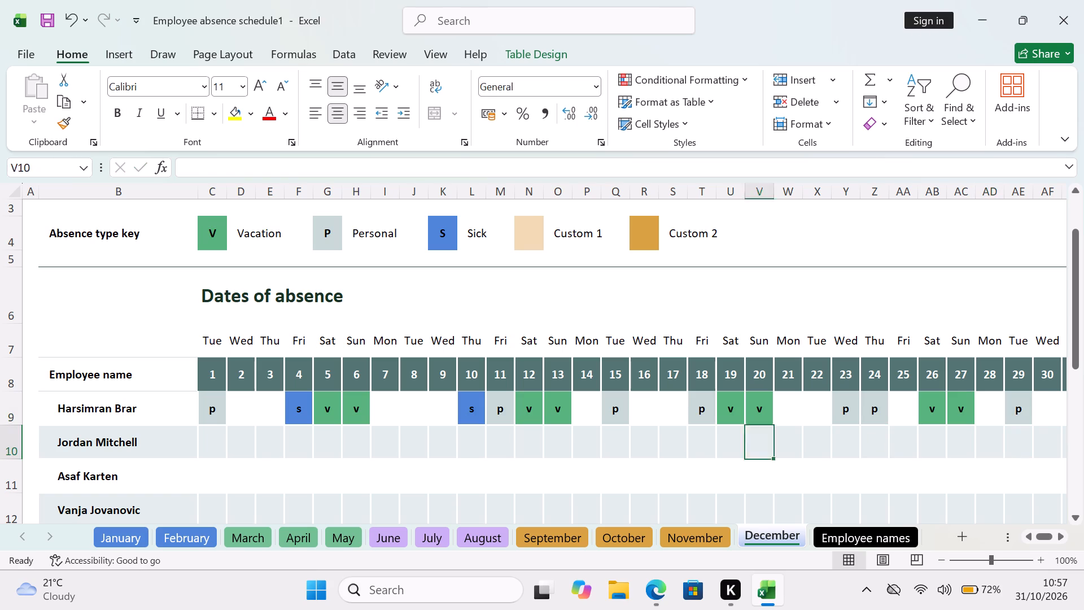
key(Right)
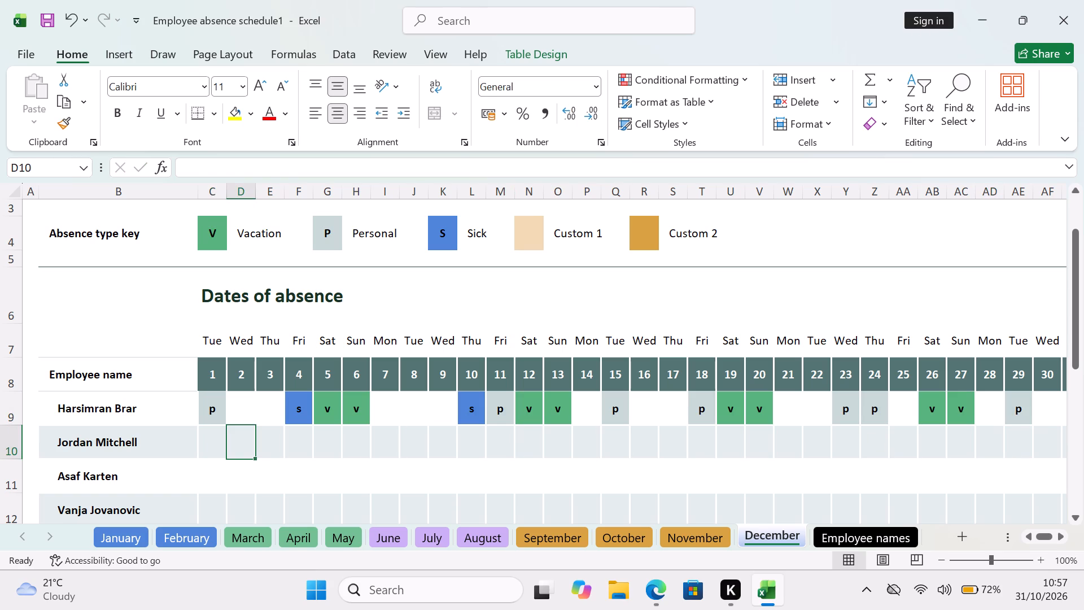
key(p)
key(Right)
key(Right)
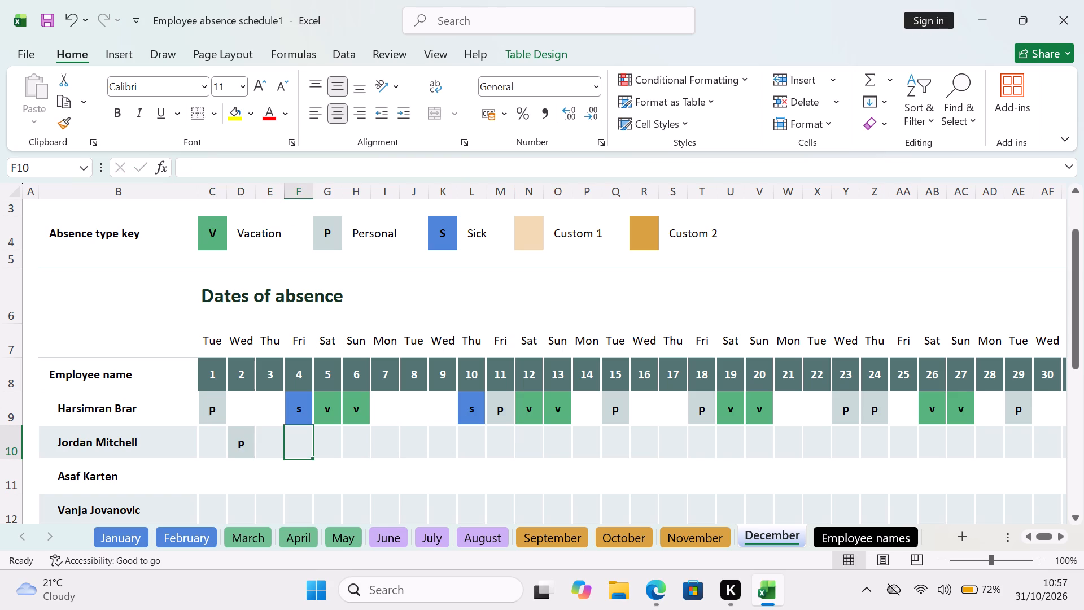
key(s)
key(Right)
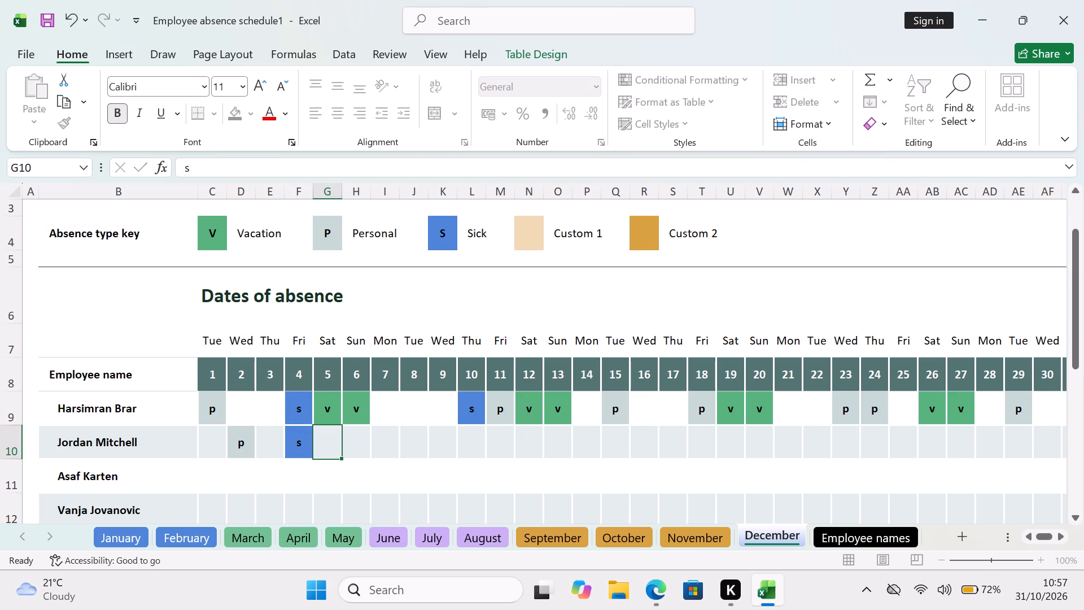
In row 10, replace the absence code for December 4 with p.
key(Left)
key(BackSpace)
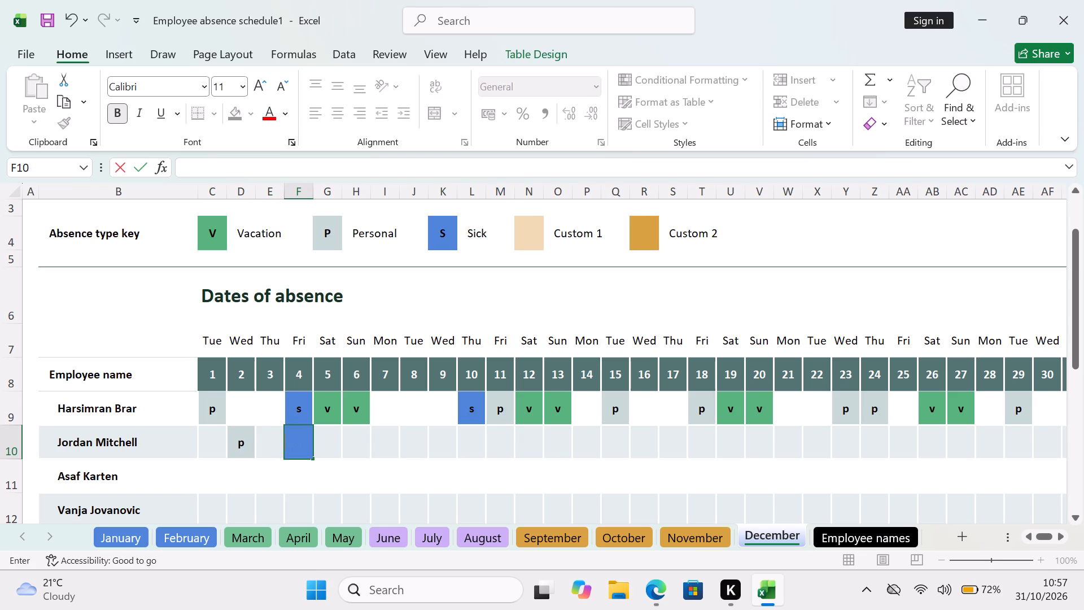
key(p)
key(Right)
In row 10, enter v for December 6 and p for December 9.
key(Right)
key(v)
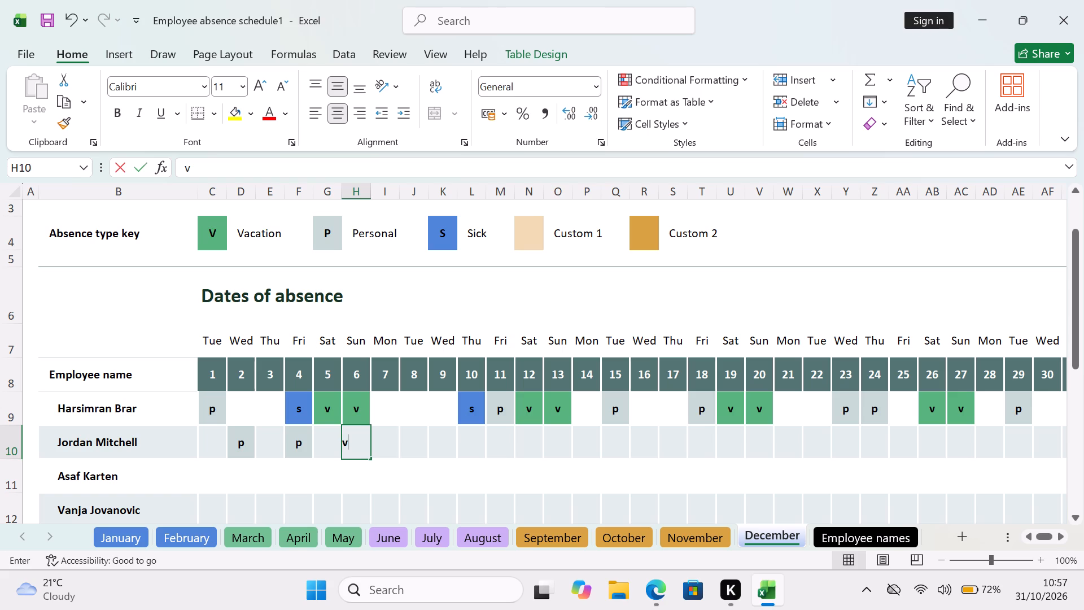
key(Right)
key(Right)
key(Right)
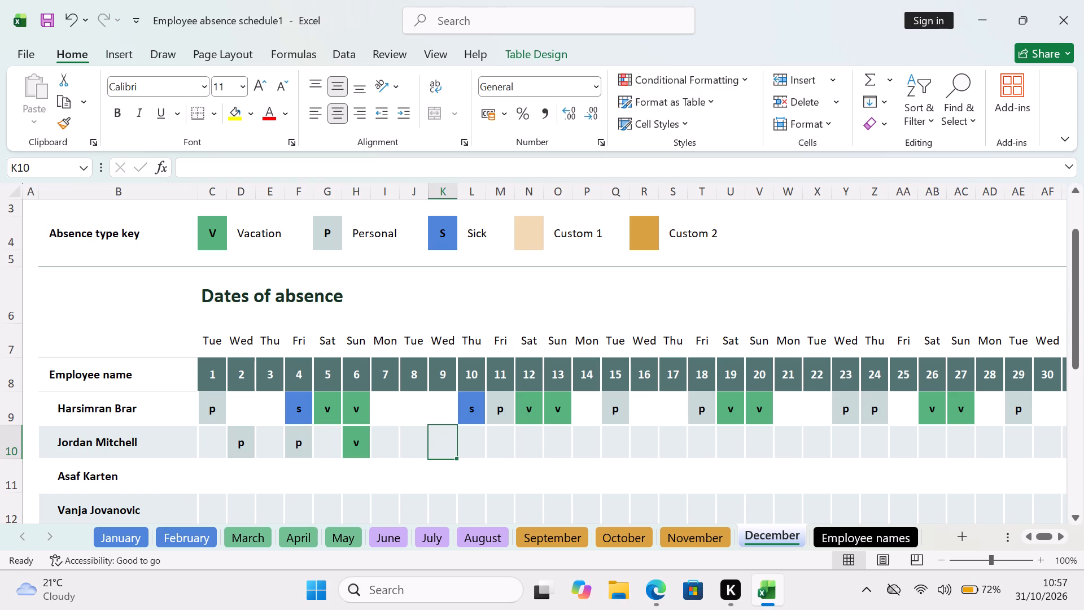
key(p)
key(Right)
In row 10, enter v for December 13 and p for December 16.
key(Right)
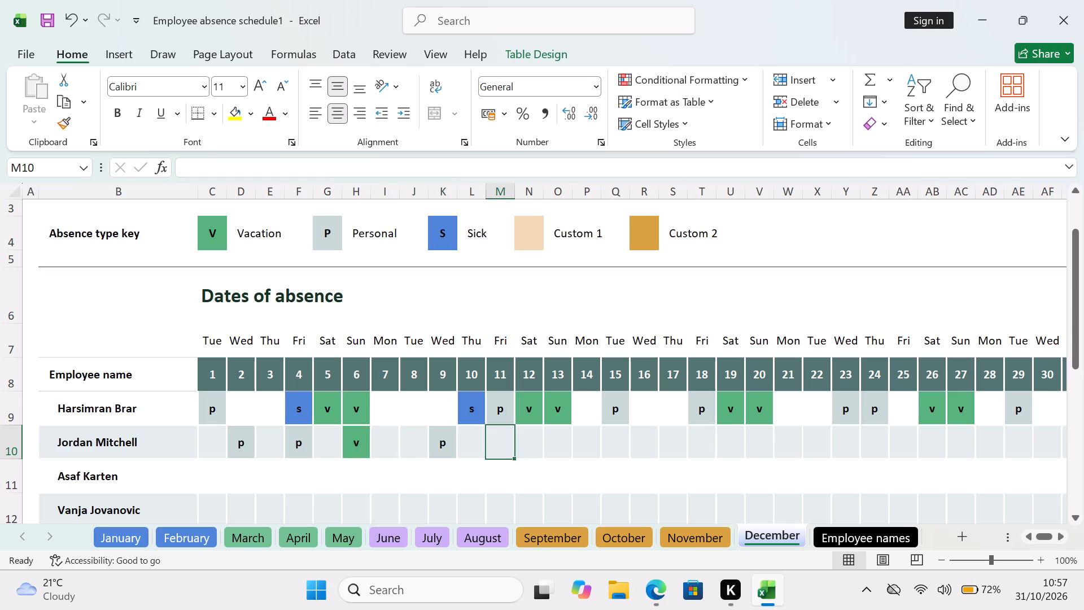
key(Right)
key(Right)
key(v)
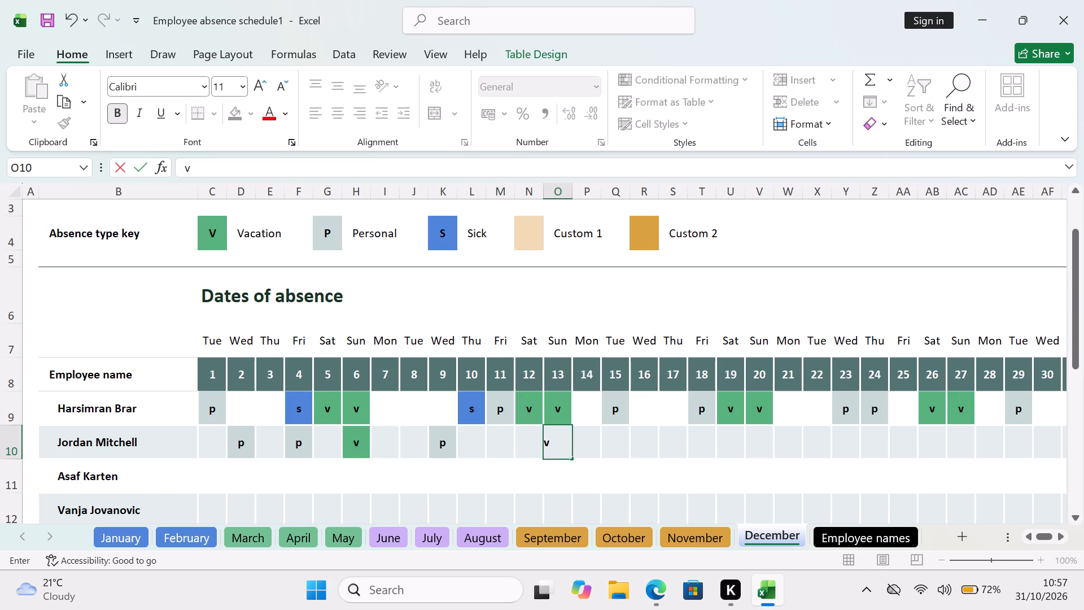
key(Right)
key(Right)
key(Right)
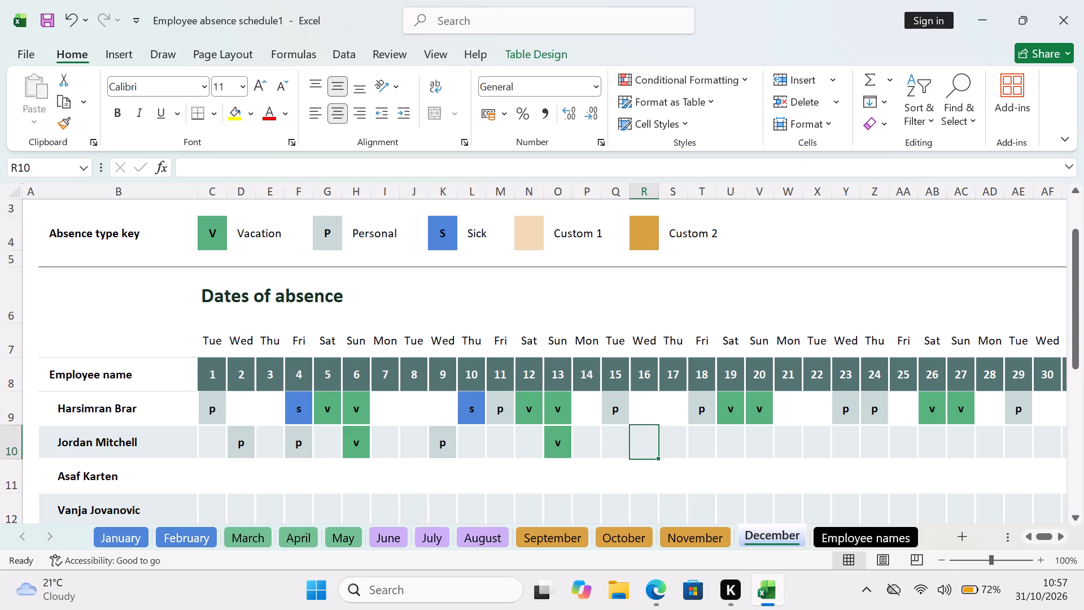
key(p)
key(Right)
In row 10, enter v for December 20.
key(Right)
key(Right)
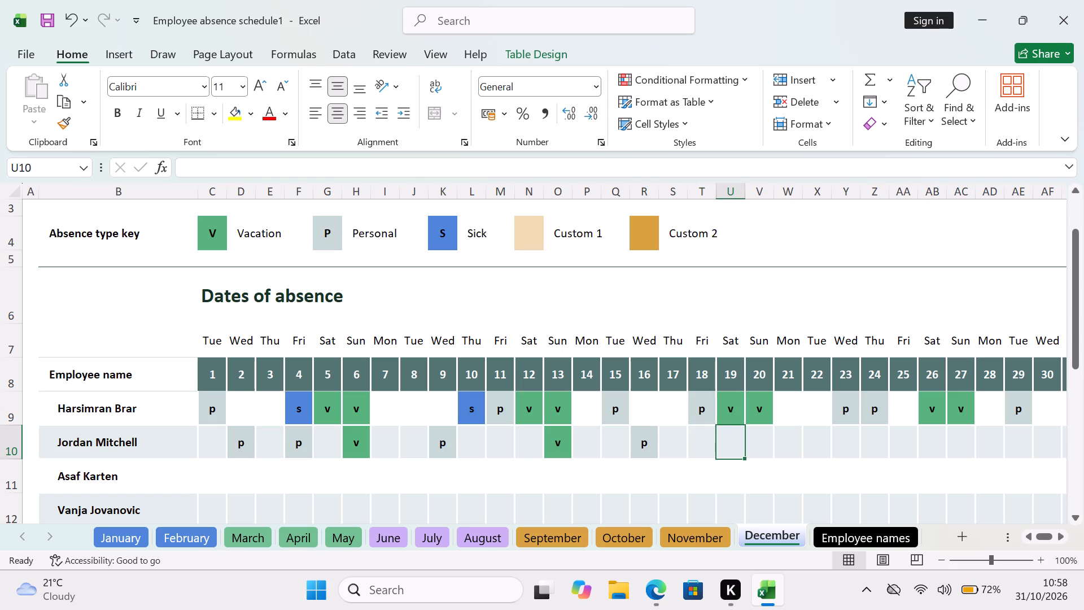
key(Right)
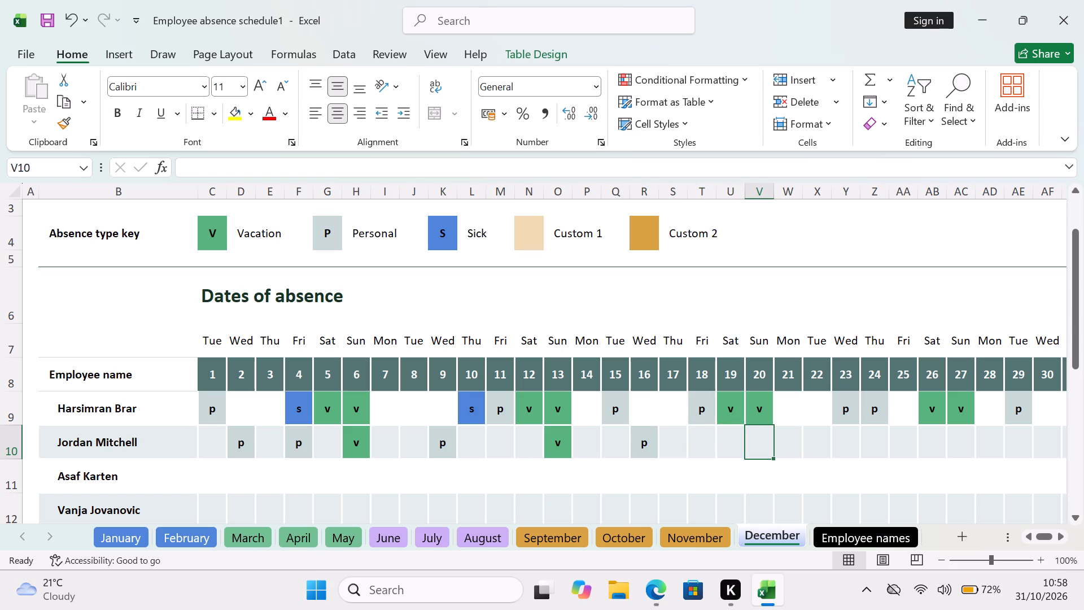
key(Left)
key(Right)
key(v)
key(Right)
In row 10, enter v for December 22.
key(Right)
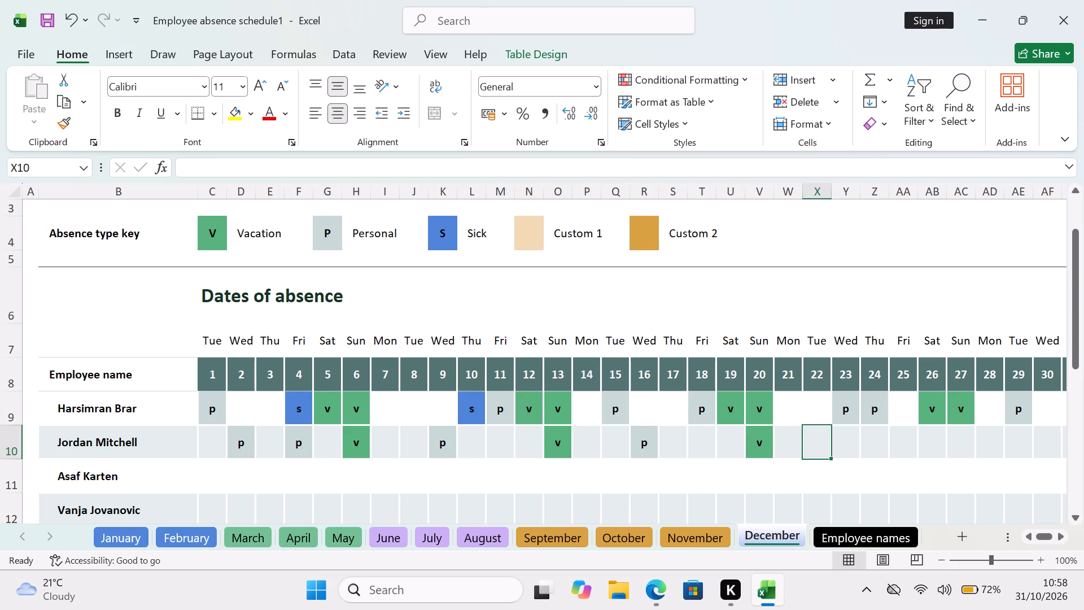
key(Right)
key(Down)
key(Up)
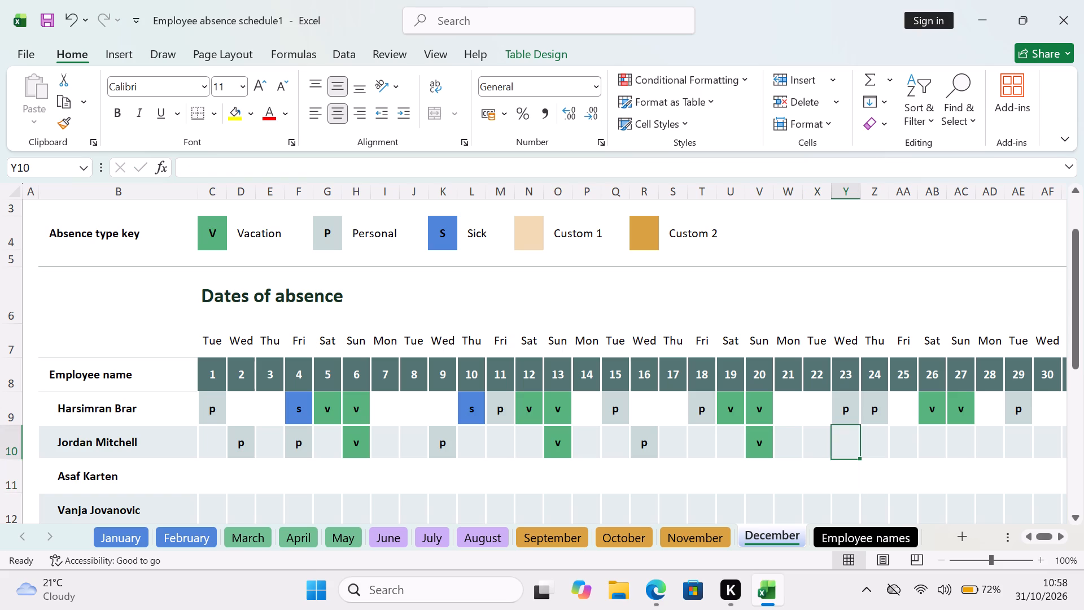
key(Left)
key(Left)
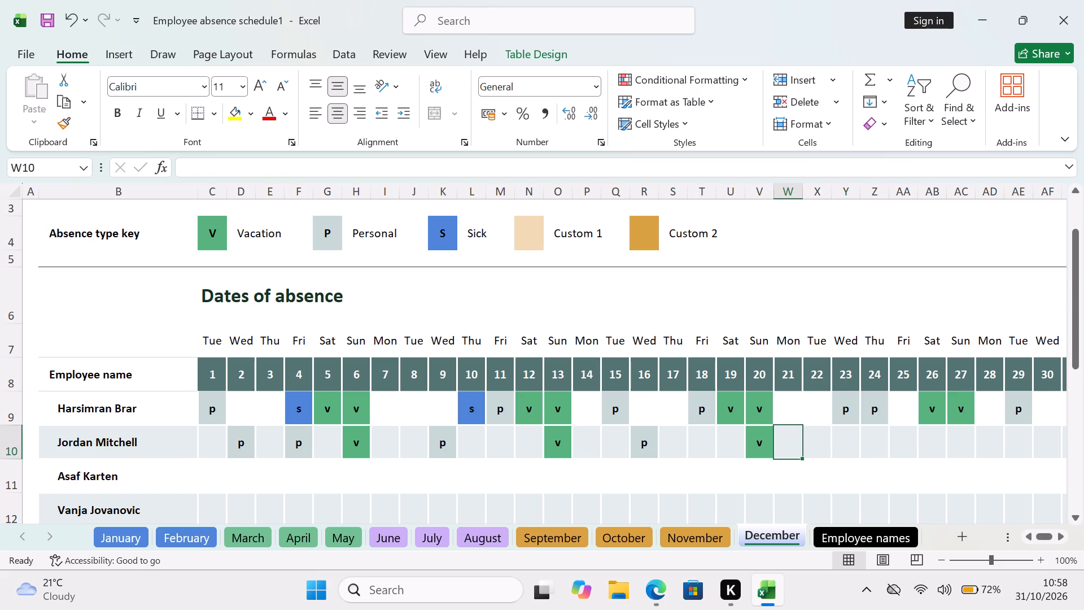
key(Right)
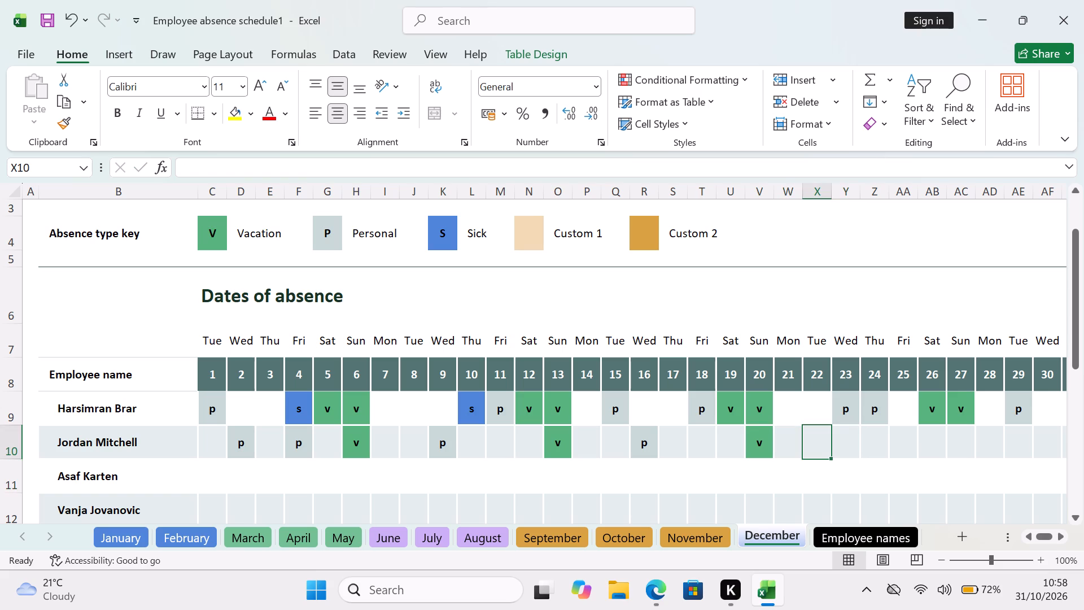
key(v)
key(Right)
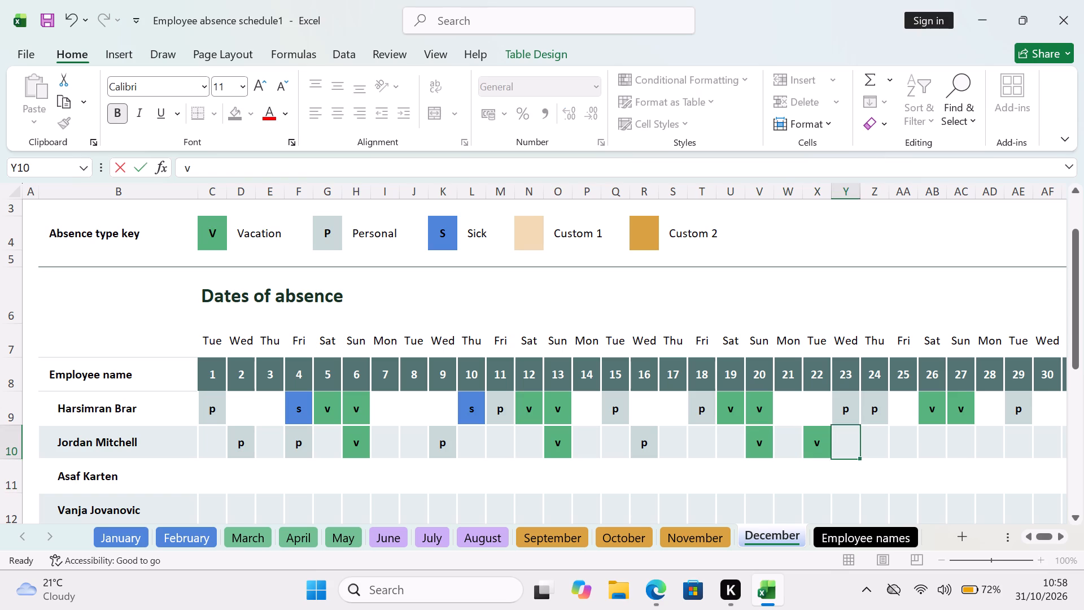
In row 10, replace the absence code for December 22 with s and enter s for December 23.
key(Right)
key(Right)
key(Left)
key(Left)
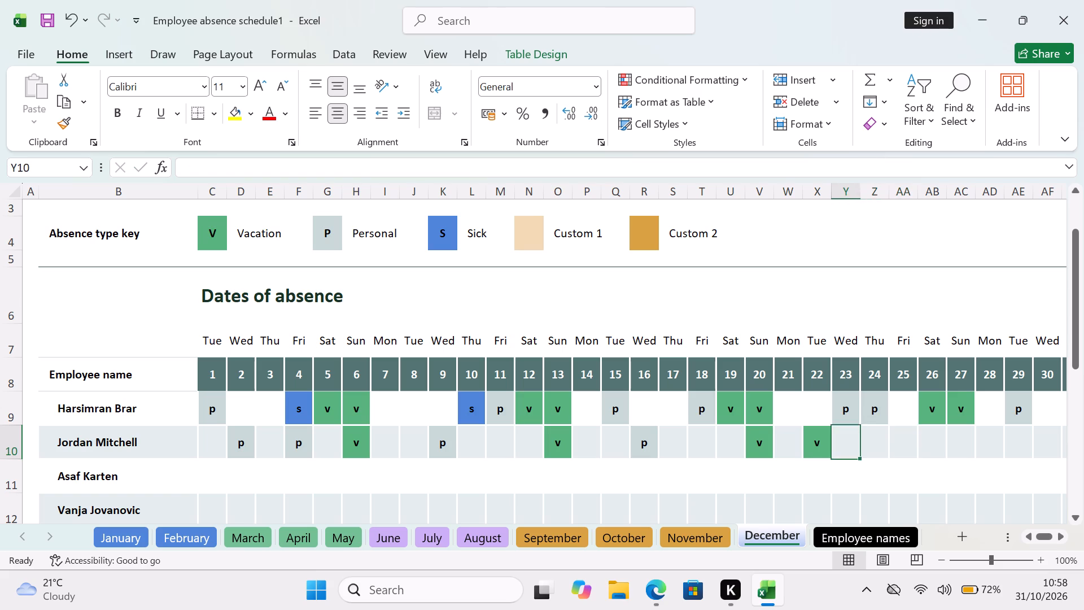
key(Left)
key(Left)
key(Right)
key(BackSpace)
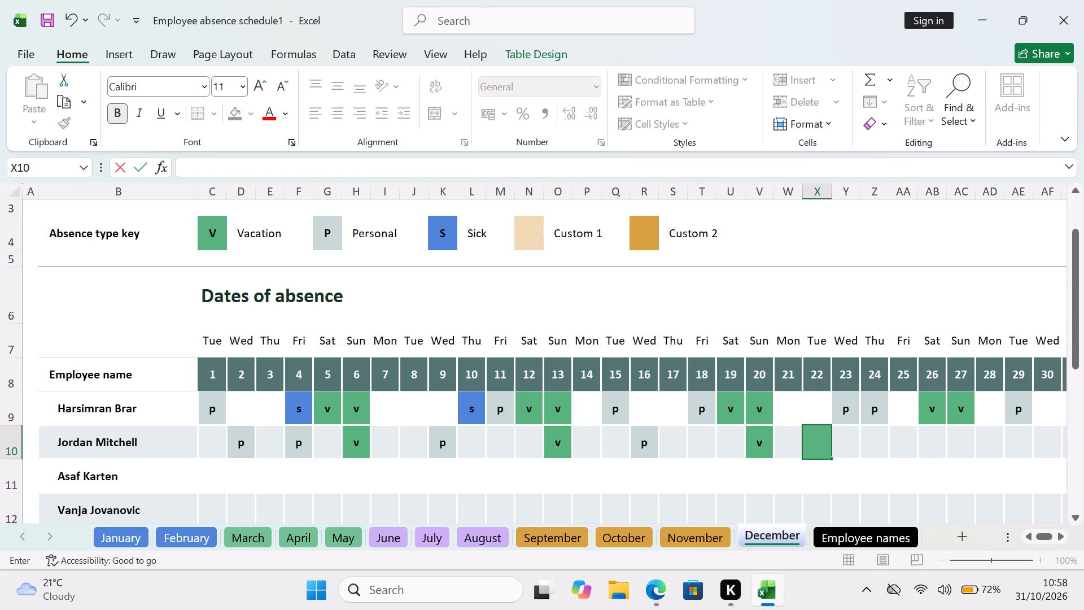
key(s)
key(Right)
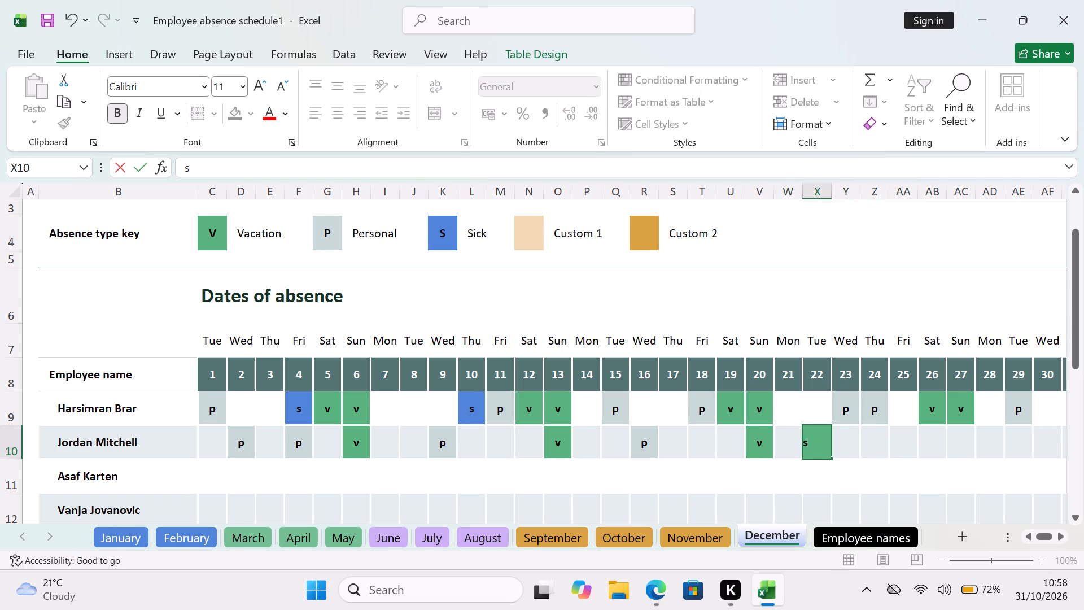
key(s)
key(Right)
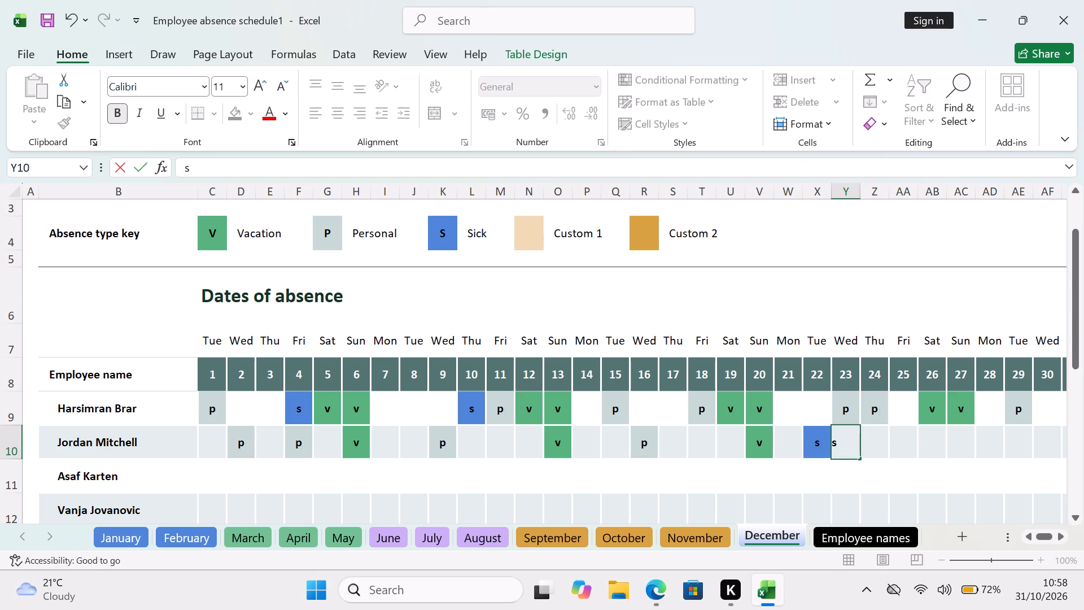
In row 10, enter v for December 27 and p for December 30.
key(Right)
key(Right)
key(Right)
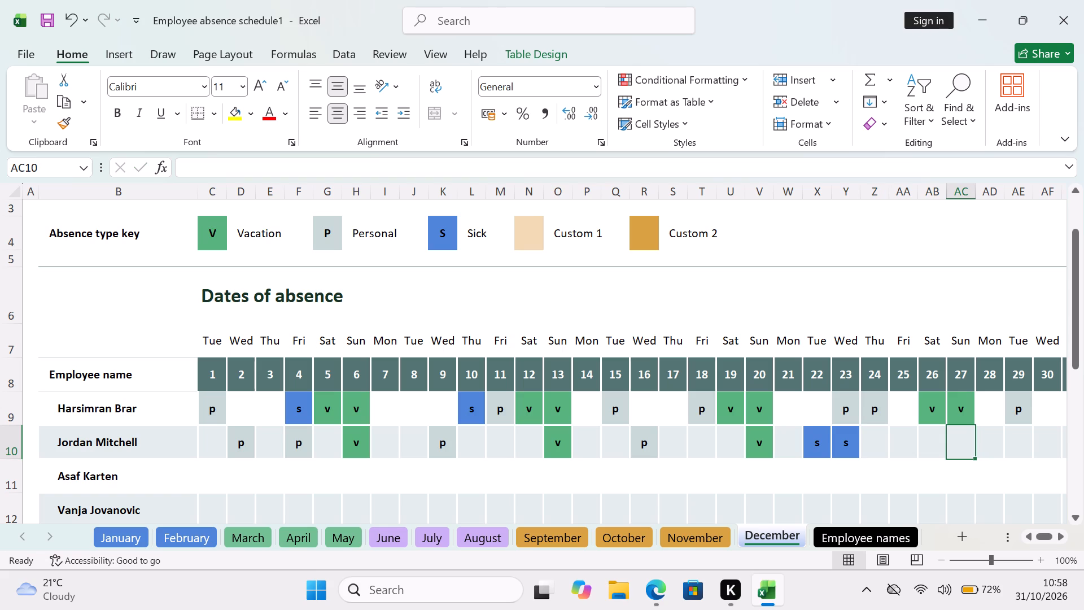
key(v)
key(Right)
key(Right)
key(Right)
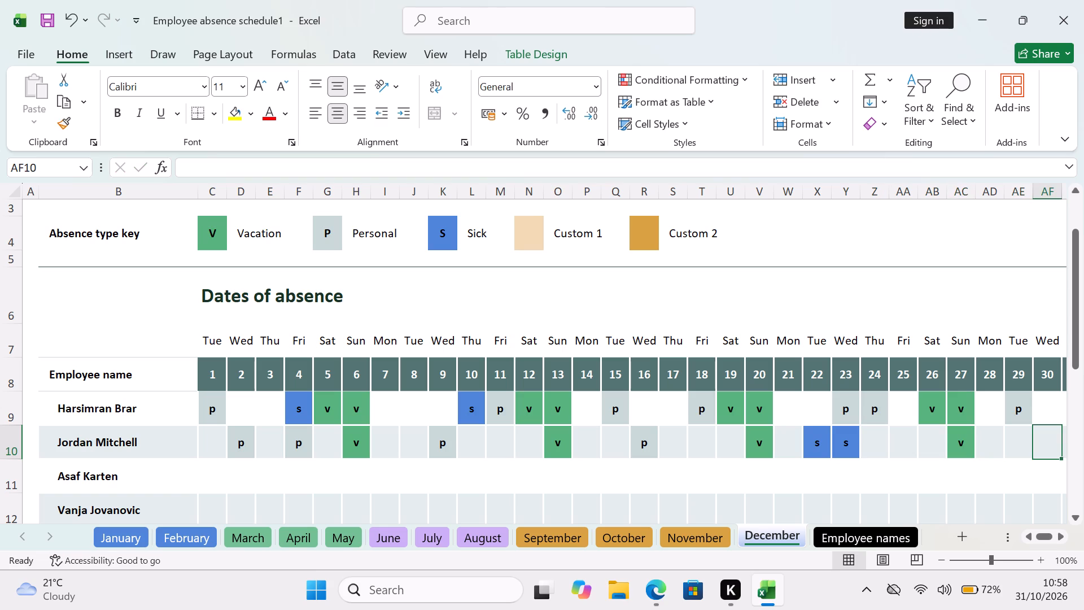
key(p)
key(Down)
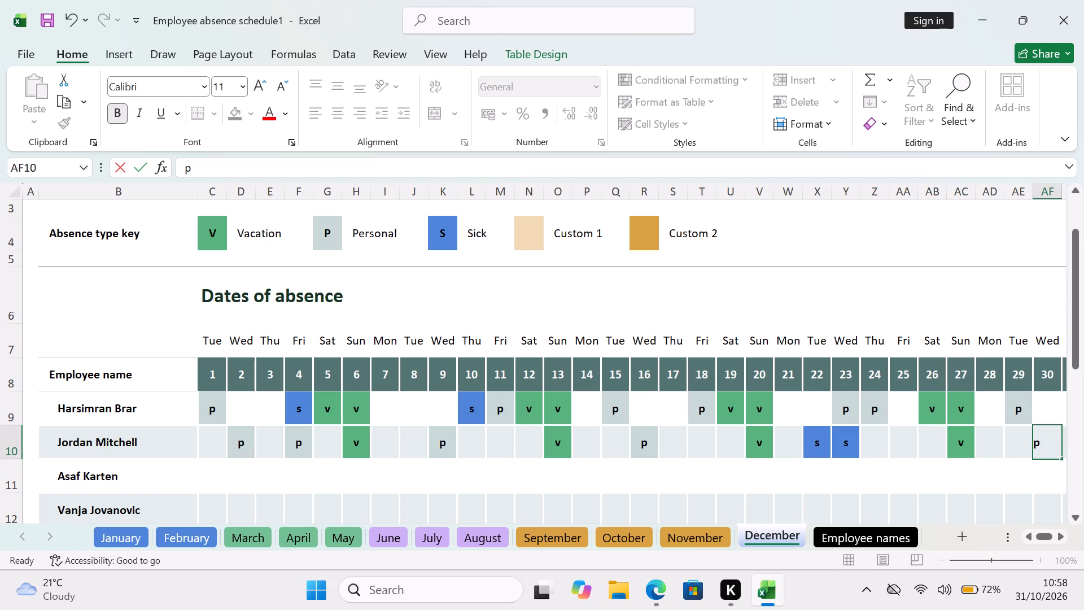
In row 11, enter p for December 3.
key(Left)
key(Left)
key(Left)
key(Left)
key(Left)
key(Left)
key(Left)
key(Left)
key(Left)
key(Left)
key(Left)
key(Left)
key(Left)
key(Left)
key(Left)
key(Left)
key(Left)
key(Left)
key(Left)
key(Left)
key(Left)
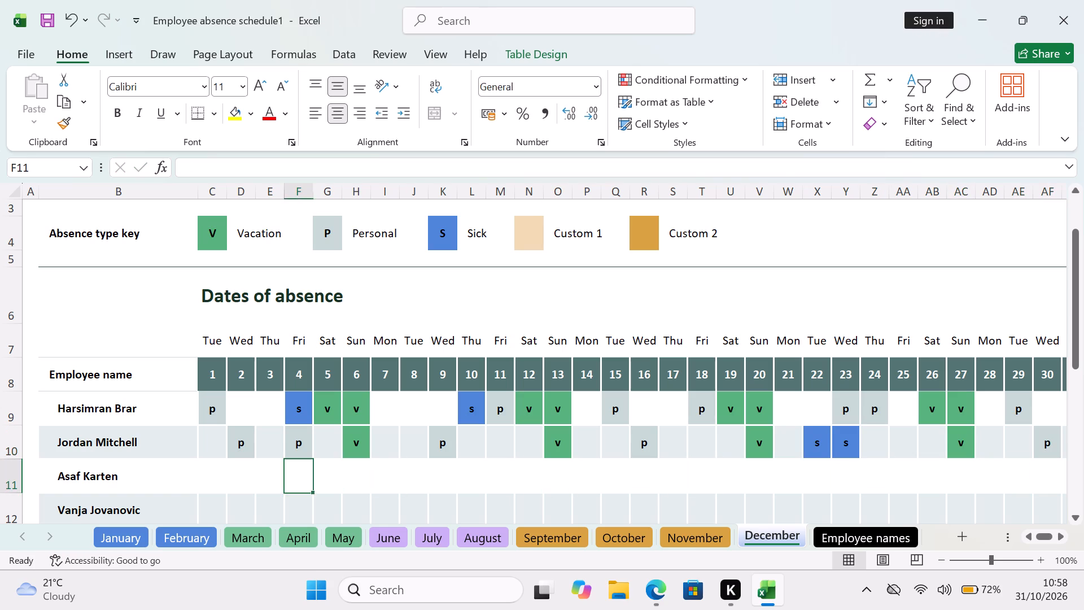
key(Left)
key(Left)
key(Left)
key(Right)
key(Right)
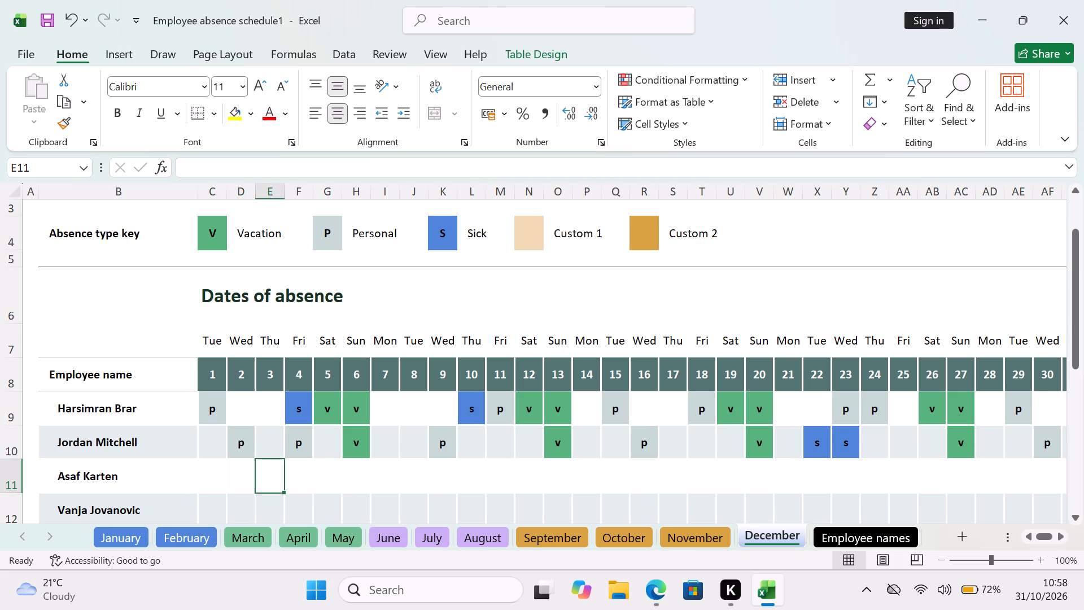
key(p)
key(Right)
In row 11, enter v for December 5 and 6, and p for December 8.
key(Right)
key(Right)
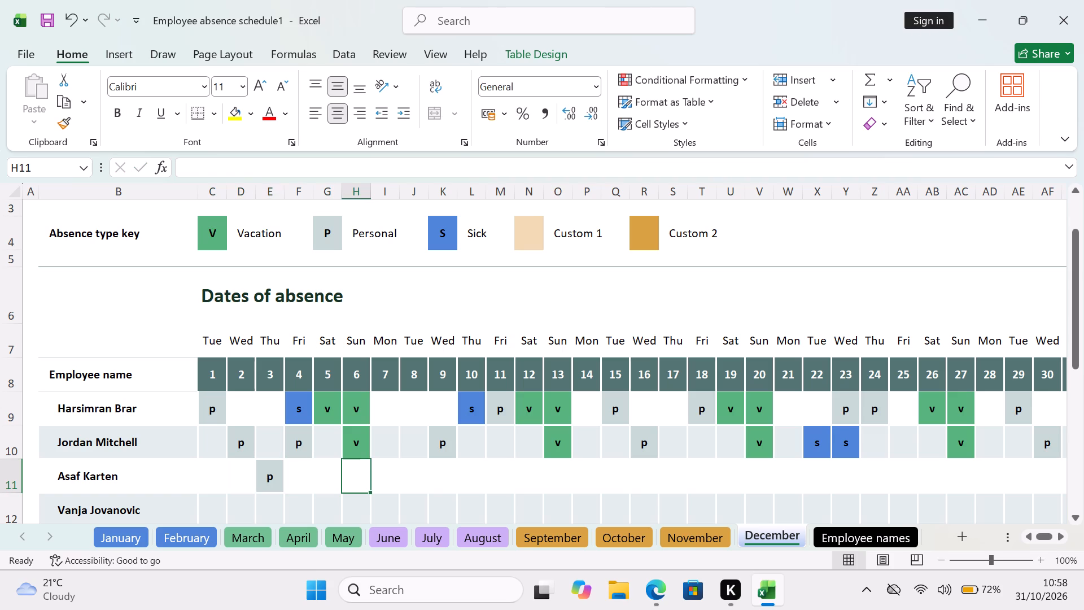
key(Left)
key(v)
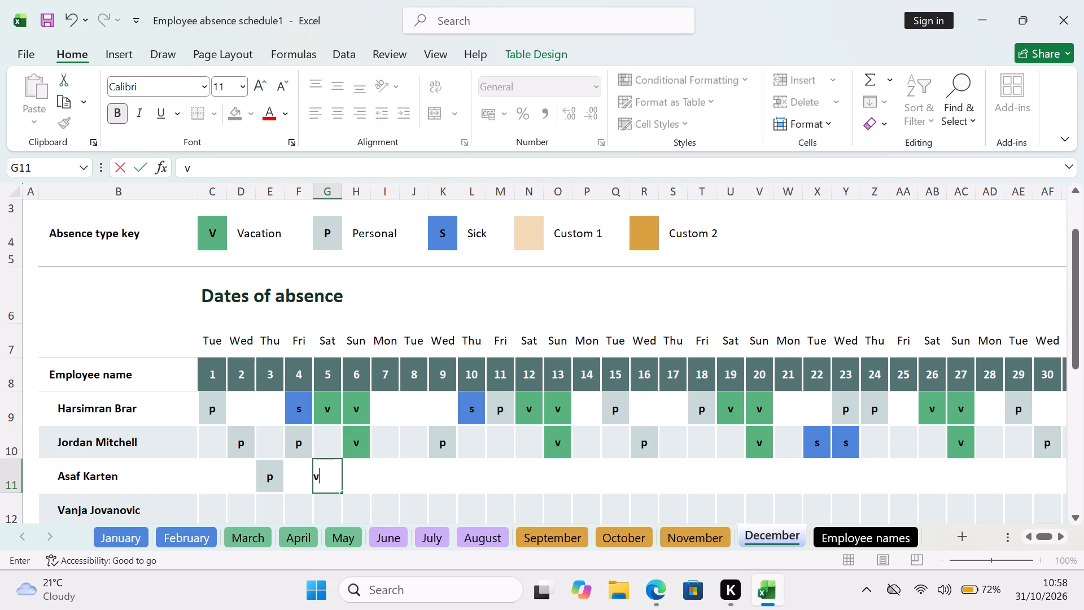
key(Right)
key(v)
key(Right)
key(Right)
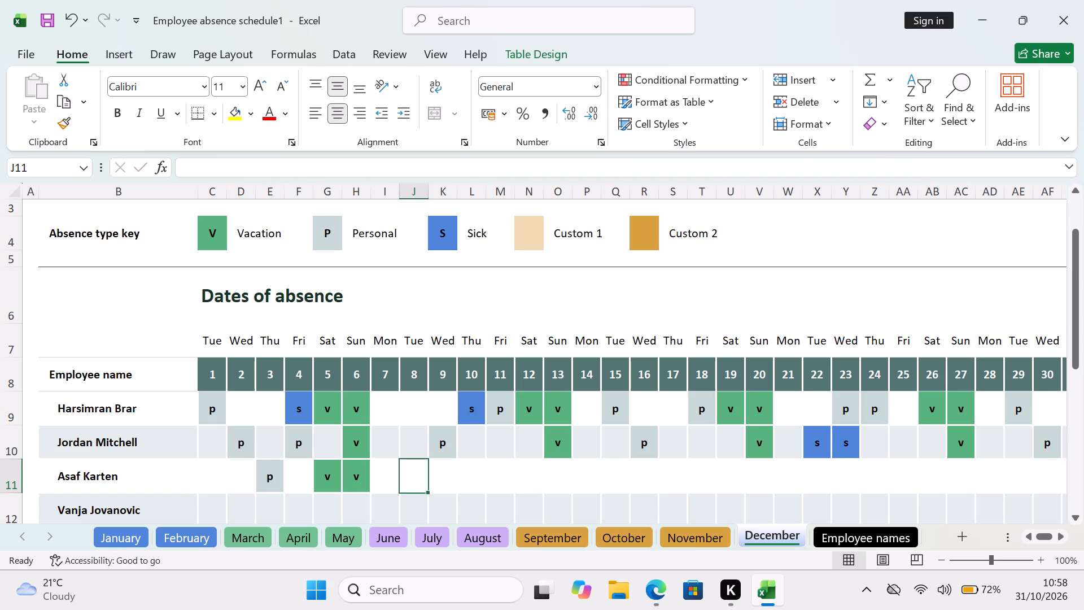
key(Right)
key(Right)
key(Left)
key(Left)
key(p)
key(Right)
In row 11, enter v for December 12 and 13.
key(Right)
key(Right)
key(Right)
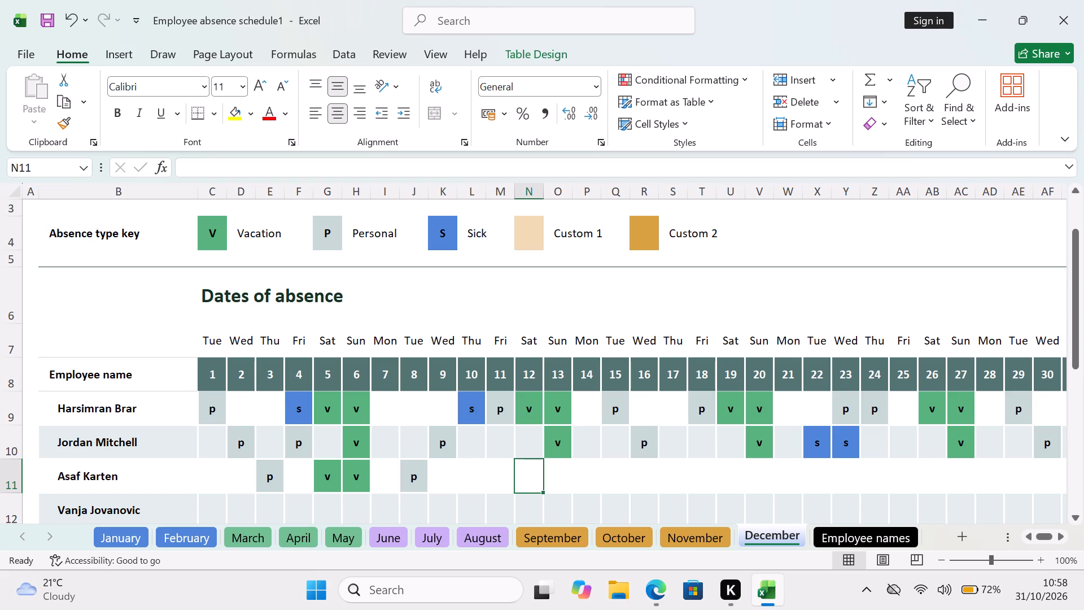
key(v)
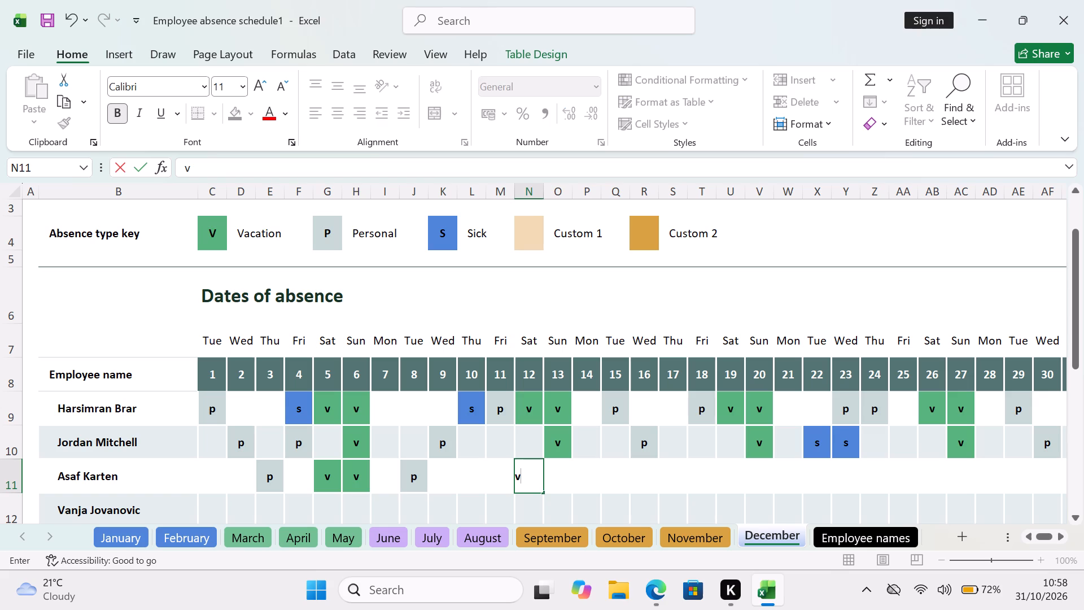
key(Right)
key(v)
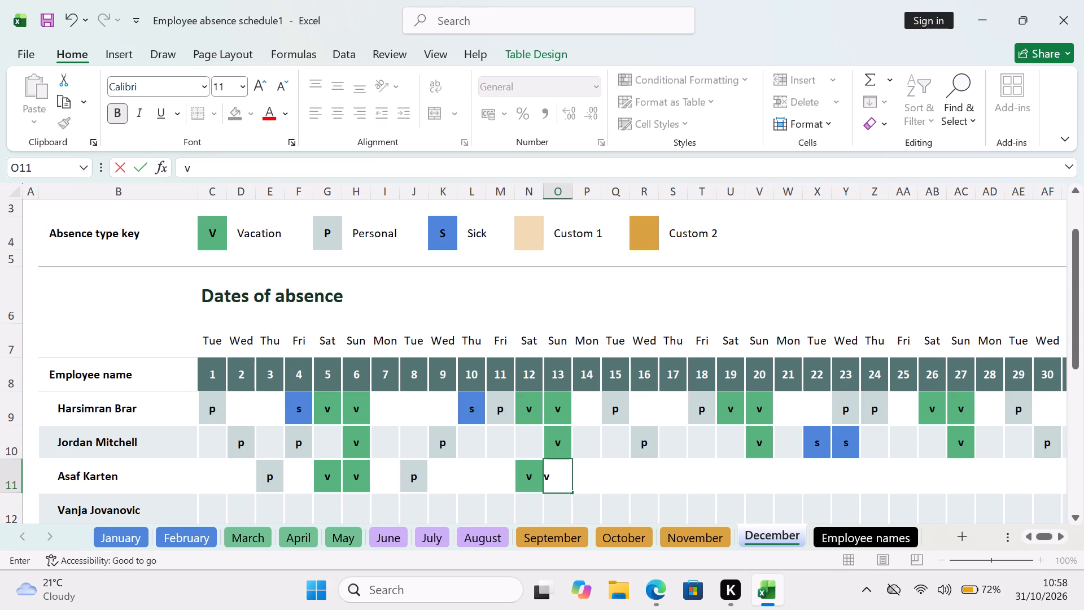
key(Right)
In row 11, enter s for December 17 and v for December 20.
key(Right)
key(Right)
key(Right)
key(s)
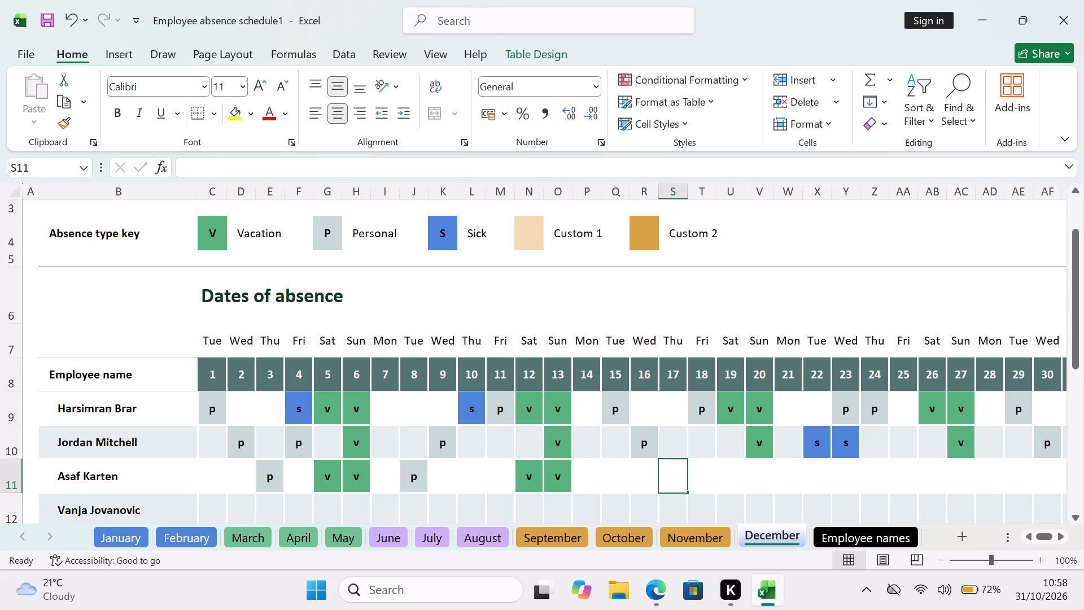
key(Up)
key(Down)
key(Right)
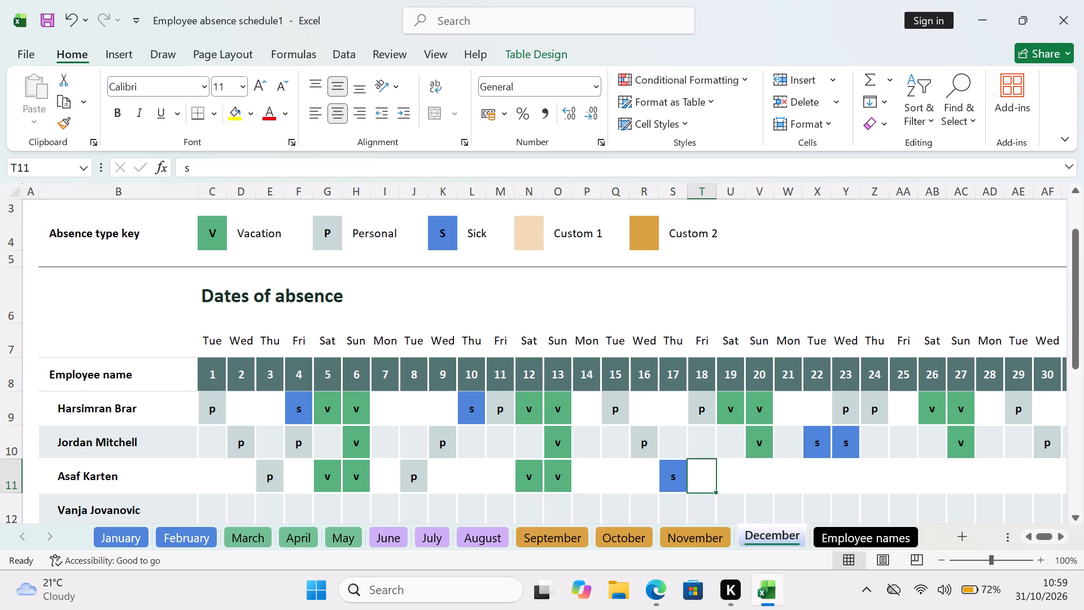
key(Right)
key(Right)
key(v)
key(Right)
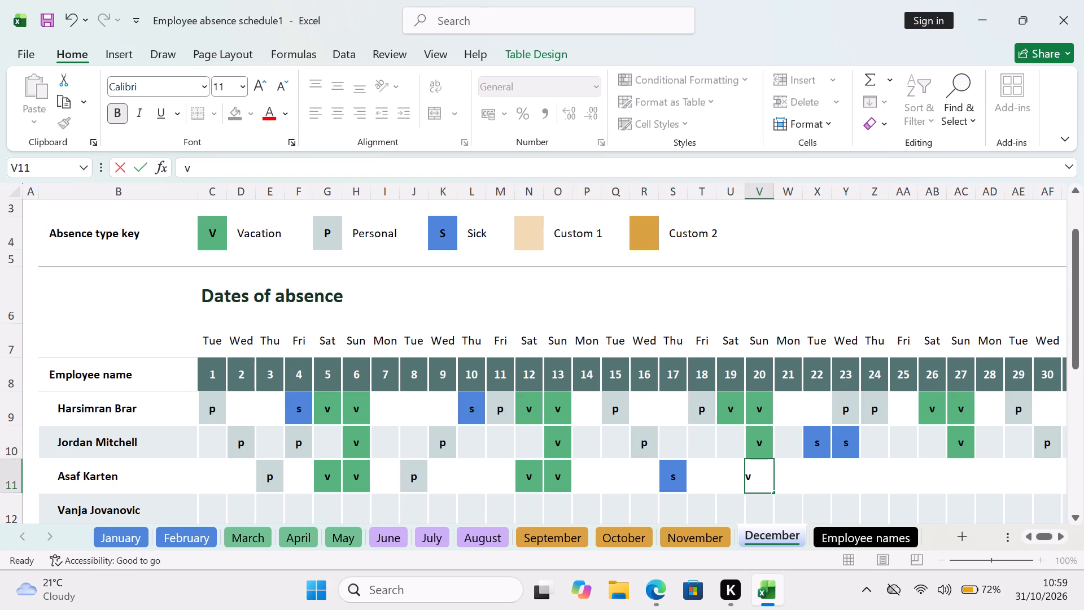
In row 11, enter s for December 23, and v for December 26 and 27.
key(Right)
key(Right)
key(s)
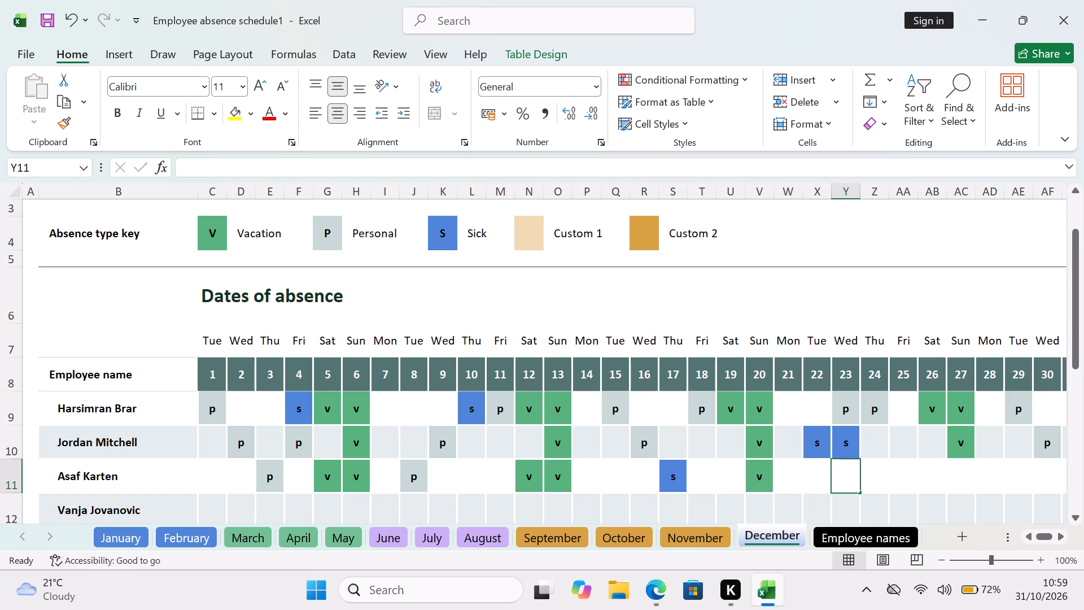
key(Right)
key(Right)
key(Right)
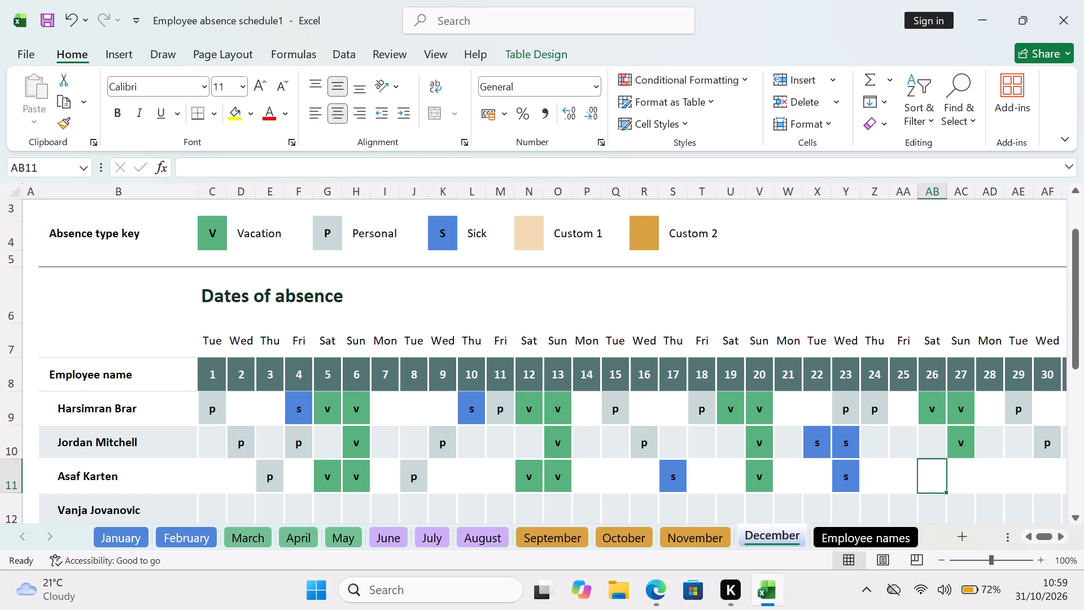
key(v)
key(Right)
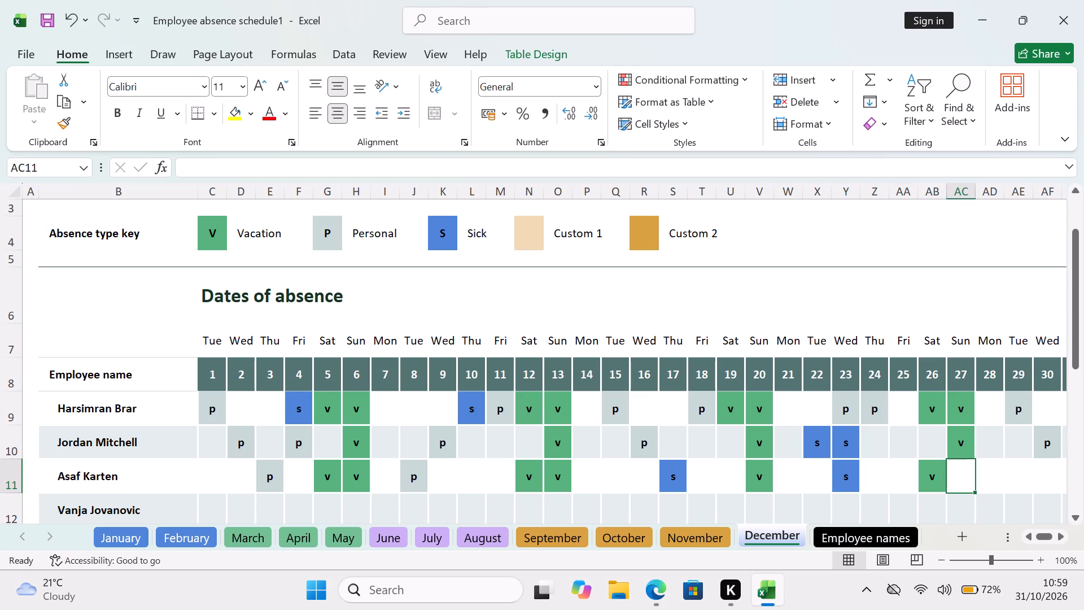
key(v)
In row 11, enter p for December 29.
key(Right)
key(Right)
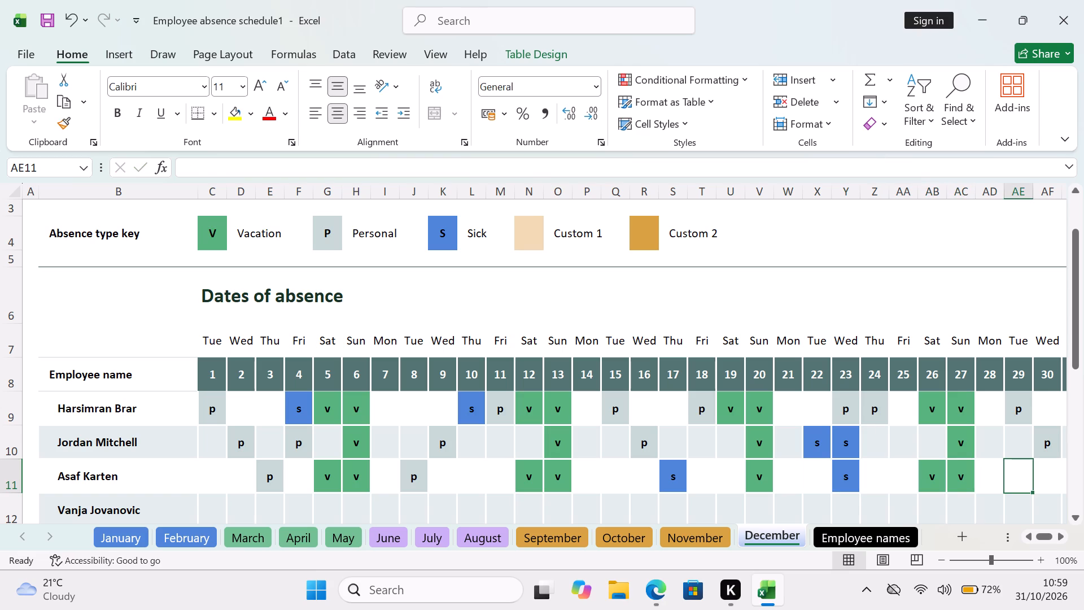
key(p)
key(Down)
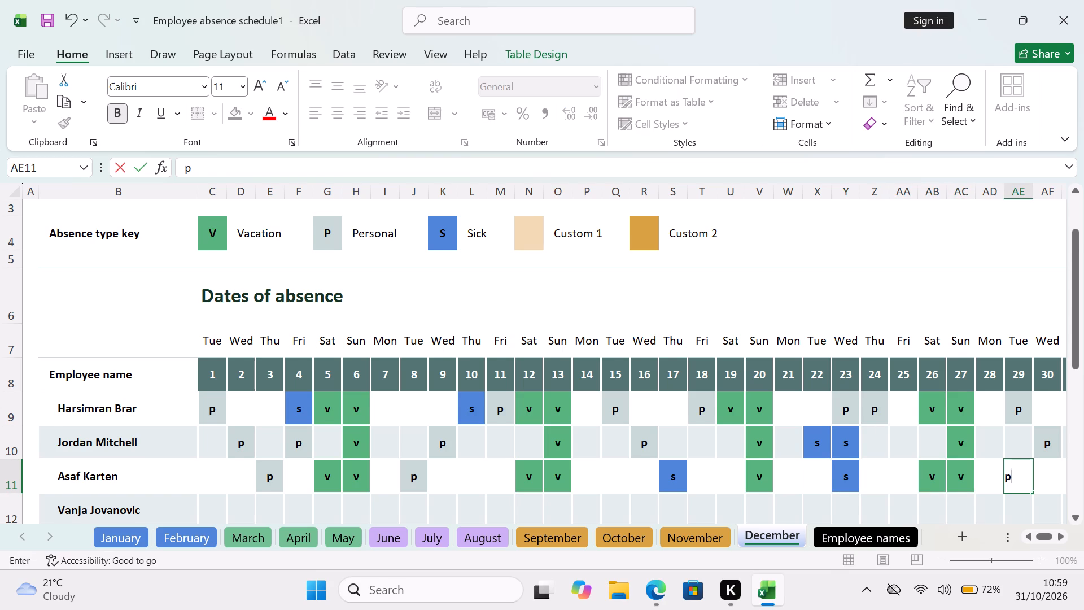
In row 12, enter p for December 2.
key(Left)
key(Left)
key(Left)
key(Left)
key(Left)
key(Left)
key(Left)
key(Left)
key(Left)
key(Left)
key(Left)
key(Left)
key(Left)
key(Left)
key(Left)
key(Left)
key(Left)
key(Left)
key(Left)
key(Left)
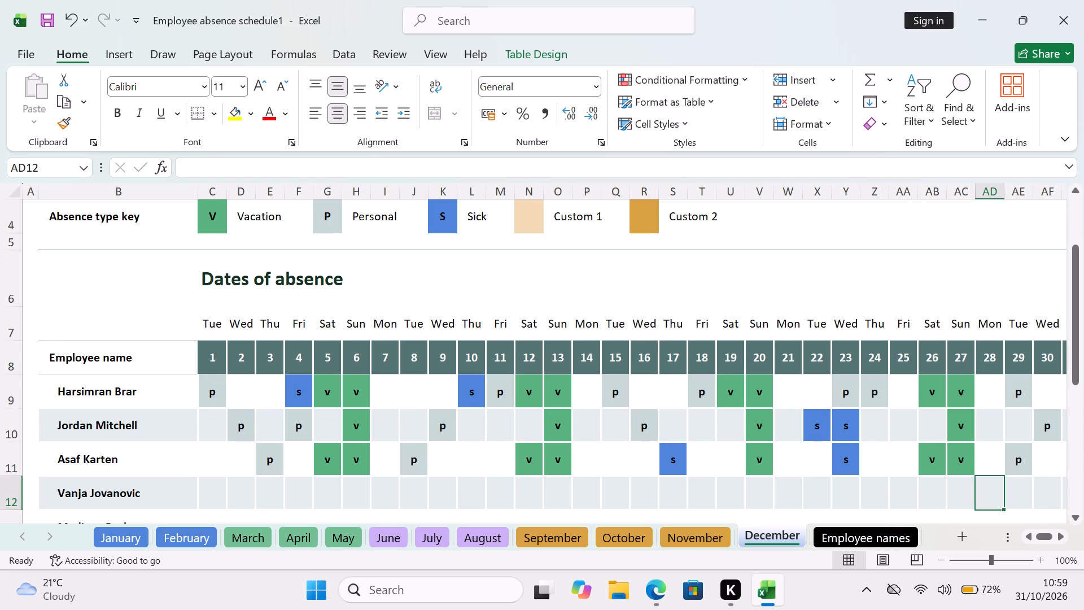
key(Left)
key(Left)
key(Left)
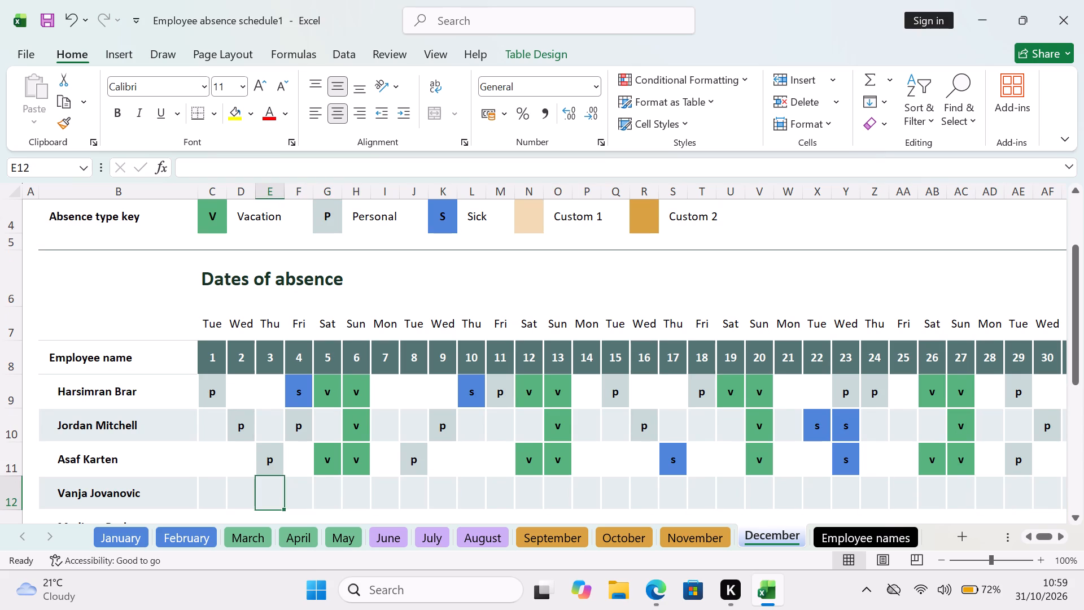
key(Left)
key(p)
In row 12, enter v for December 6 and p for December 9.
key(Right)
key(Right)
key(Right)
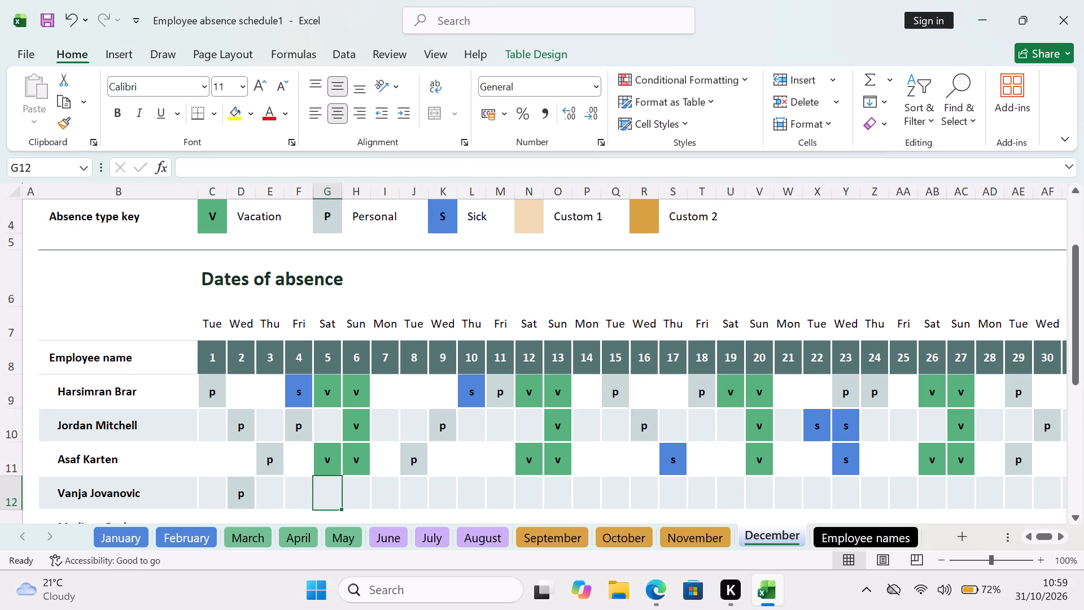
key(Right)
key(v)
key(Right)
key(Right)
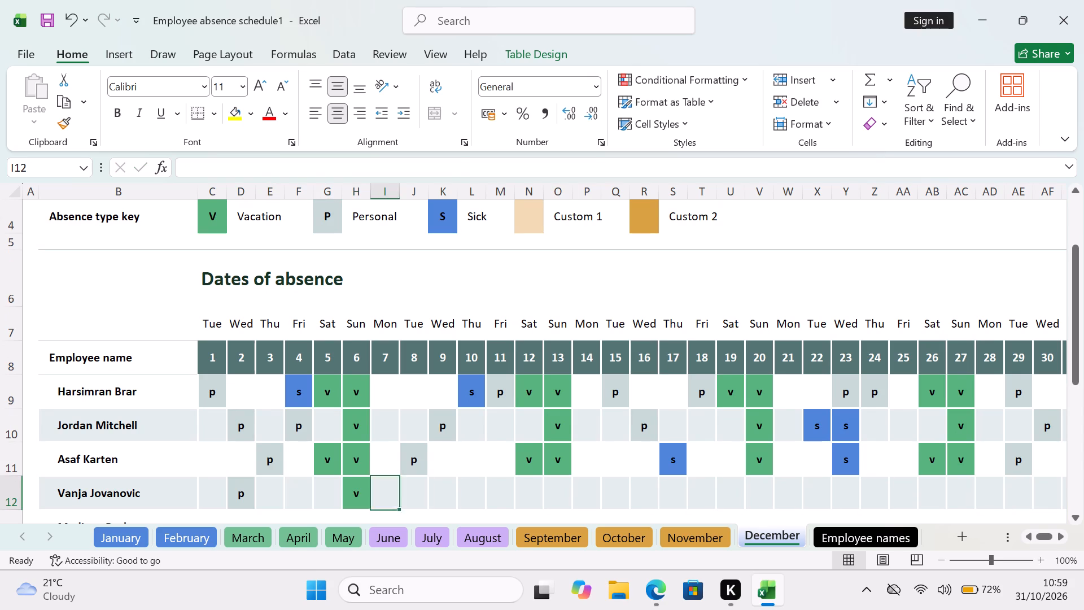
key(Right)
key(p)
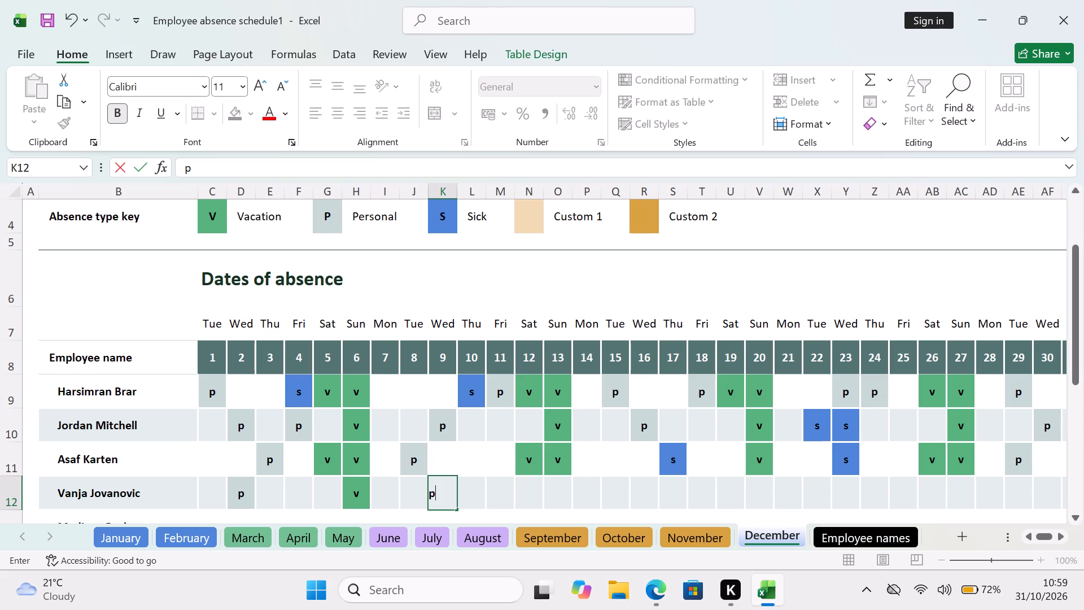
In row 12, enter v for December 12 and 13.
key(Right)
key(Right)
key(Right)
key(v)
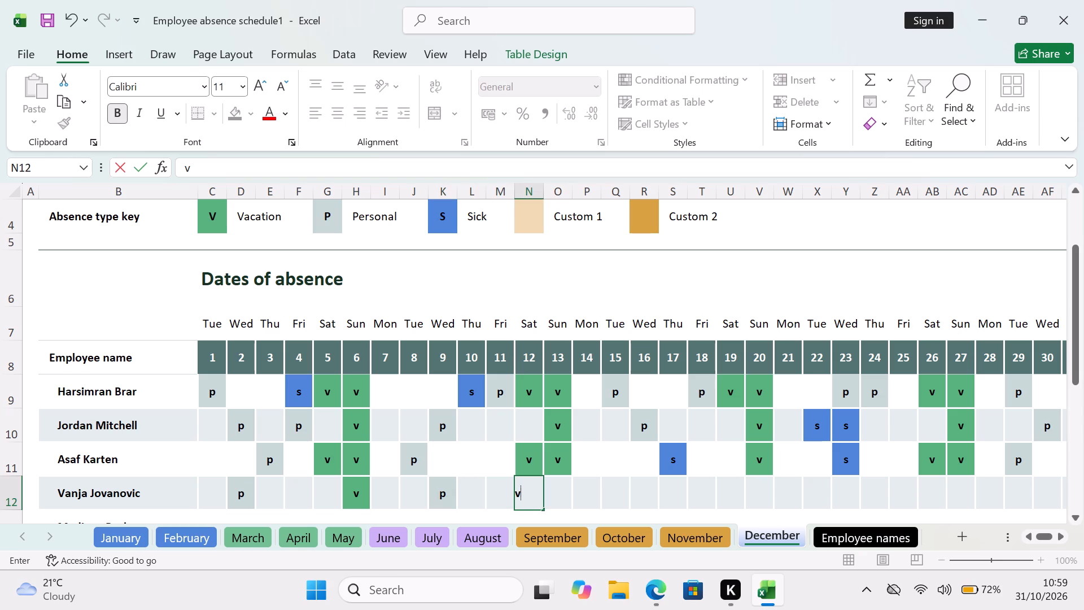
key(Right)
key(Right)
key(Left)
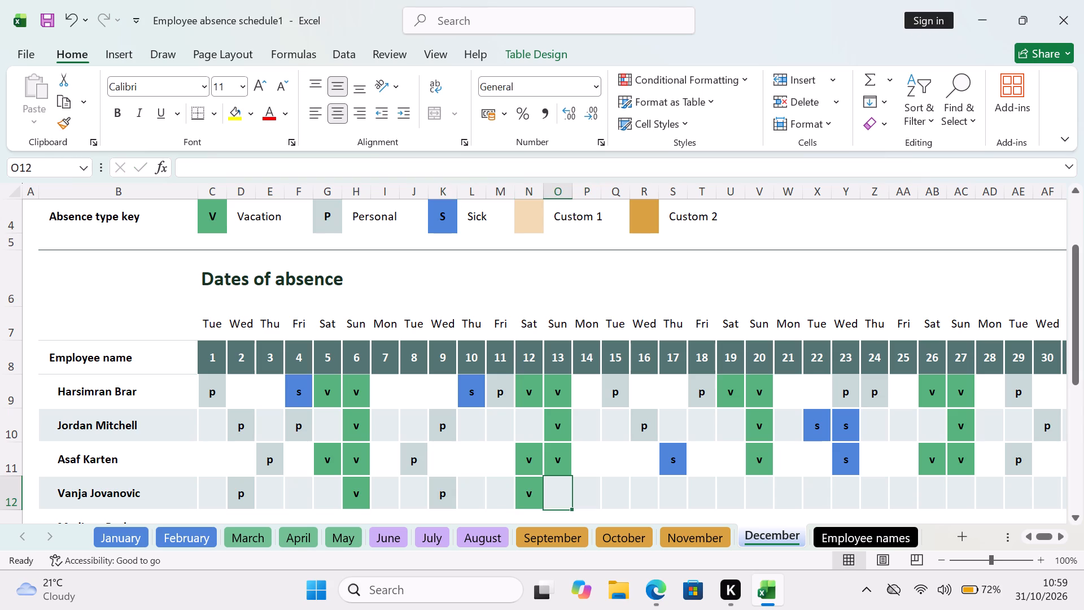
key(v)
In row 12, enter s for December 18, and v for December 19 and 20.
key(Right)
key(Right)
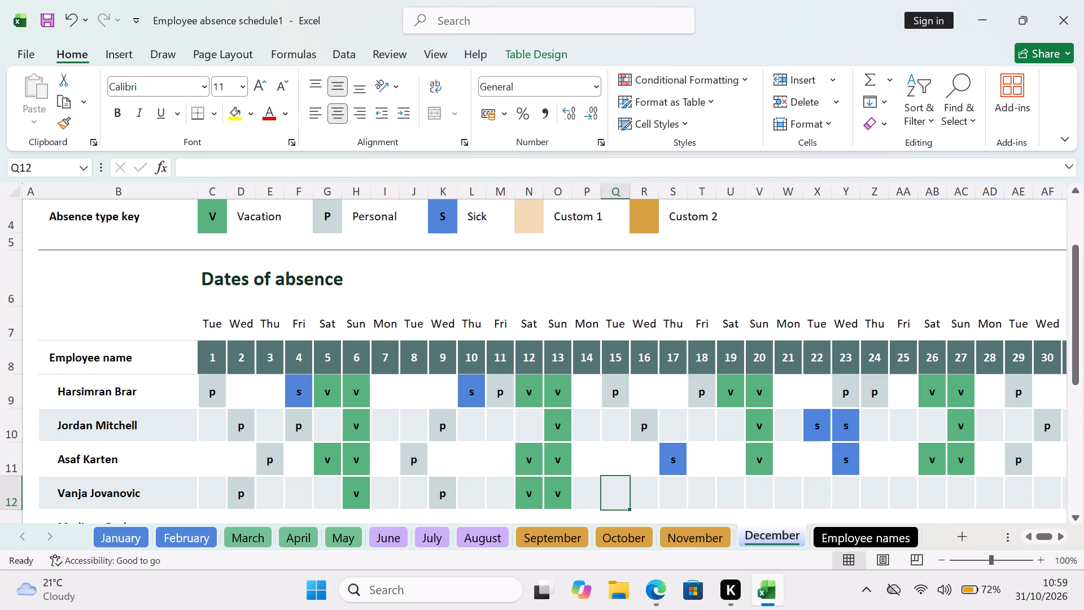
key(Right)
key(Right)
key(Right)
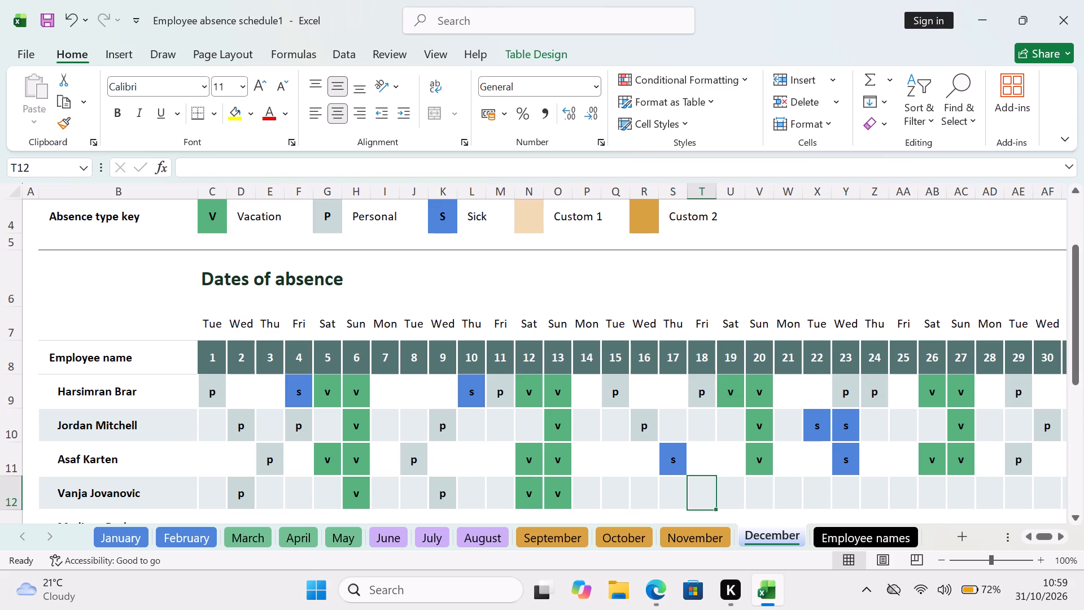
key(s)
key(Right)
key(Right)
key(Right)
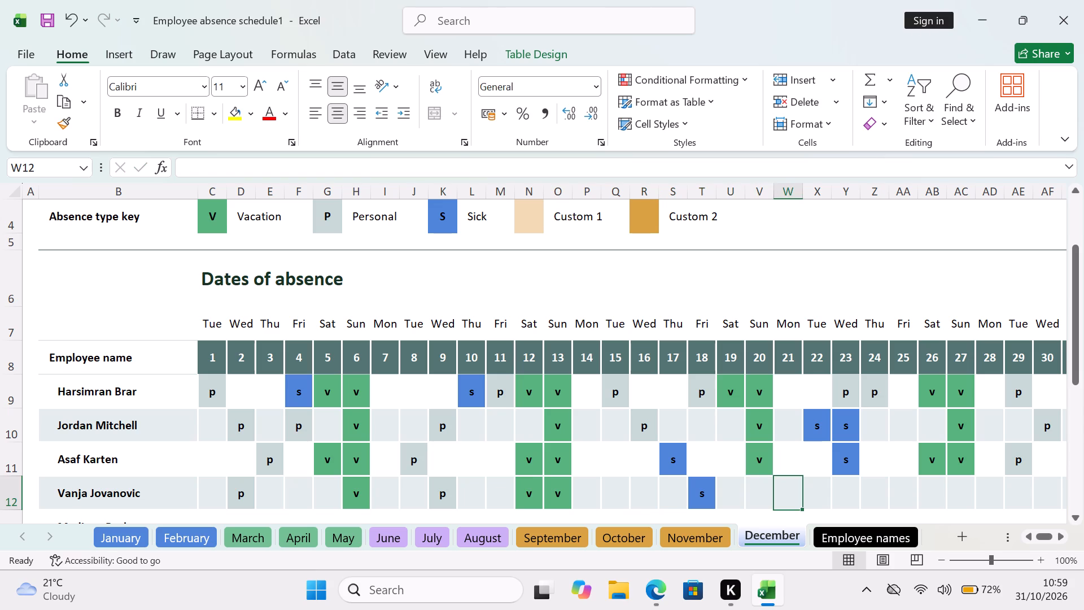
key(Left)
key(Left)
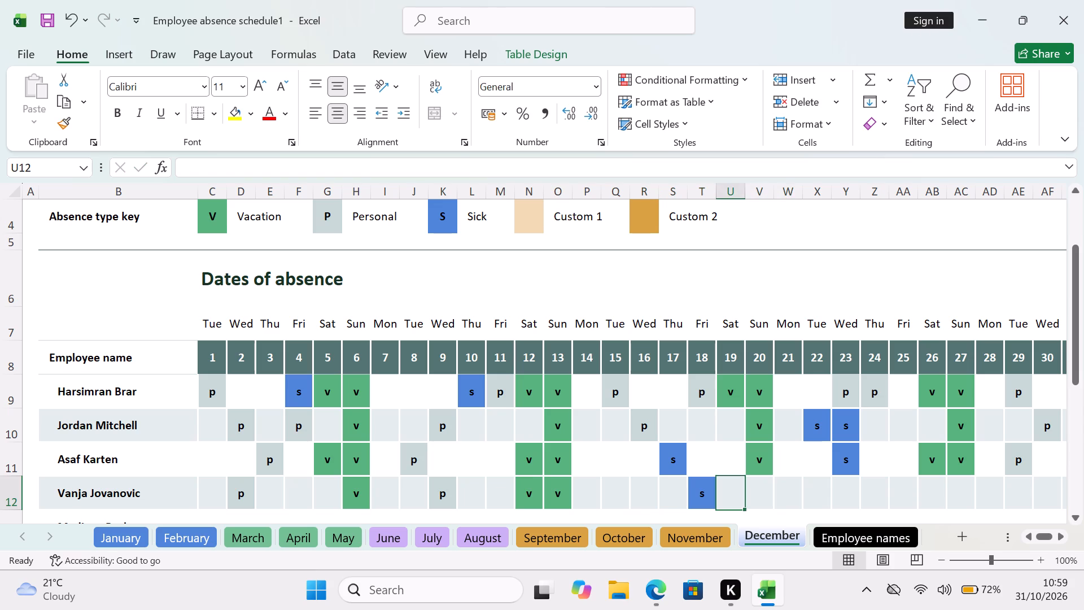
key(v)
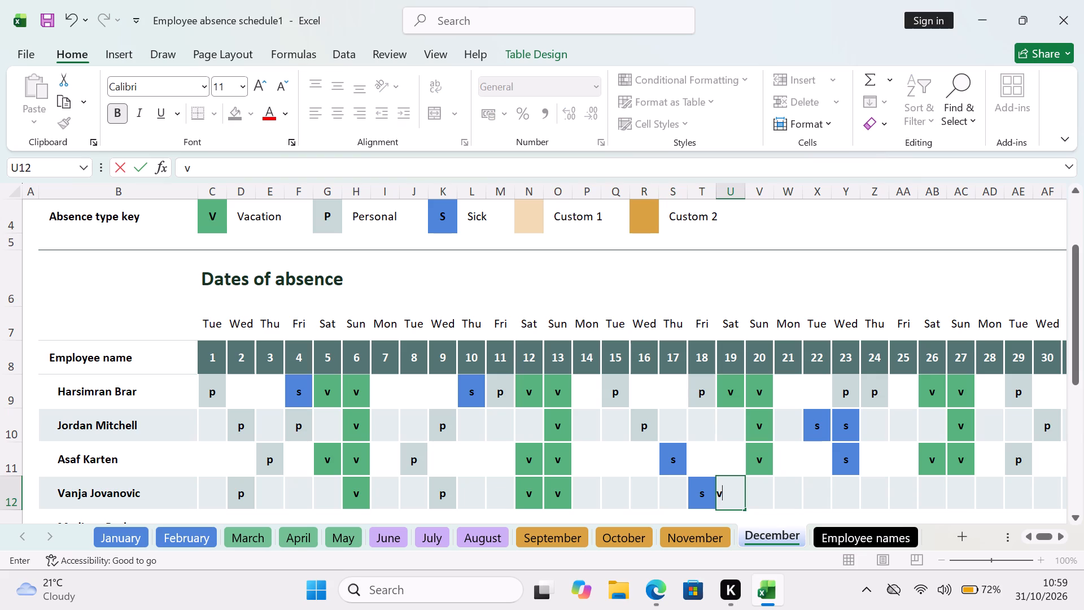
key(Right)
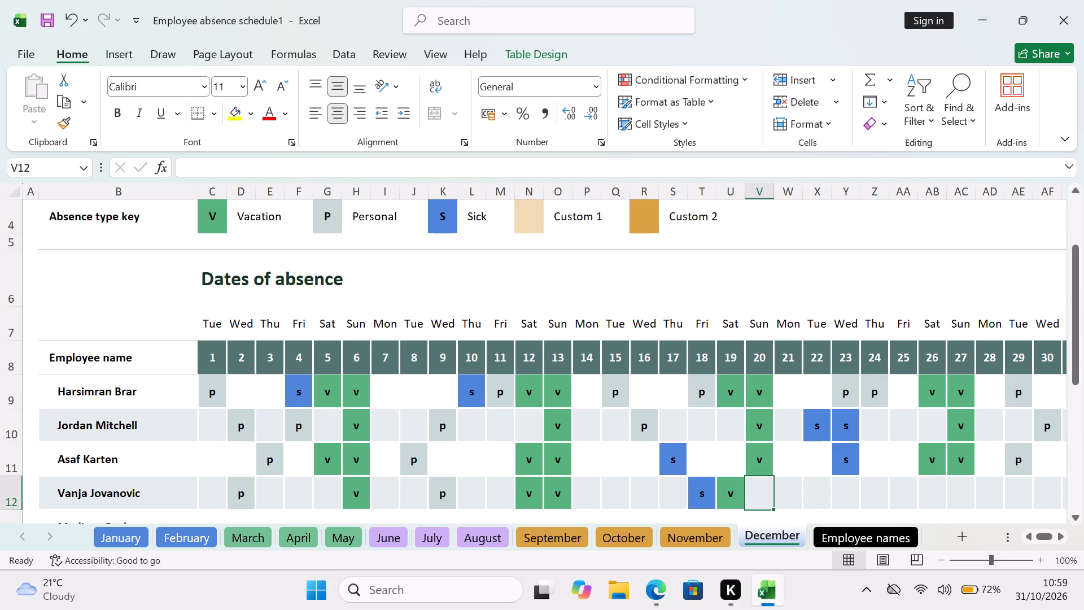
key(v)
In row 12, enter p for December 24 and 25.
key(Right)
key(Right)
key(Right)
key(Right)
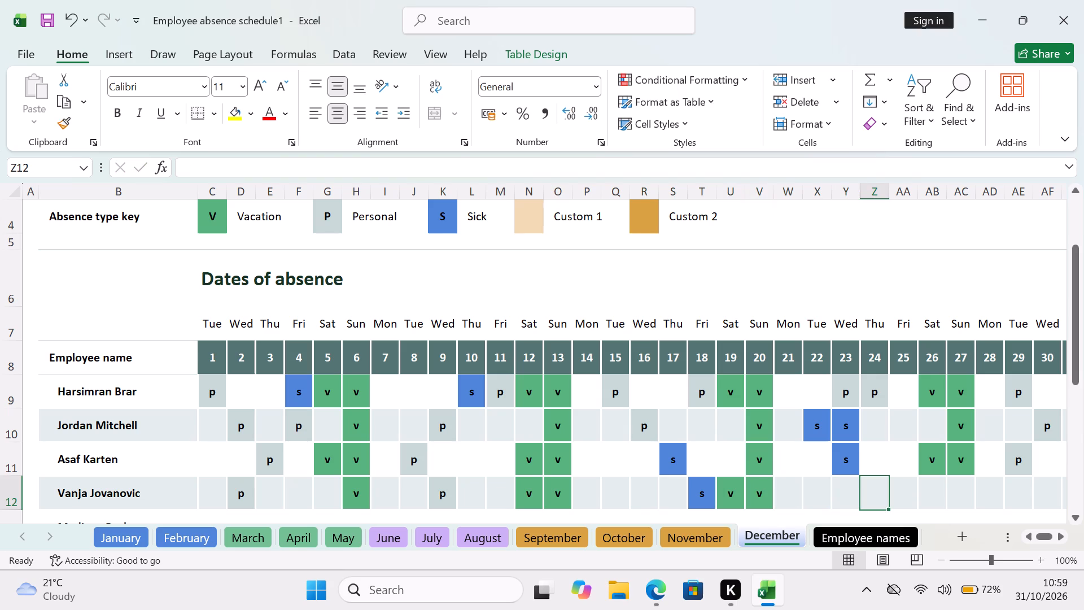
key(p)
key(Right)
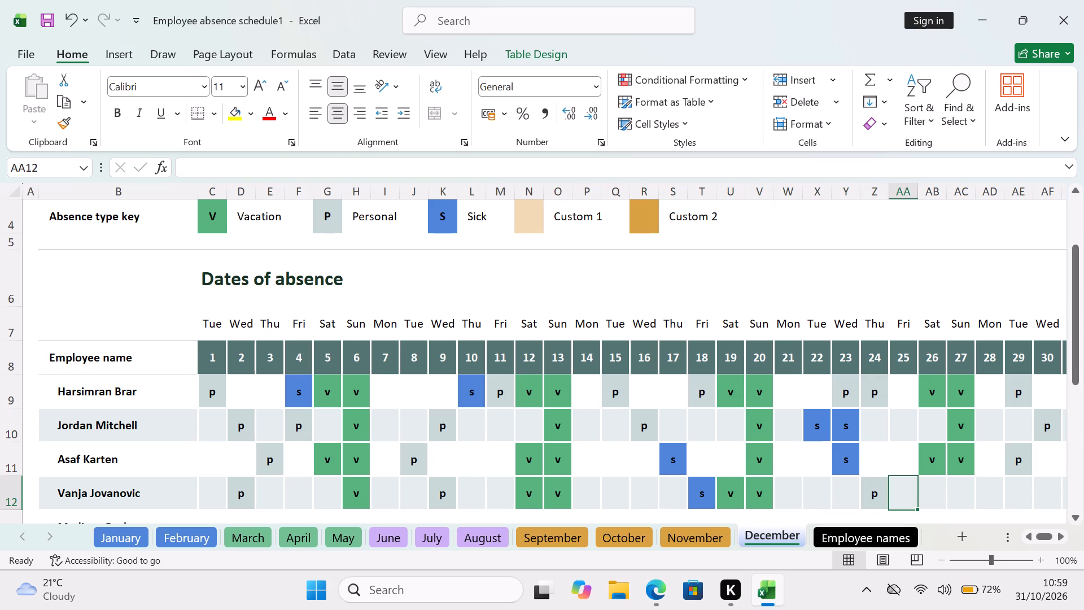
key(p)
In row 12, enter v for December 26 and 27, and p for December 29 and 30.
key(Right)
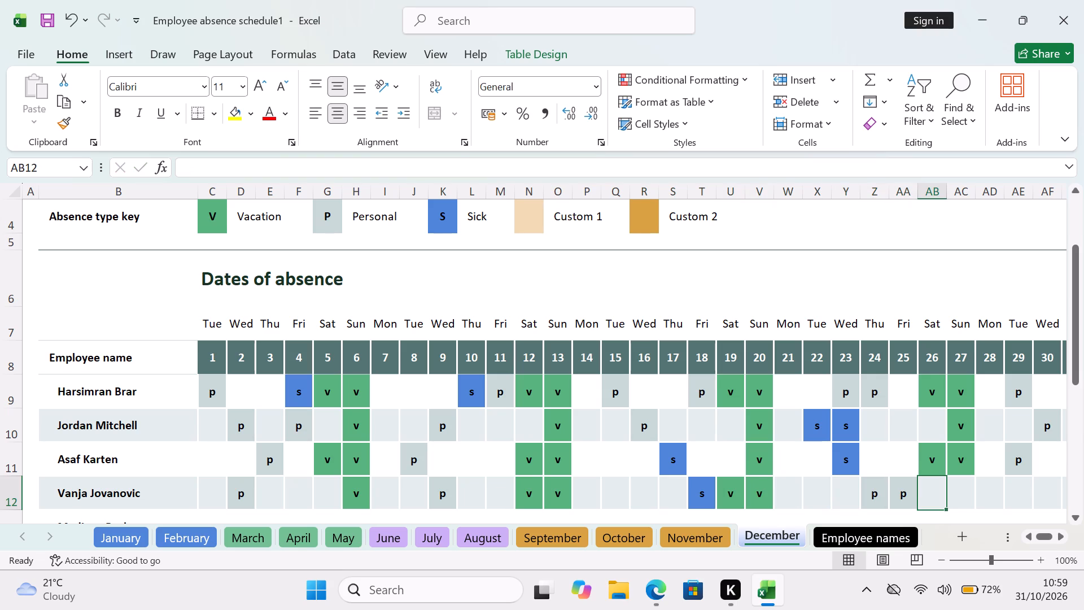
key(v)
key(Right)
key(v)
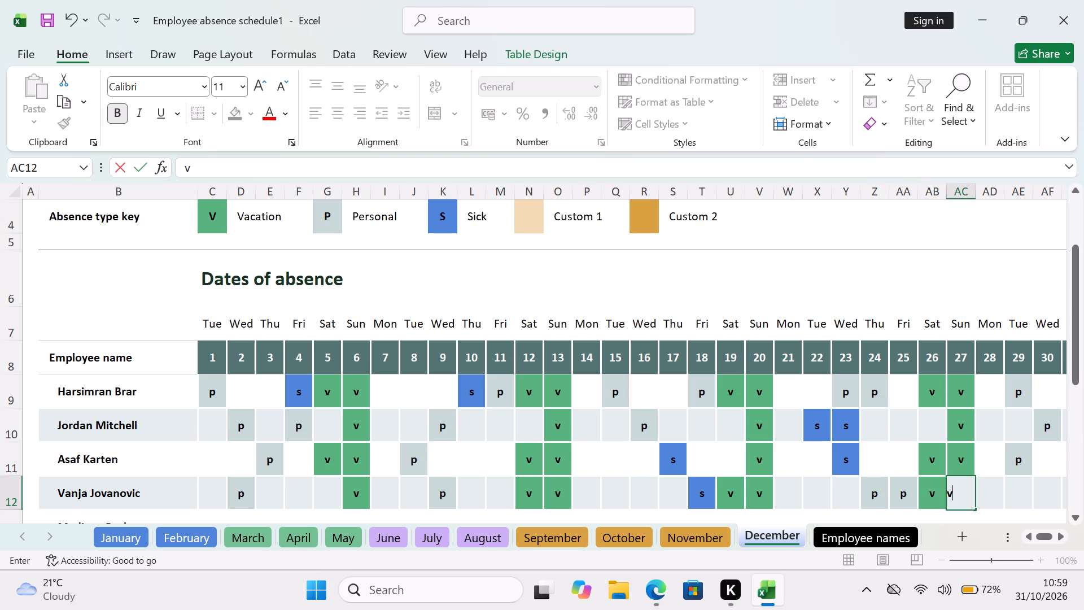
key(Right)
key(Right)
key(p)
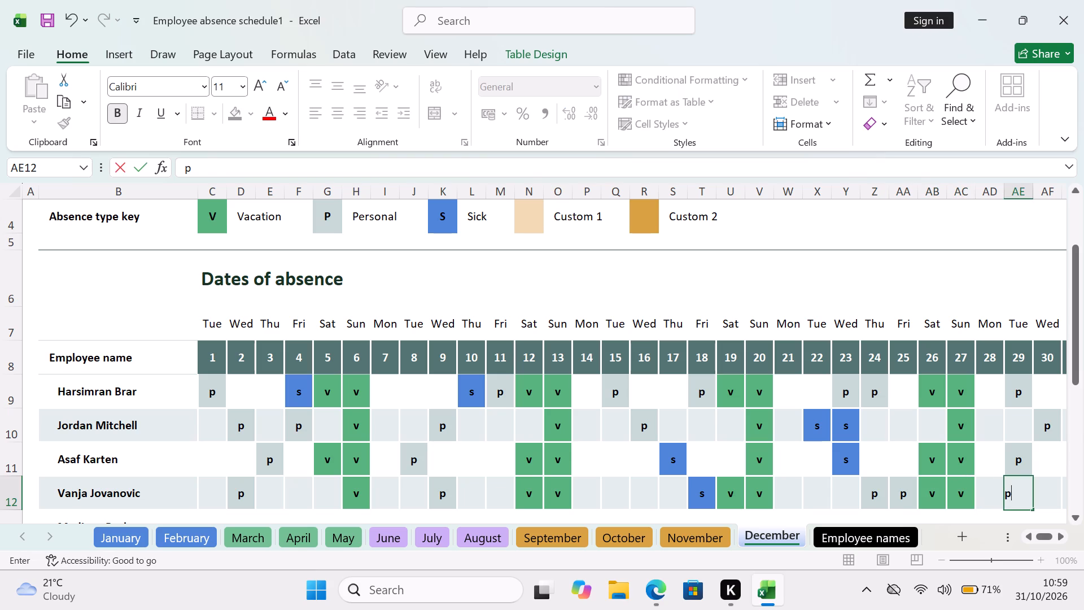
key(Right)
key(p)
key(Down)
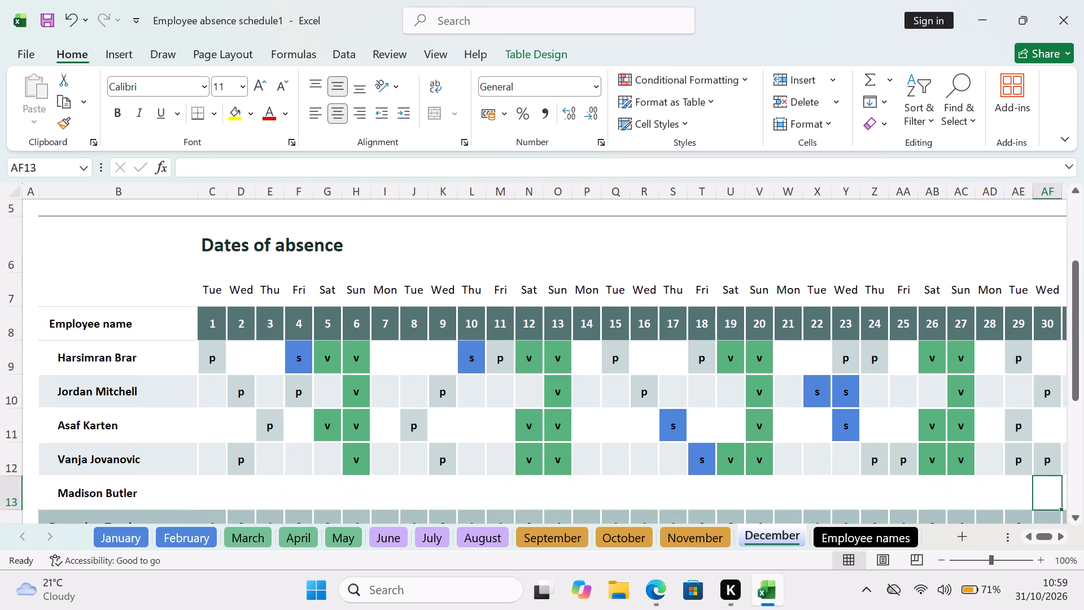
In row 13, enter s for December 2 and 3.
key(Left)
key(Left)
key(Left)
key(Left)
key(Left)
key(Left)
key(Left)
key(Left)
key(Left)
key(Left)
key(Left)
key(Left)
key(Left)
key(Left)
key(Left)
key(Left)
key(Left)
key(Left)
key(Left)
key(Left)
key(Left)
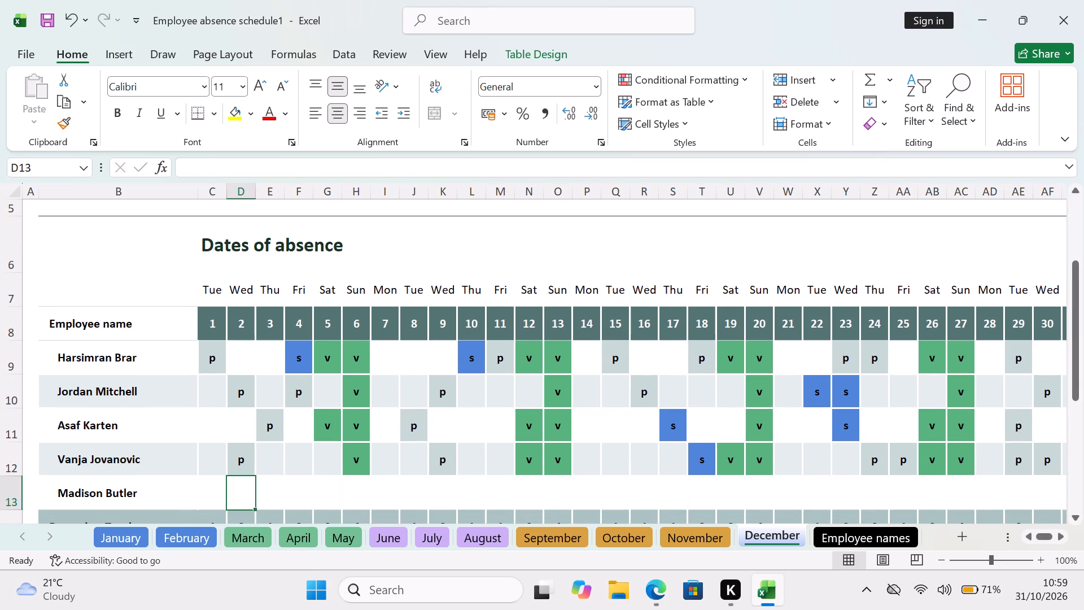
key(s)
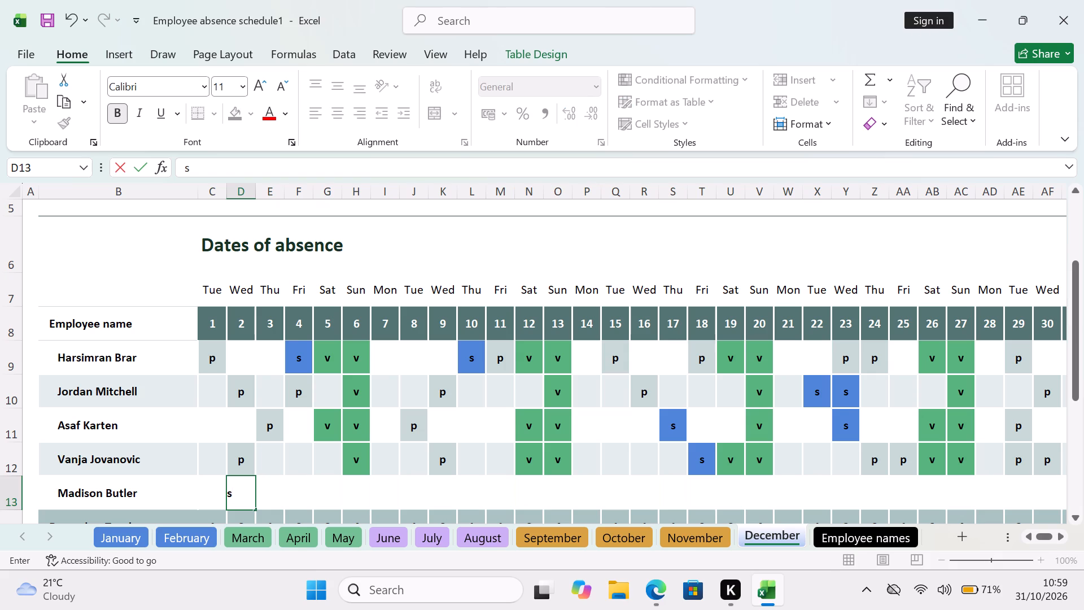
key(Right)
key(s)
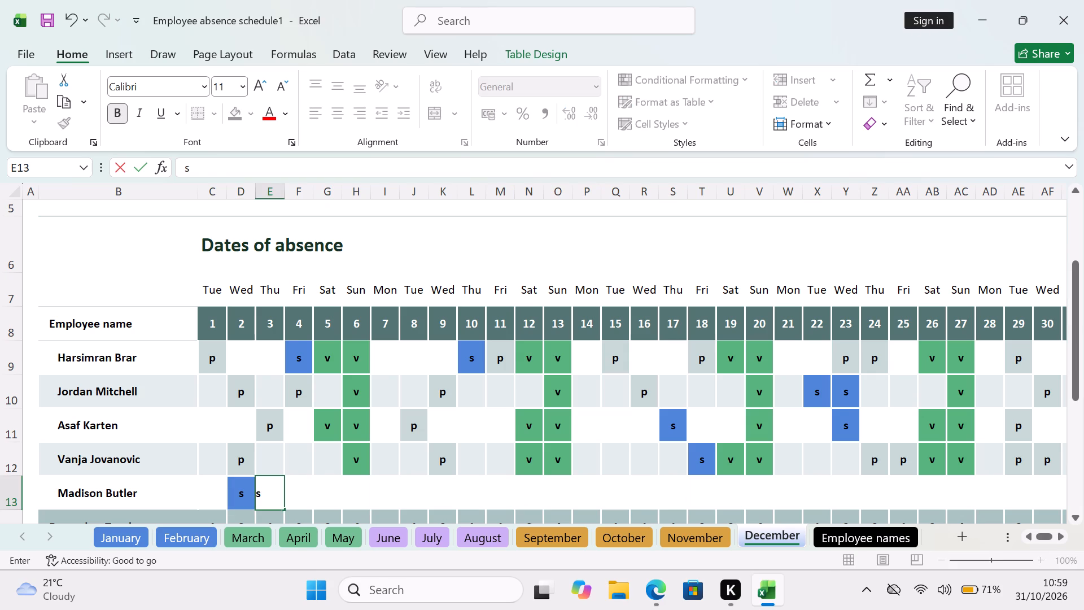
In row 13, enter v for December 6 and December 12.
key(Right)
key(Right)
key(Right)
key(v)
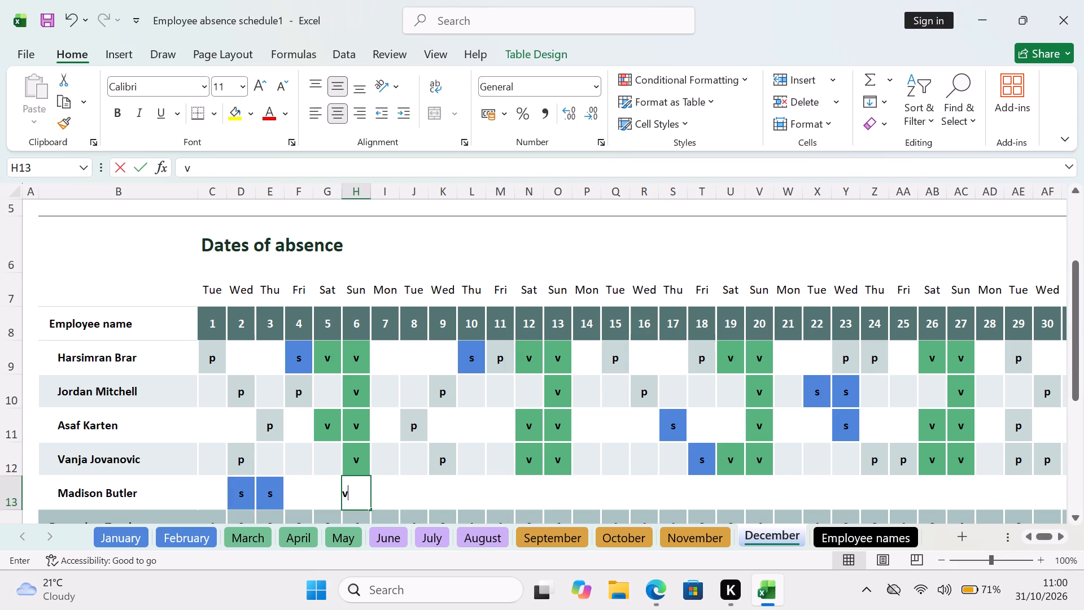
key(Right)
key(Right)
key(Right)
key(Right)
key(Right)
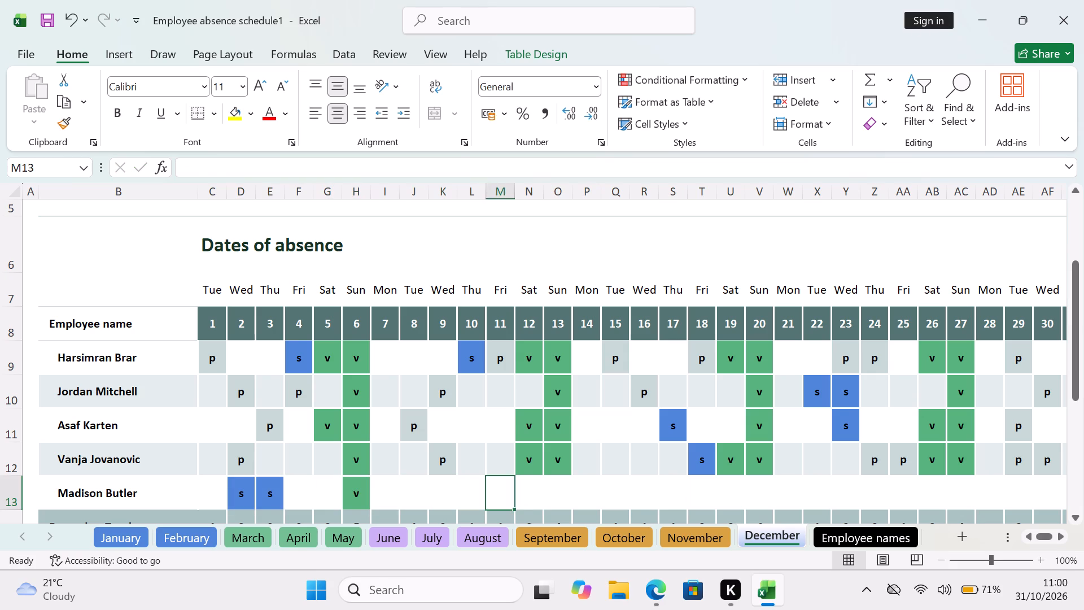
key(Right)
key(v)
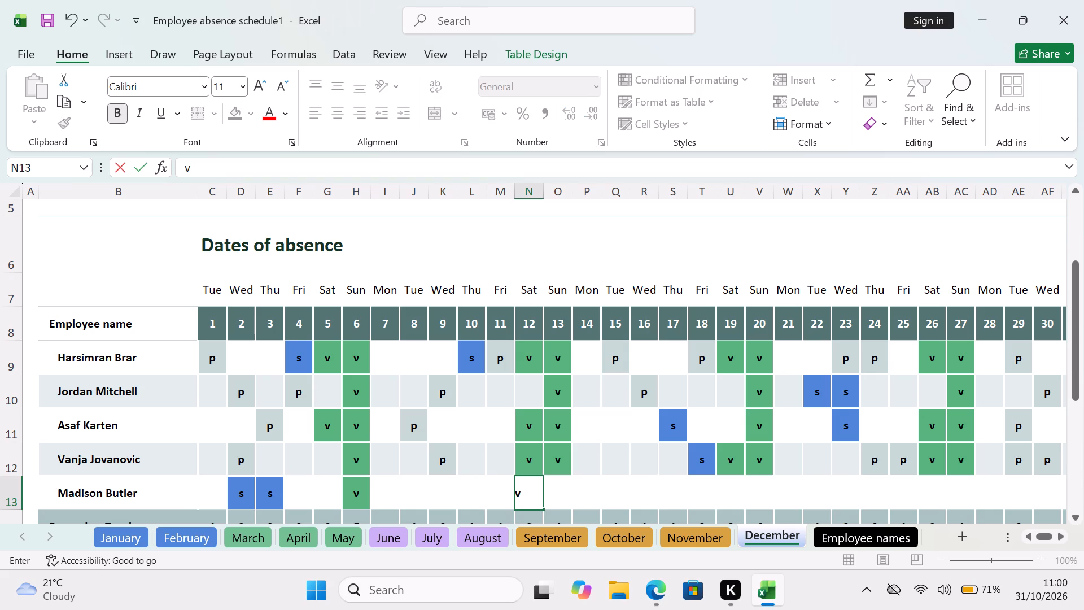
In row 13, enter p for December 7 and v for December 13.
key(Left)
key(Left)
key(Left)
key(Left)
key(Left)
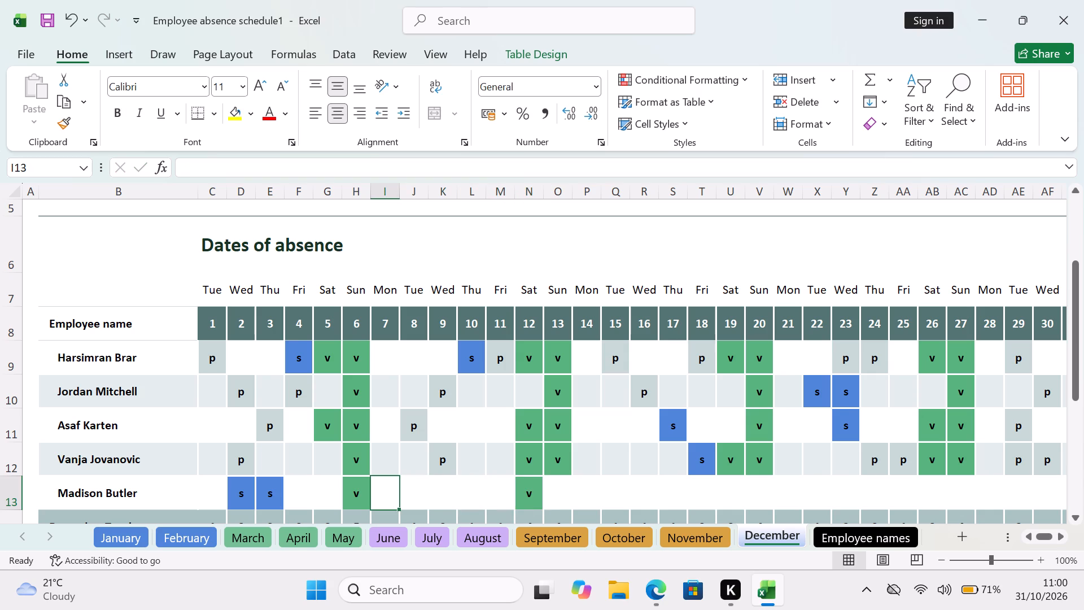
key(p)
key(Right)
key(Right)
key(Right)
key(Right)
key(Right)
key(Right)
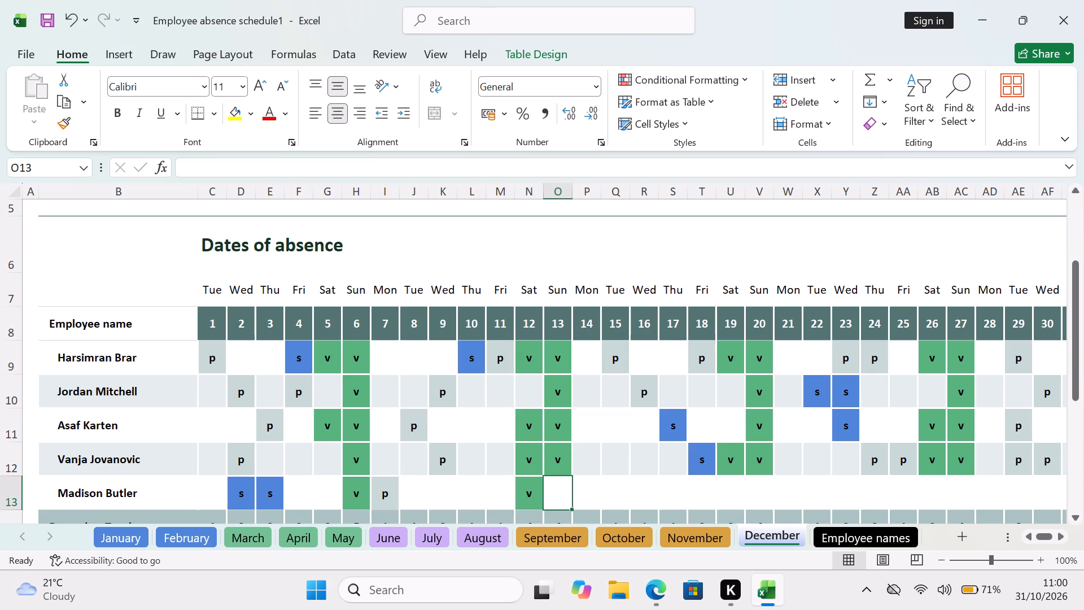
key(v)
In row 13, enter p for December 16 and v for December 19 and 20.
key(Right)
key(Right)
key(Right)
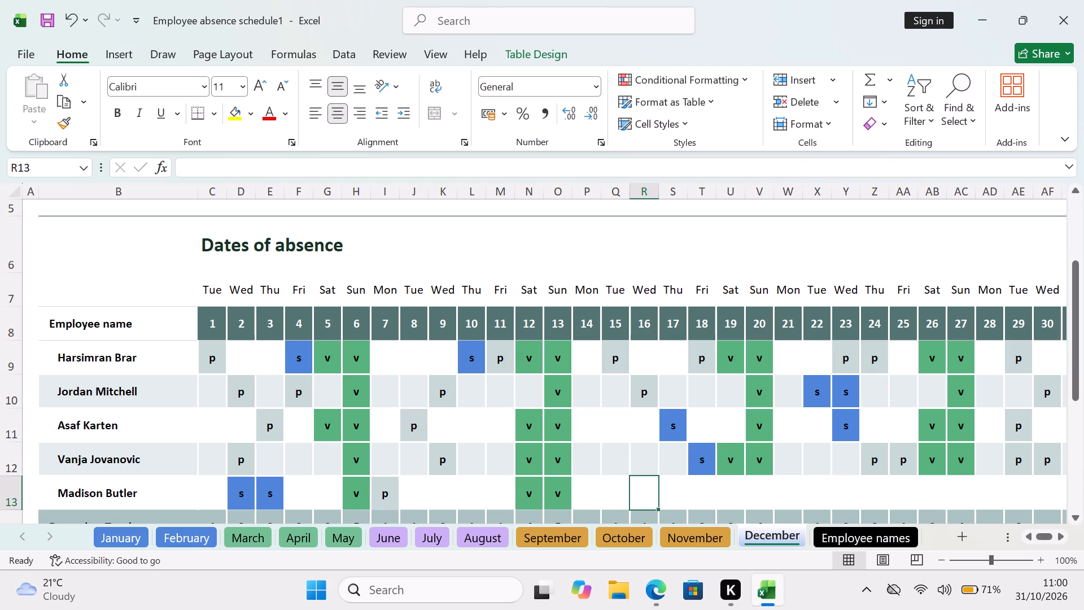
key(Right)
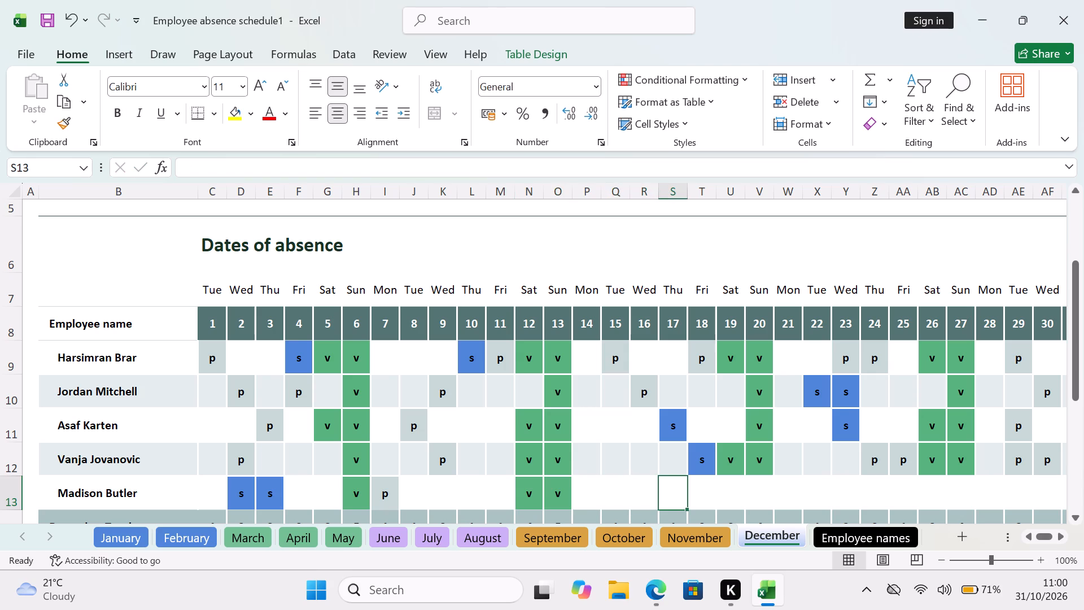
key(Left)
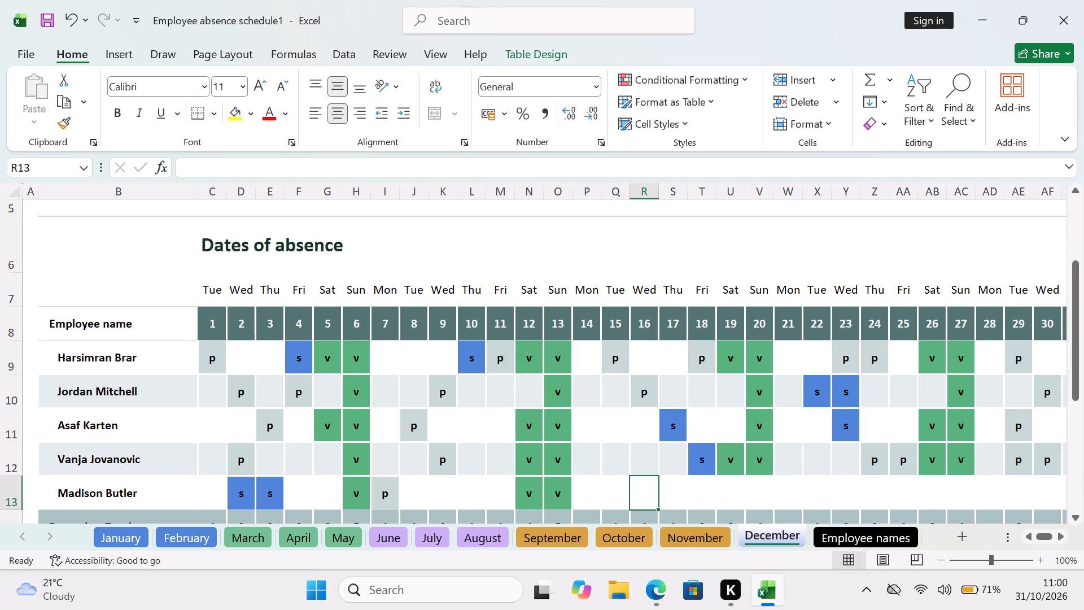
key(p)
key(Right)
key(Right)
key(Right)
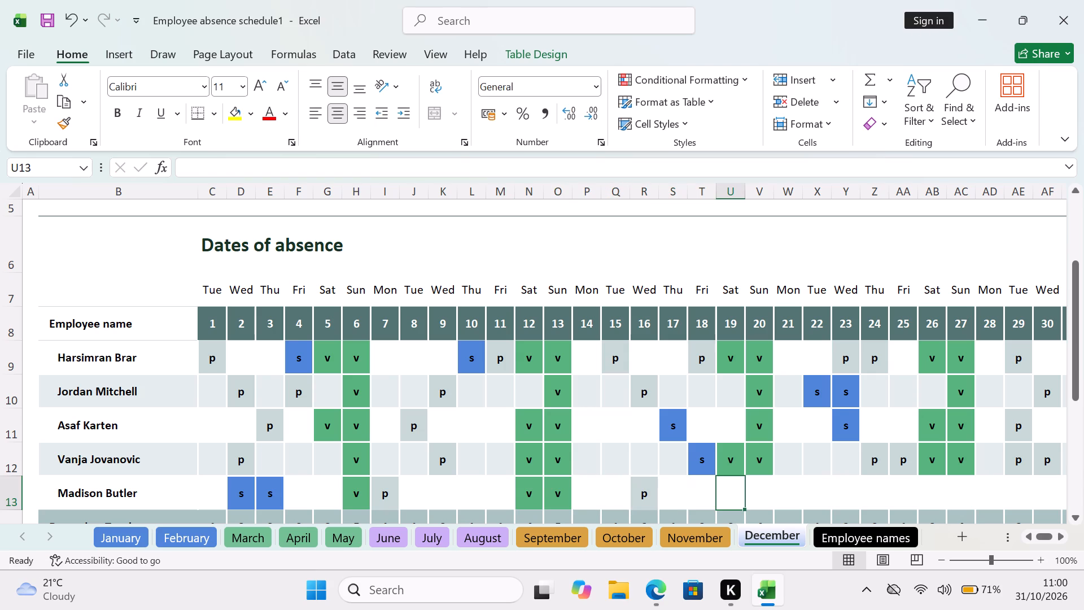
key(v)
key(Right)
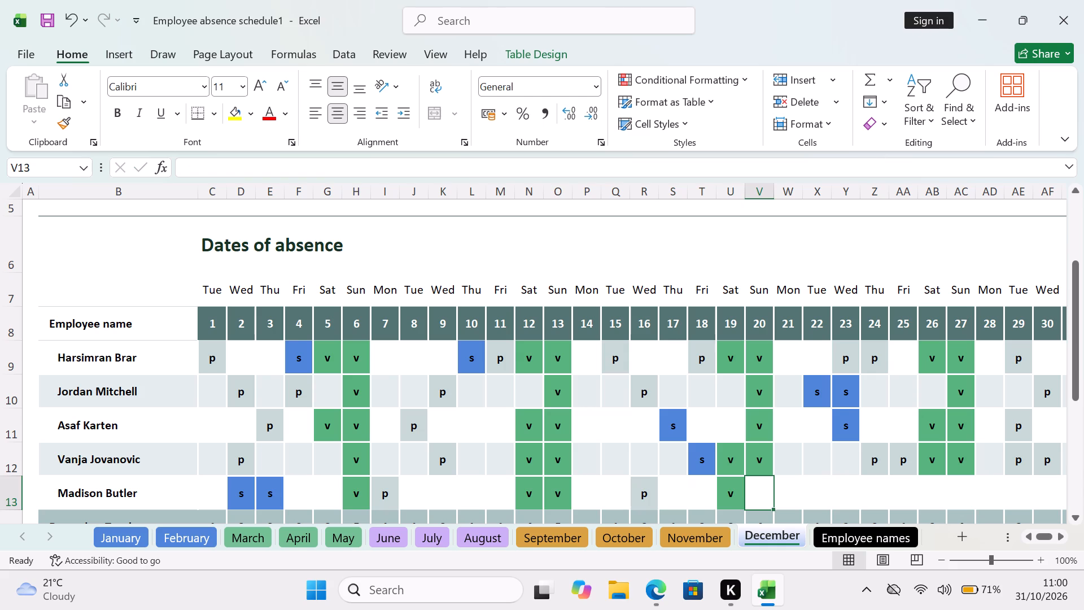
key(v)
key(Right)
In row 13, enter p for December 24 and v for December 26 and 27.
key(Right)
key(Right)
key(Right)
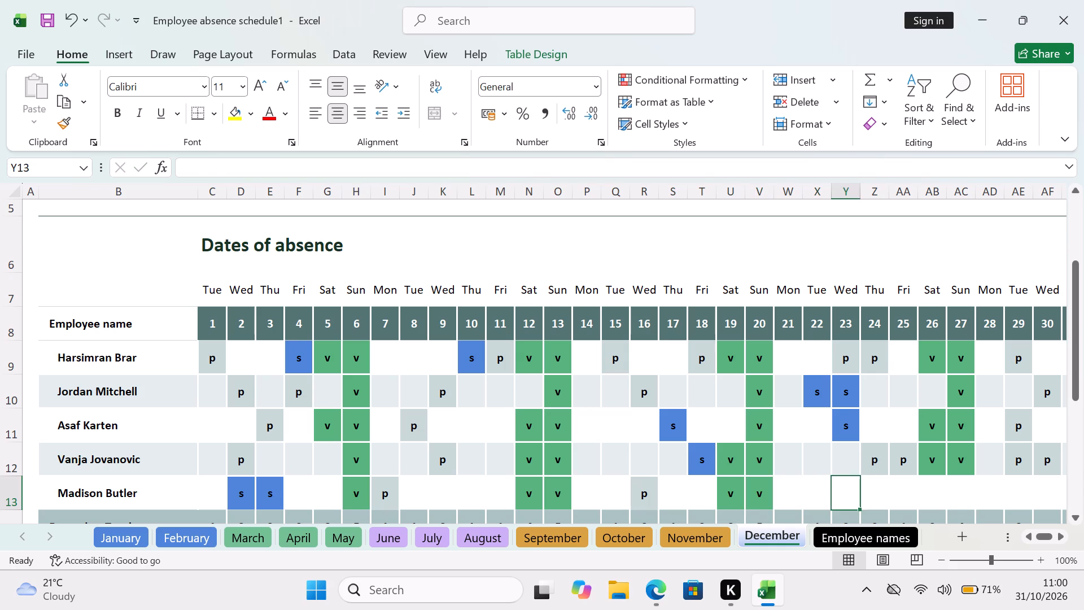
key(p)
key(Right)
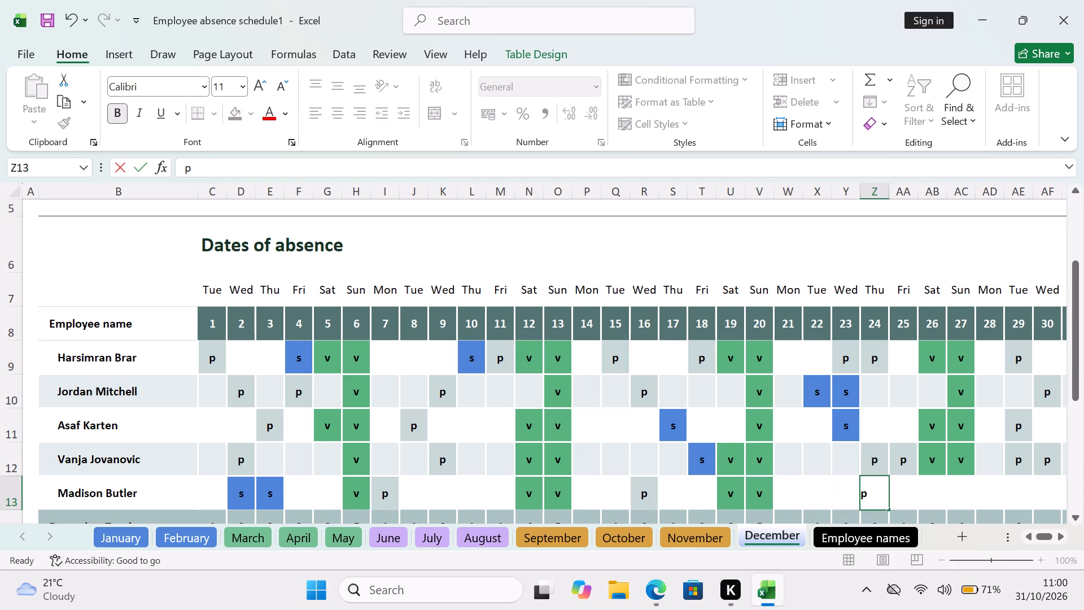
key(Right)
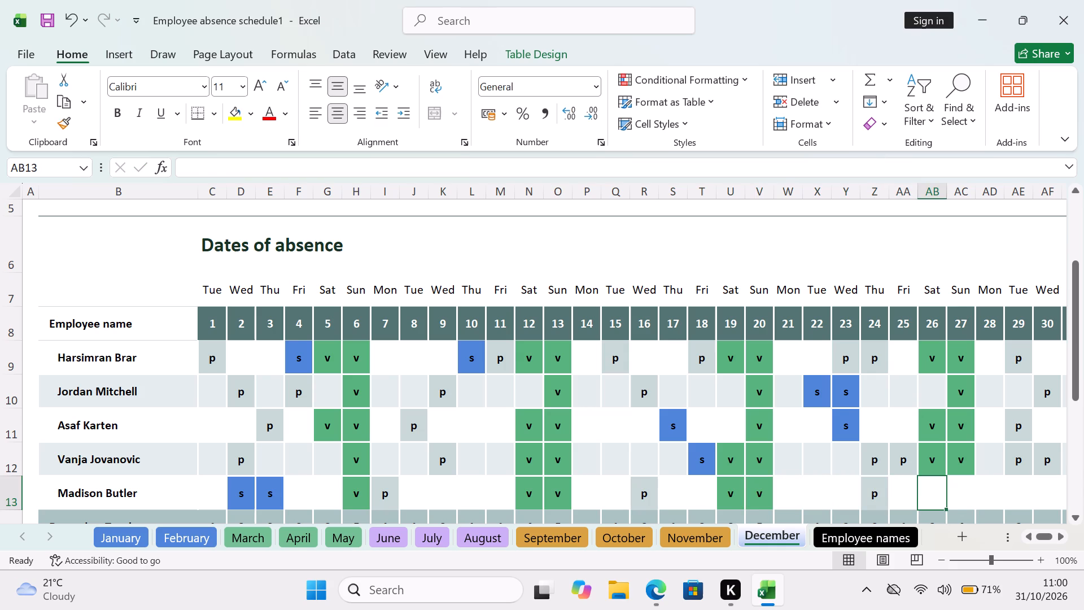
text(vvv)
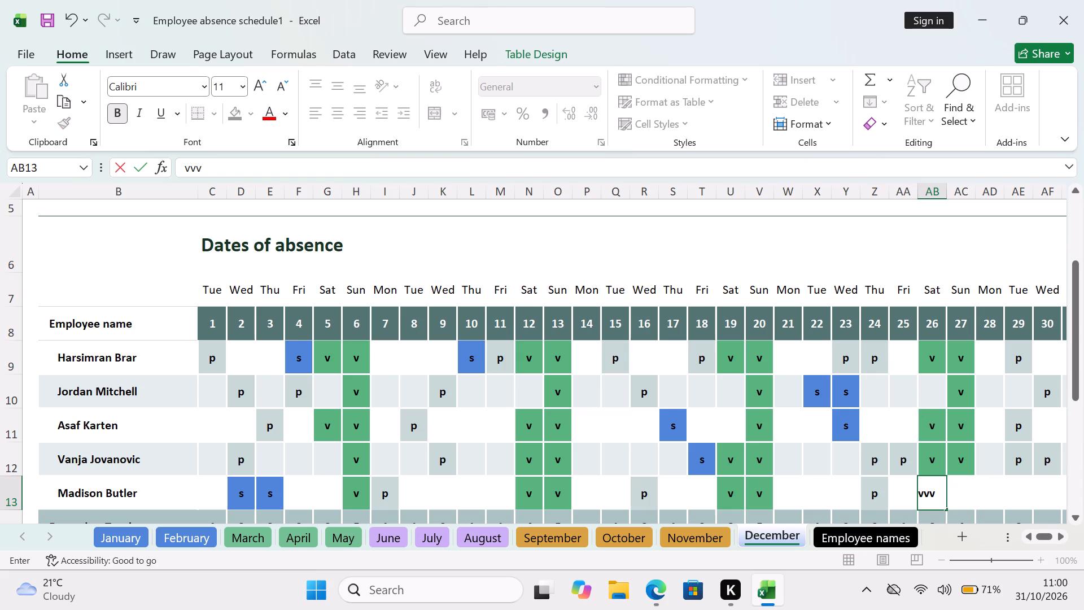
key(BackSpace)
key(BackSpace)
key(Right)
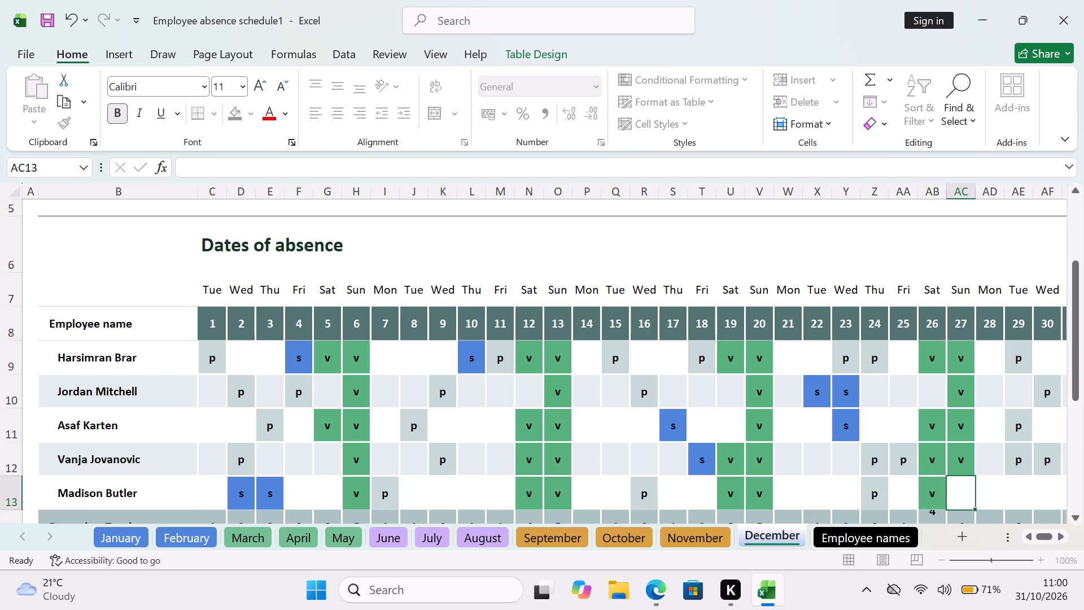
key(v)
key(Right)
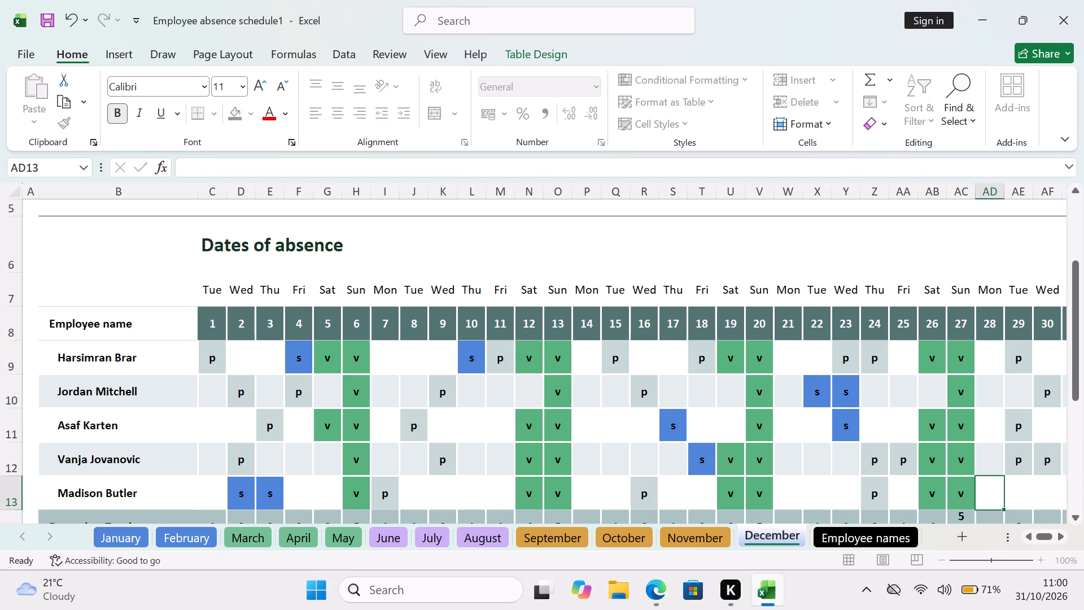
In row 13, enter p for December 29 and 30.
key(Right)
key(p)
key(Right)
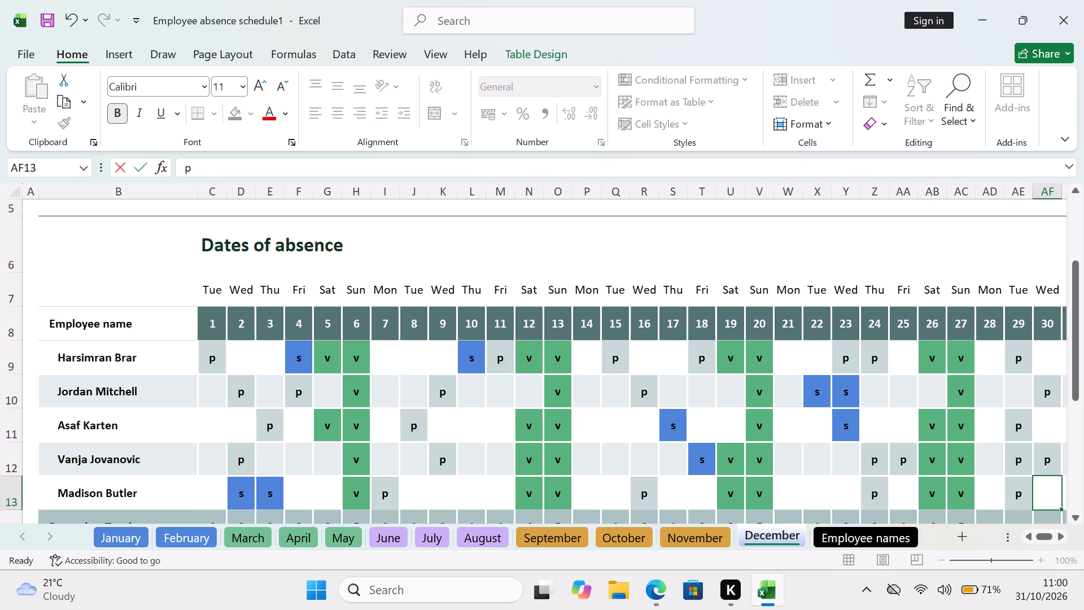
key(p)
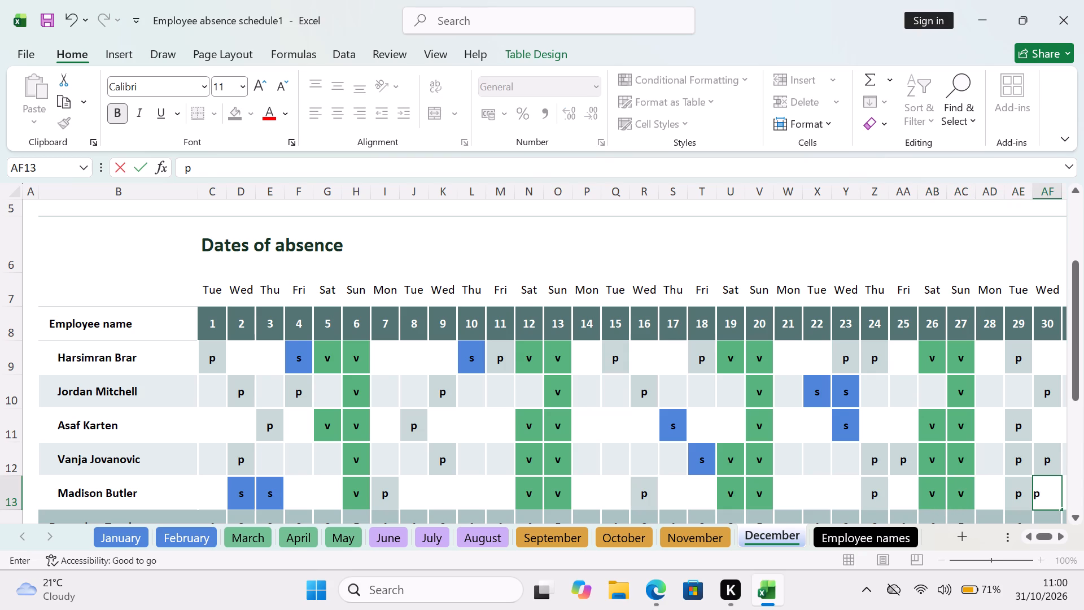
key(Down)
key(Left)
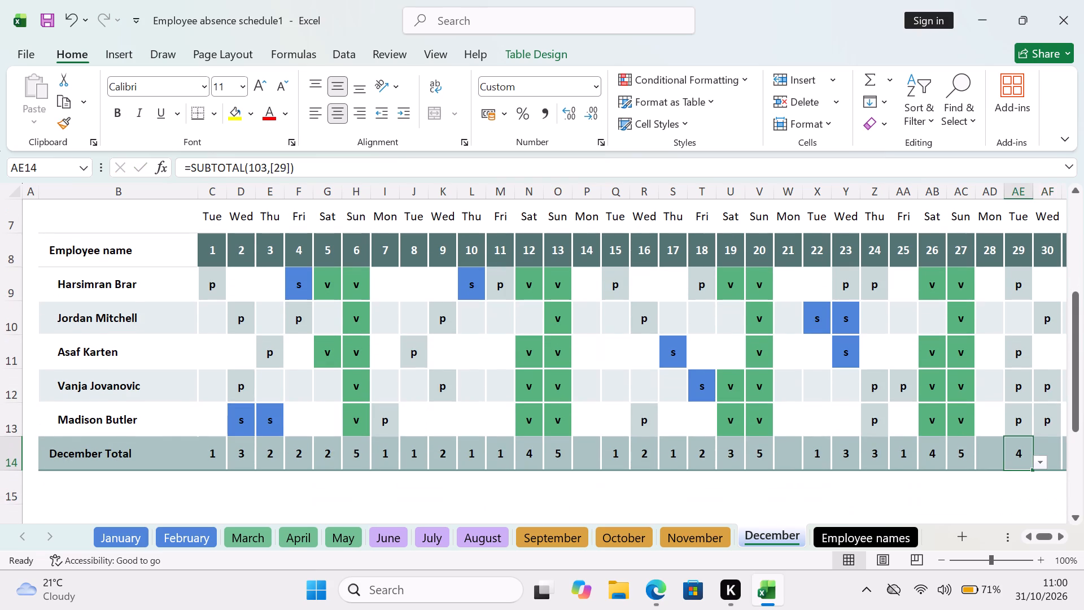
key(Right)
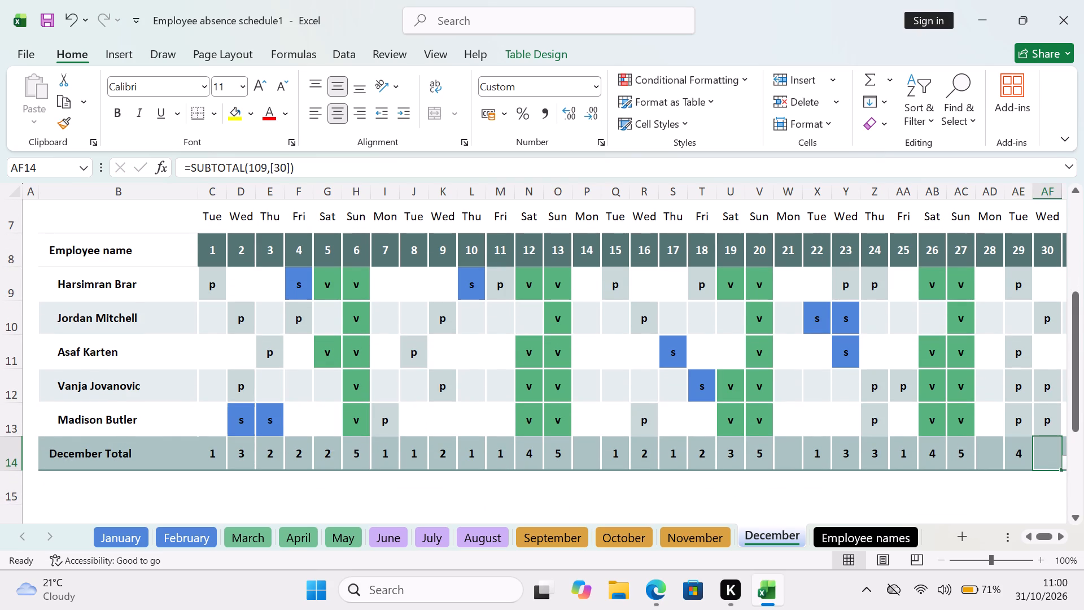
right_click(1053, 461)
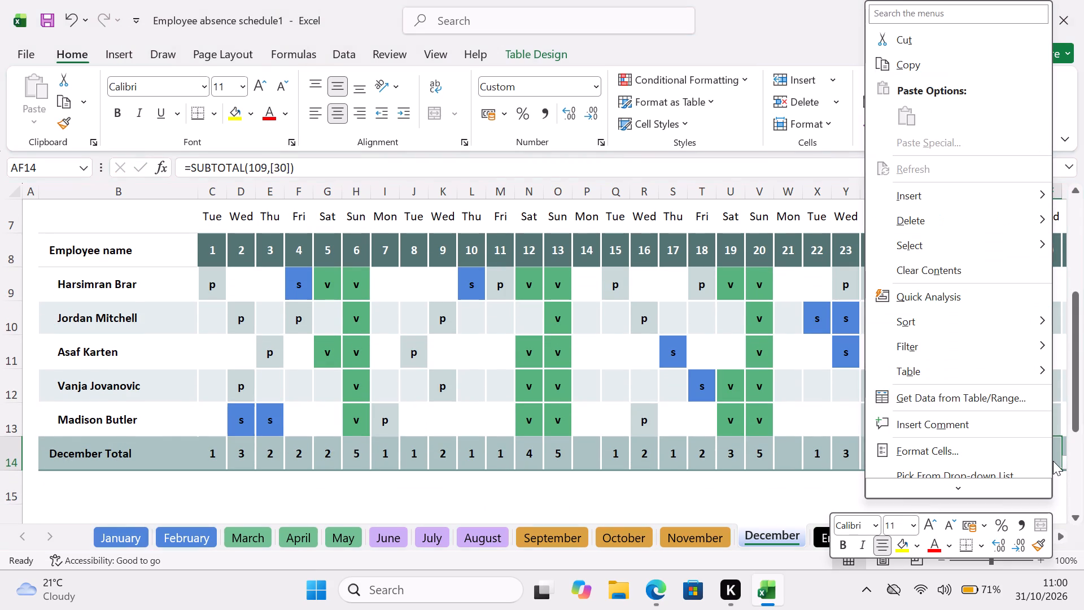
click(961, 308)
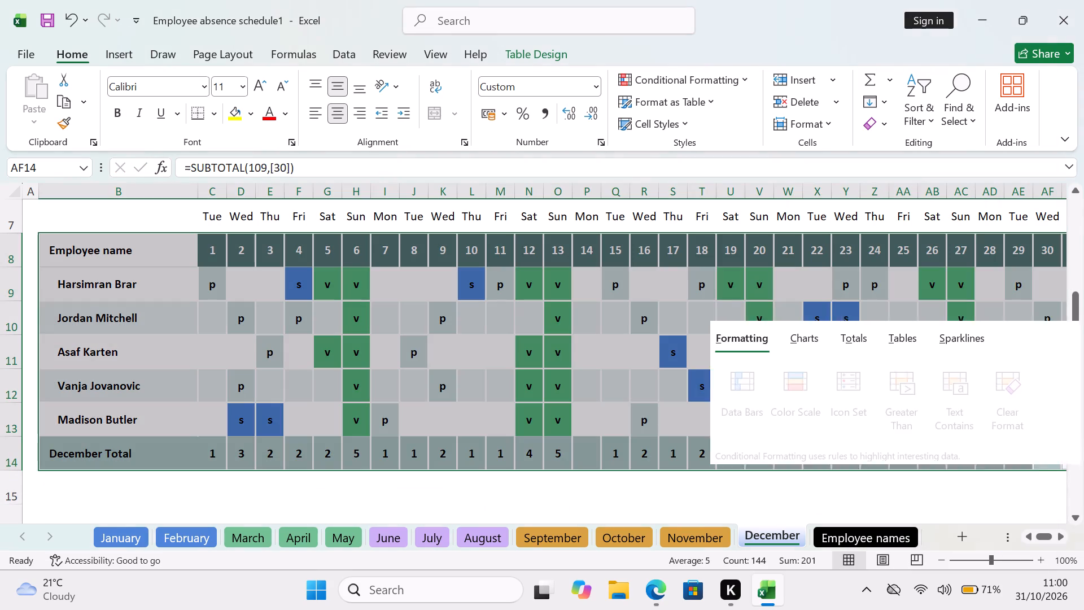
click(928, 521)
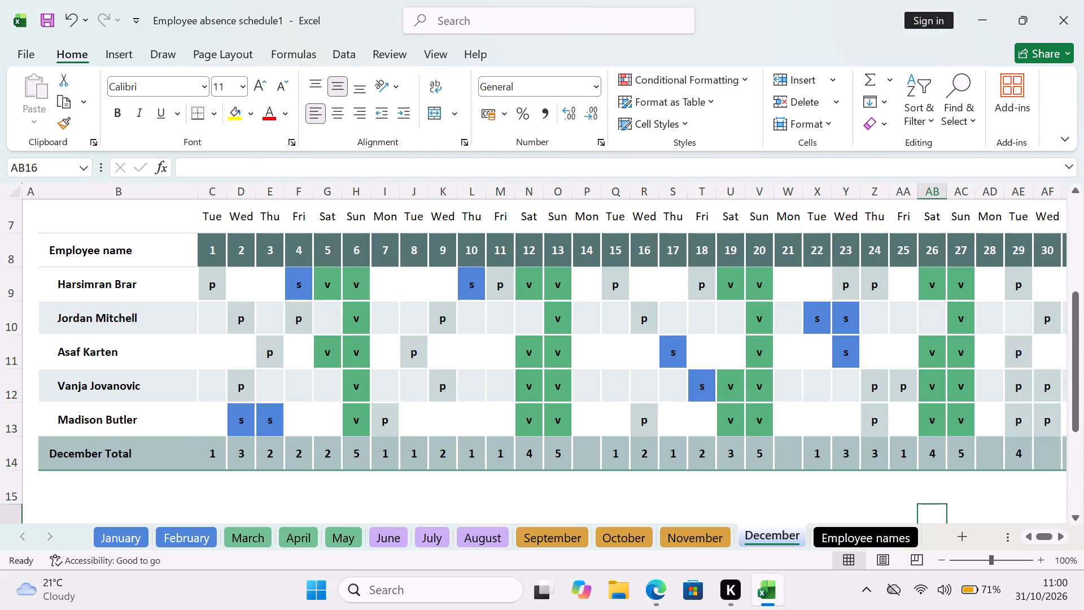
Set the December Total row's function for day 30 to Count.
click(1047, 454)
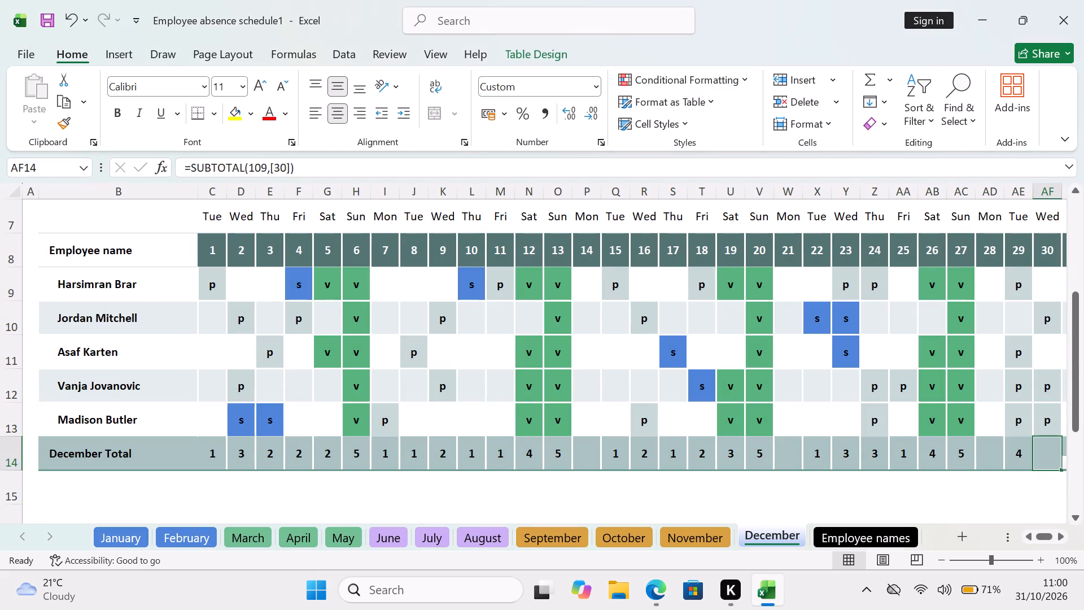
key(Right)
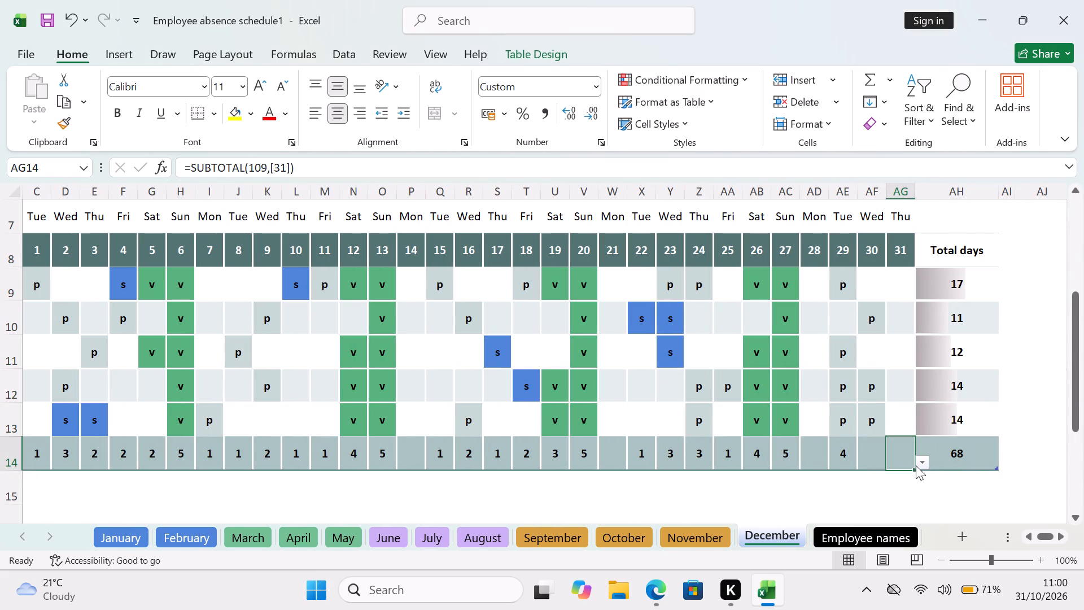
click(916, 465)
click(874, 460)
click(873, 459)
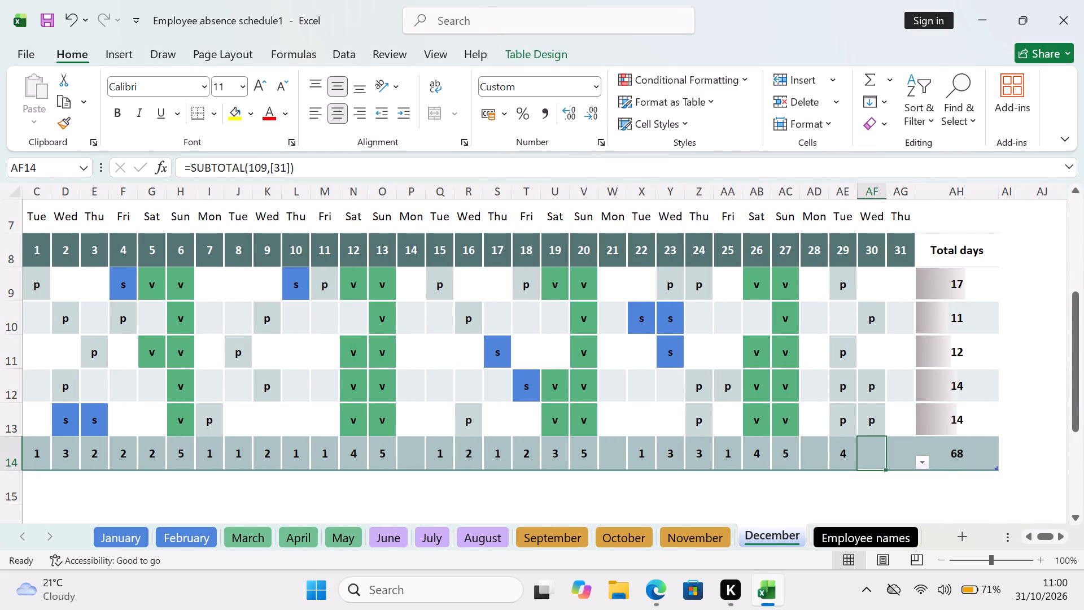
click(885, 463)
click(889, 462)
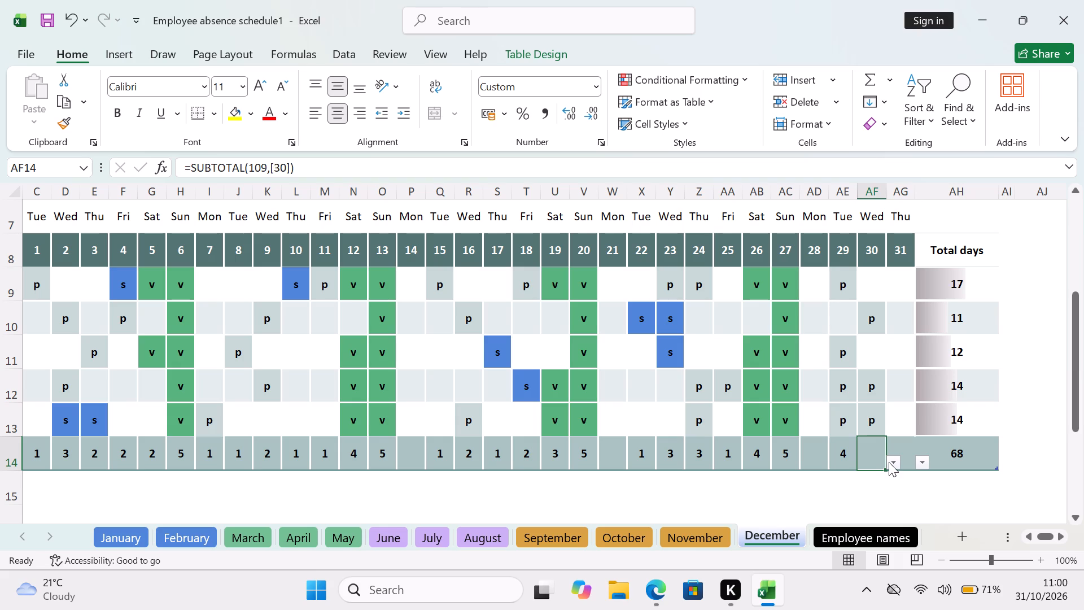
click(876, 351)
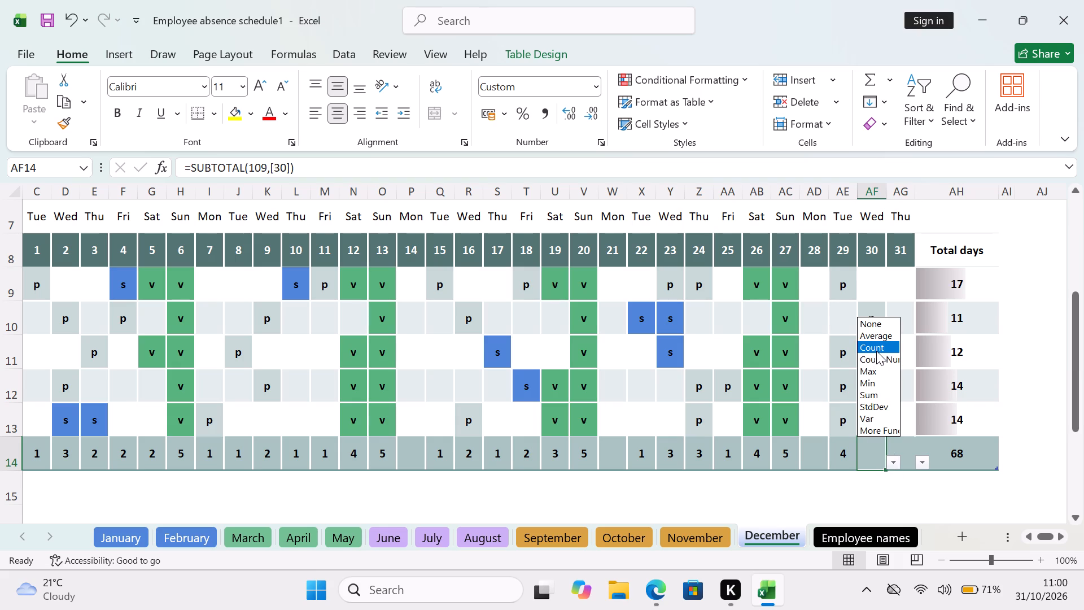
Apply Quick Analysis data bars to the December Total days values in rows 9 to 13.
drag(924, 277, 941, 299)
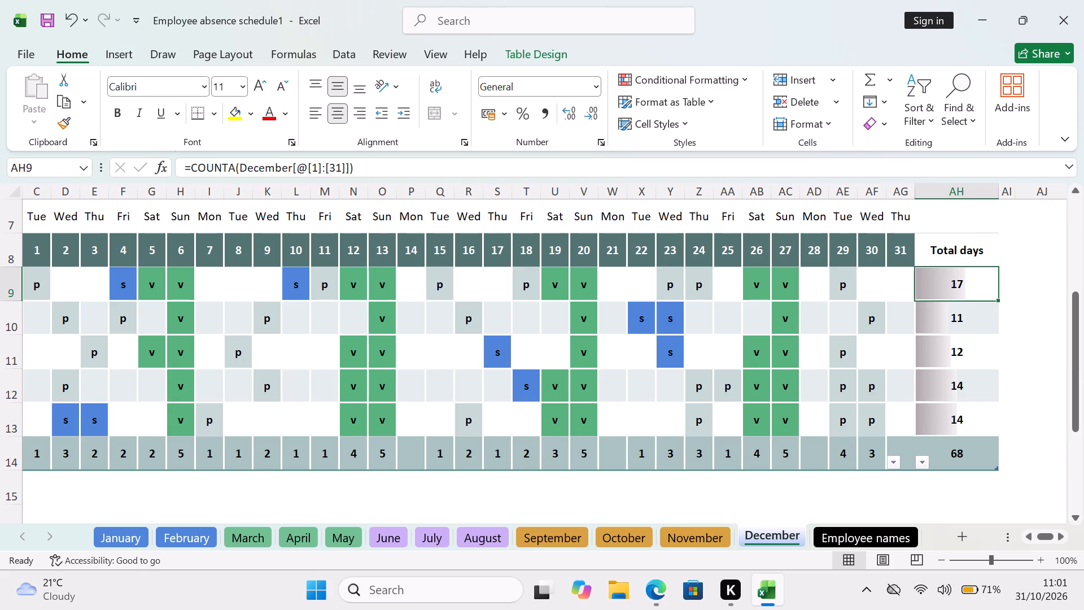
drag(941, 299, 953, 370)
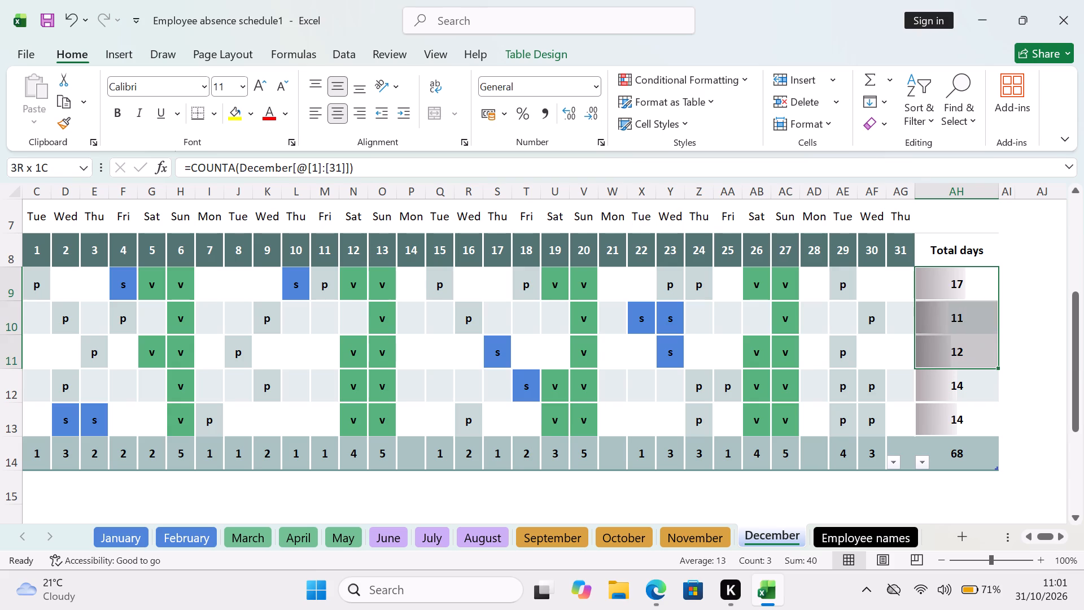
drag(953, 370, 955, 418)
right_click(955, 418)
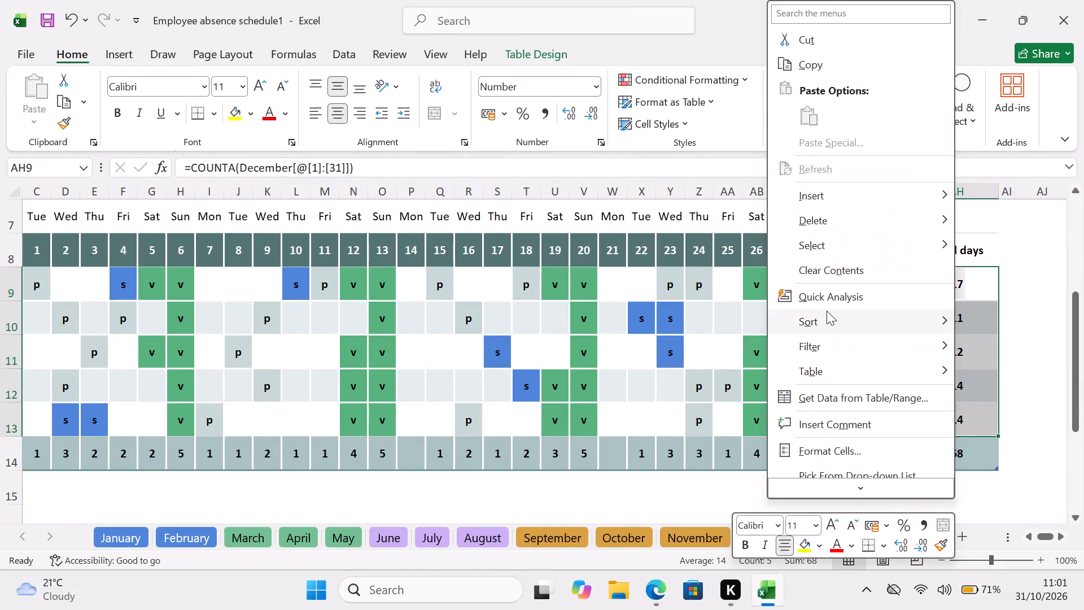
click(839, 295)
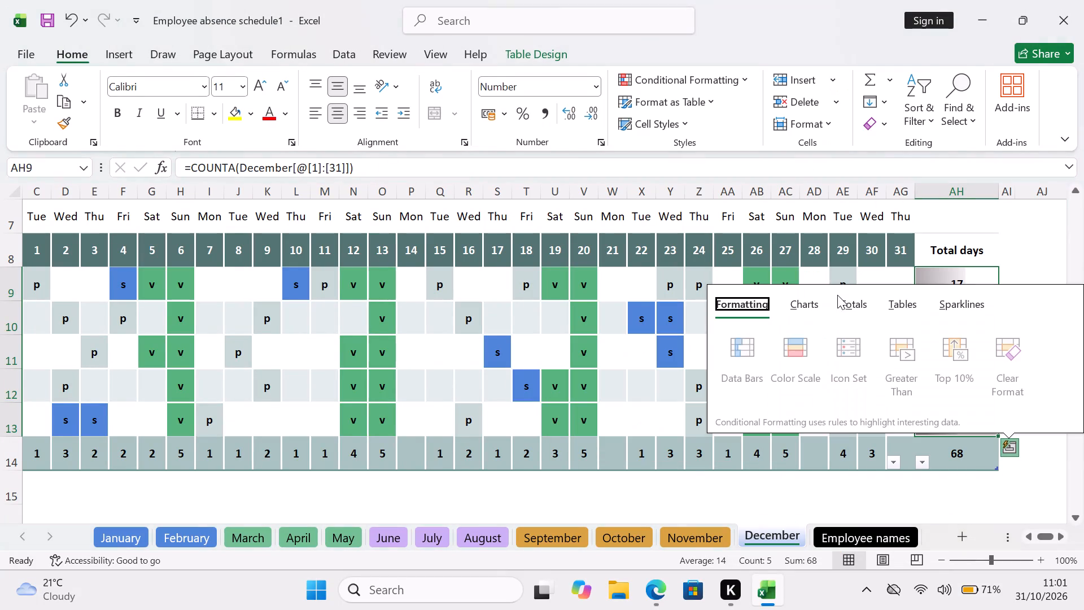
click(740, 344)
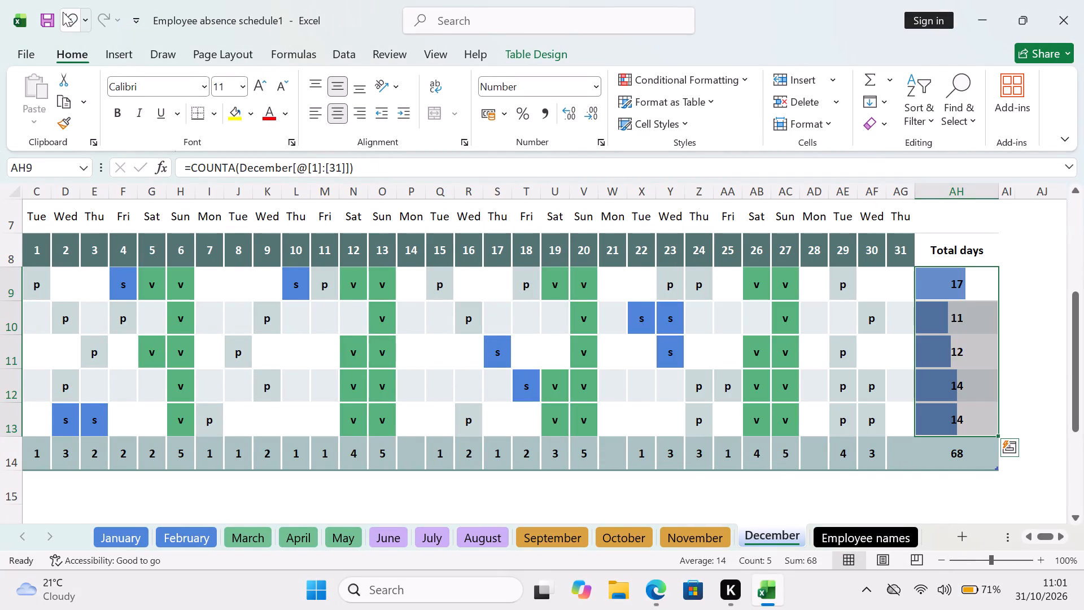
Save the workbook.
click(47, 19)
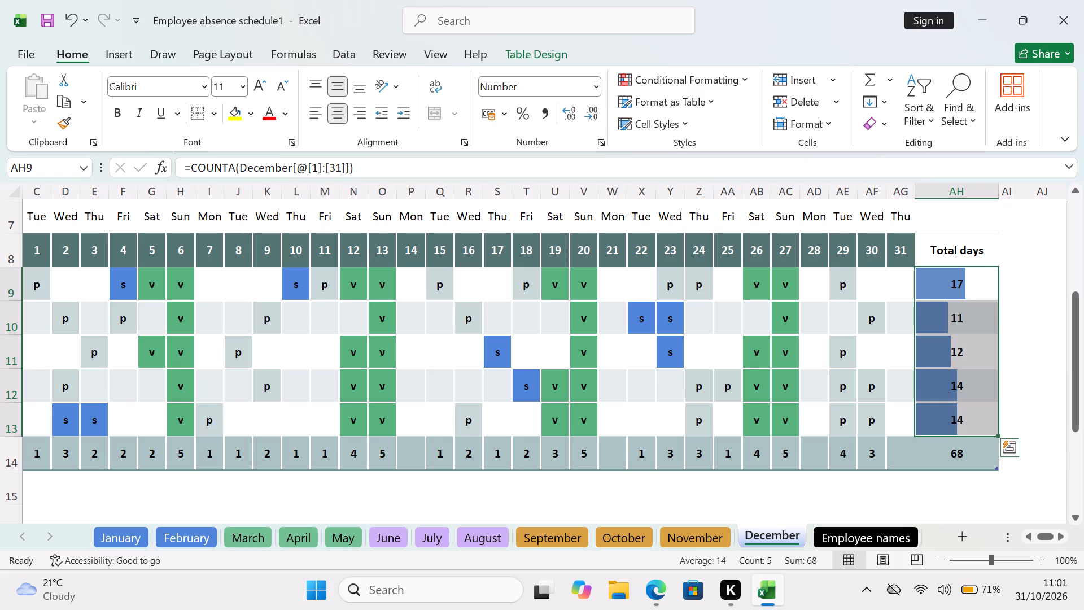
Replace the year beside Dates of absence on the December sheet with 2018.
key(Up)
key(Up)
key(Up)
key(Up)
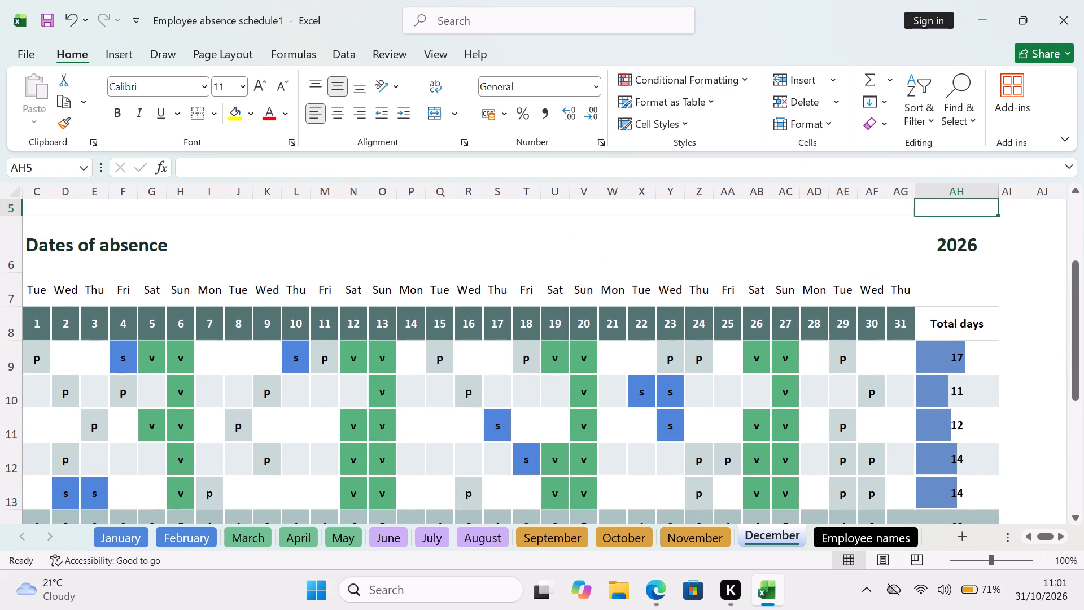
click(975, 260)
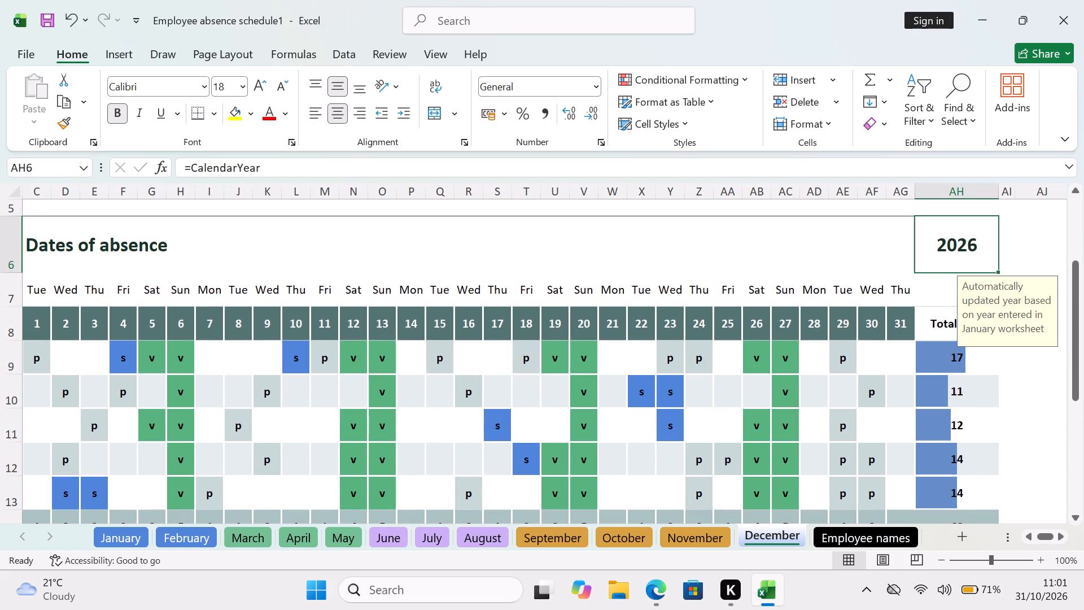
key(BackSpace)
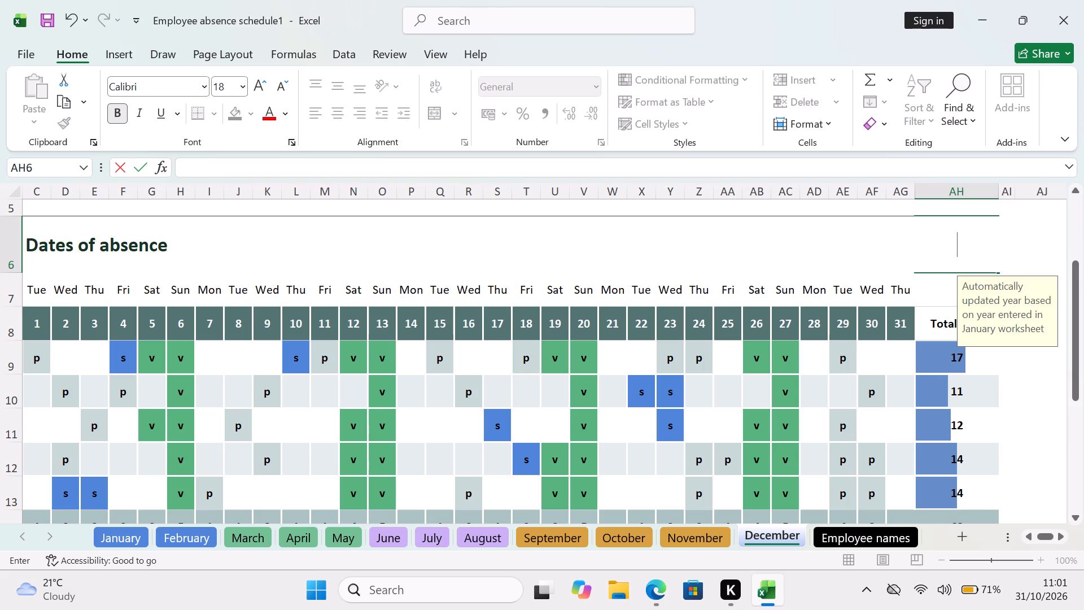
key(2)
key(0)
text(18)
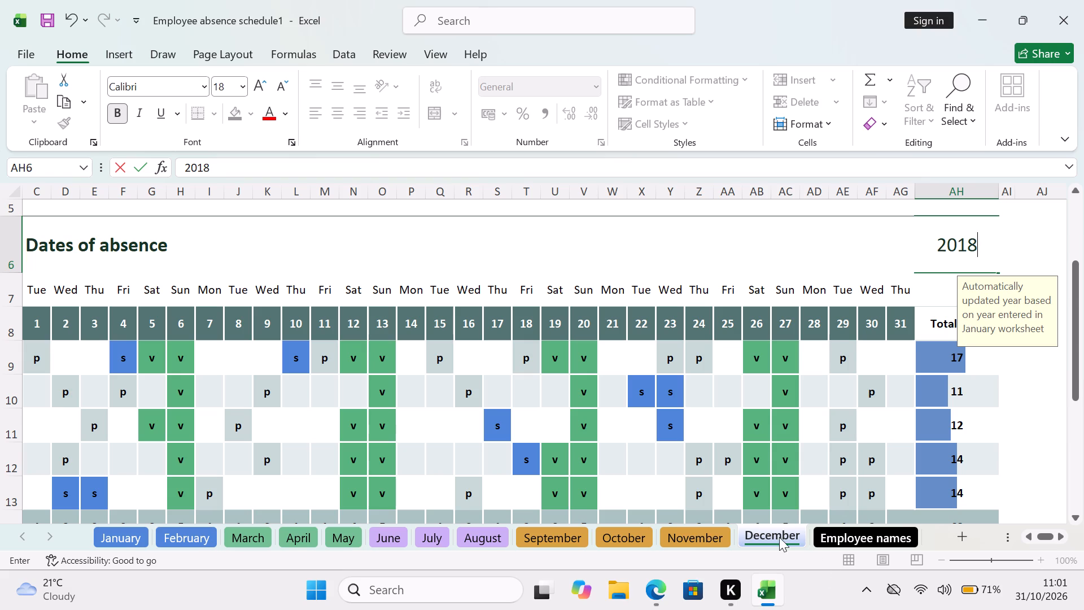
On the November sheet, replace the year heading beside Dates of absence with 2018.
click(709, 534)
key(Up)
key(Up)
key(Up)
key(Up)
key(Up)
key(Up)
key(Up)
key(Up)
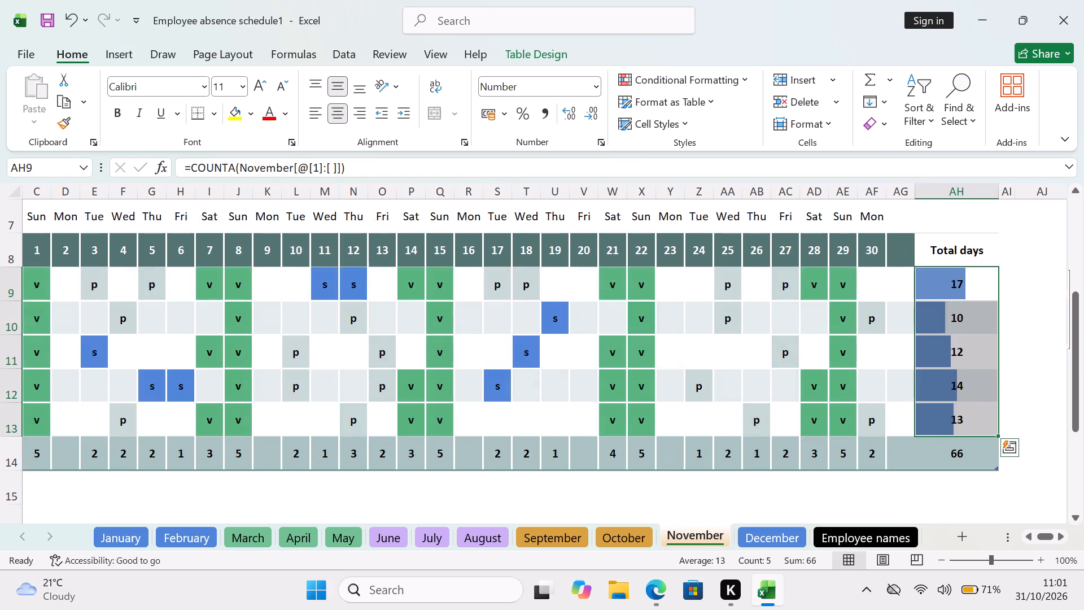
key(Down)
key(Down)
key(Down)
key(Down)
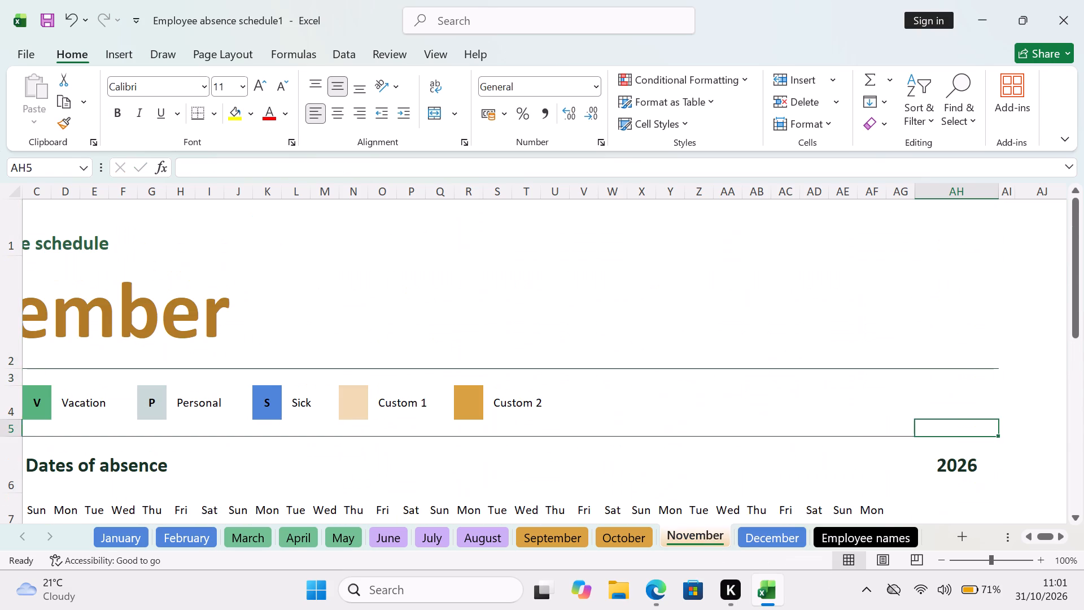
key(Down)
key(BackSpace)
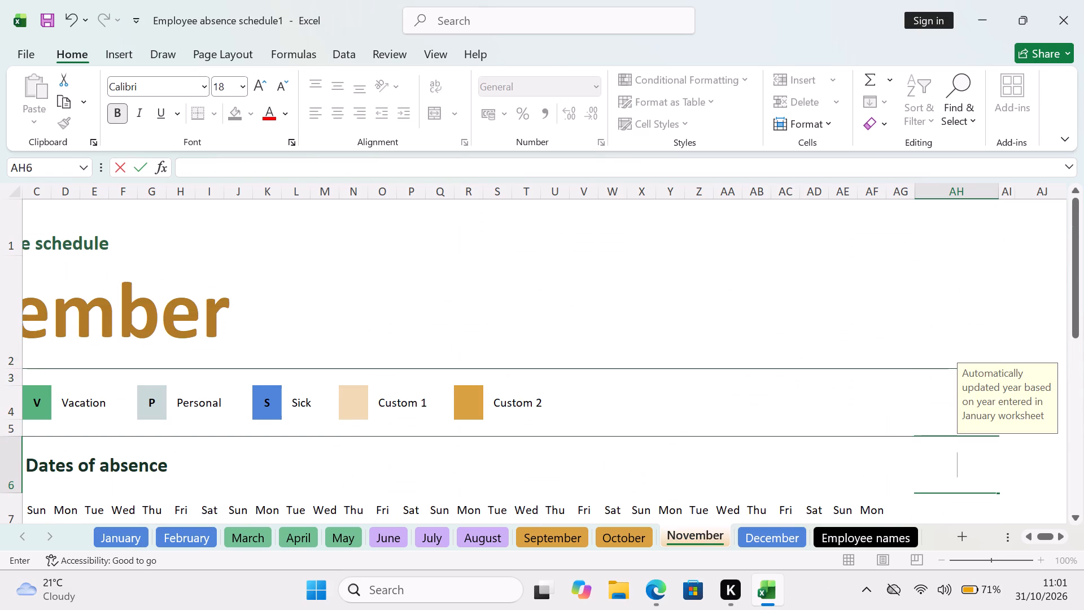
text(201)
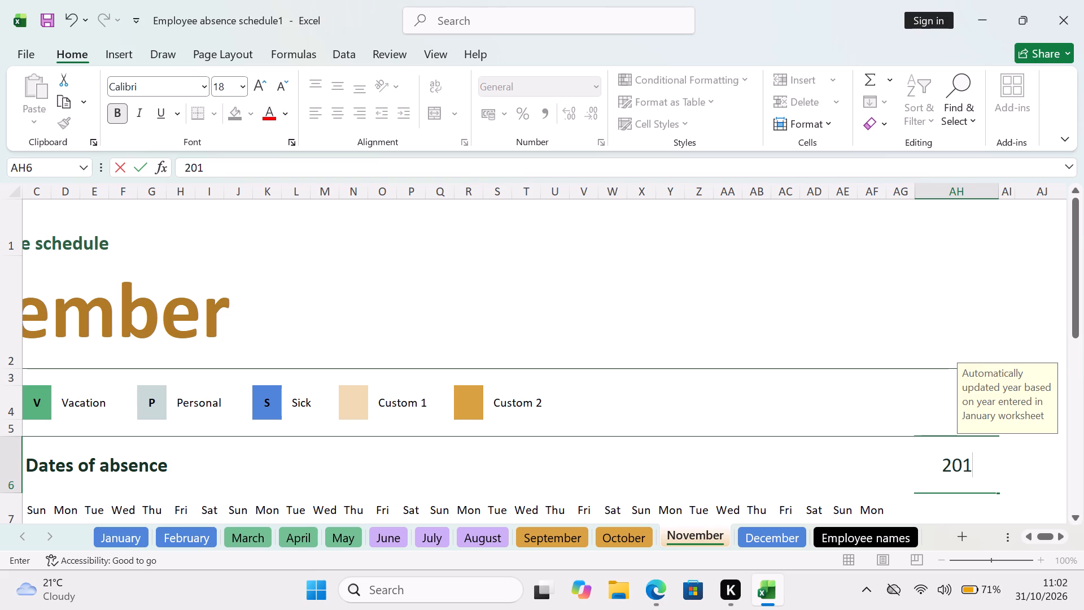
key(8)
key(Down)
key(Down)
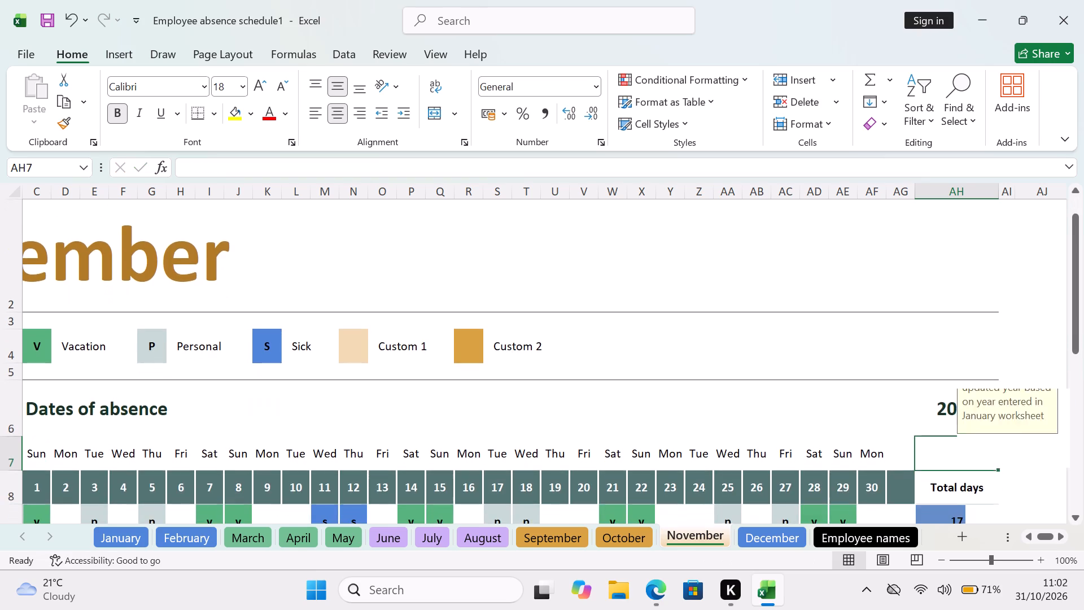
key(Down)
key(Down)
key(Down)
key(Down)
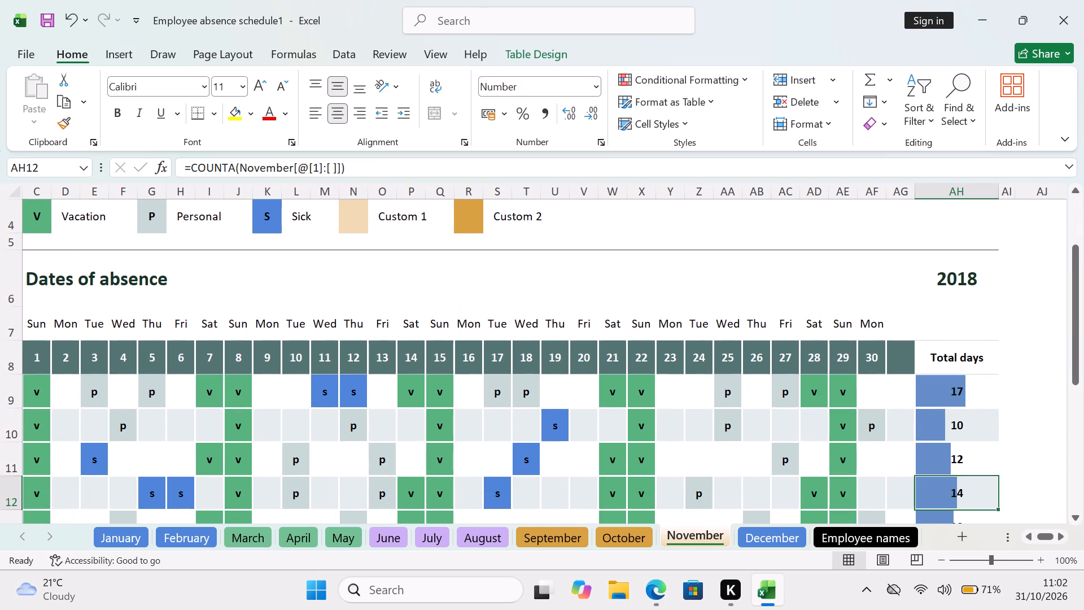
click(694, 528)
On the October sheet, replace the year heading in AH6 with 2018.
click(627, 535)
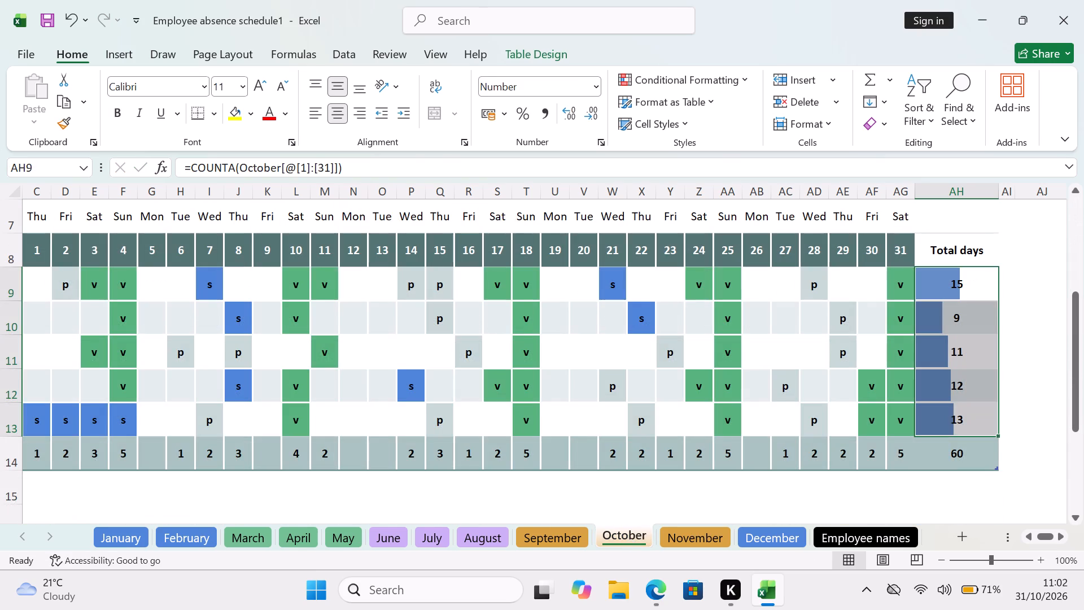
key(Down)
key(Up)
key(Up)
key(Up)
key(Up)
key(Up)
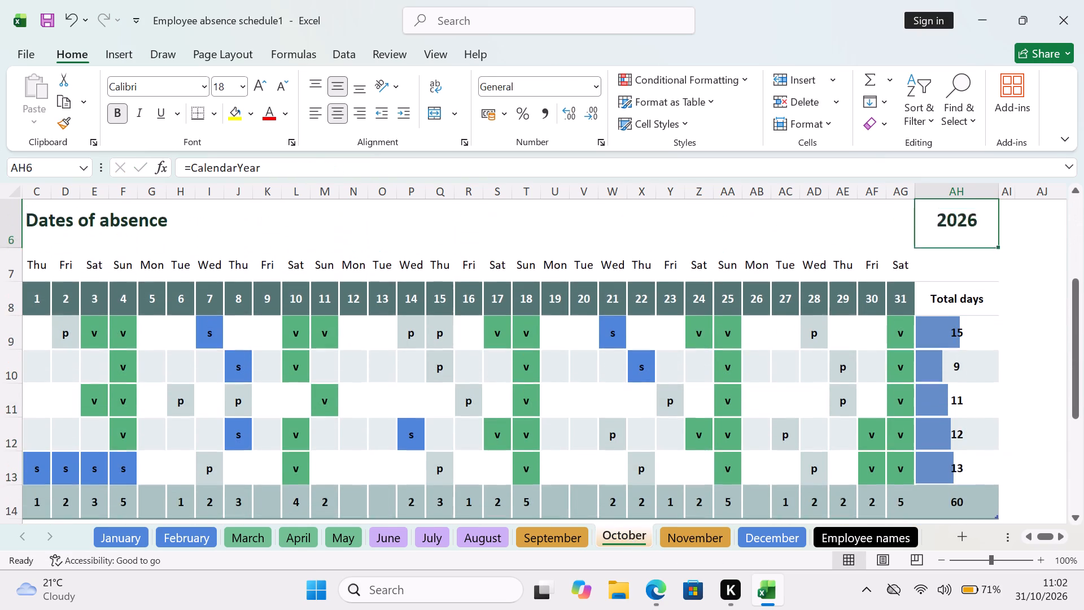
click(965, 241)
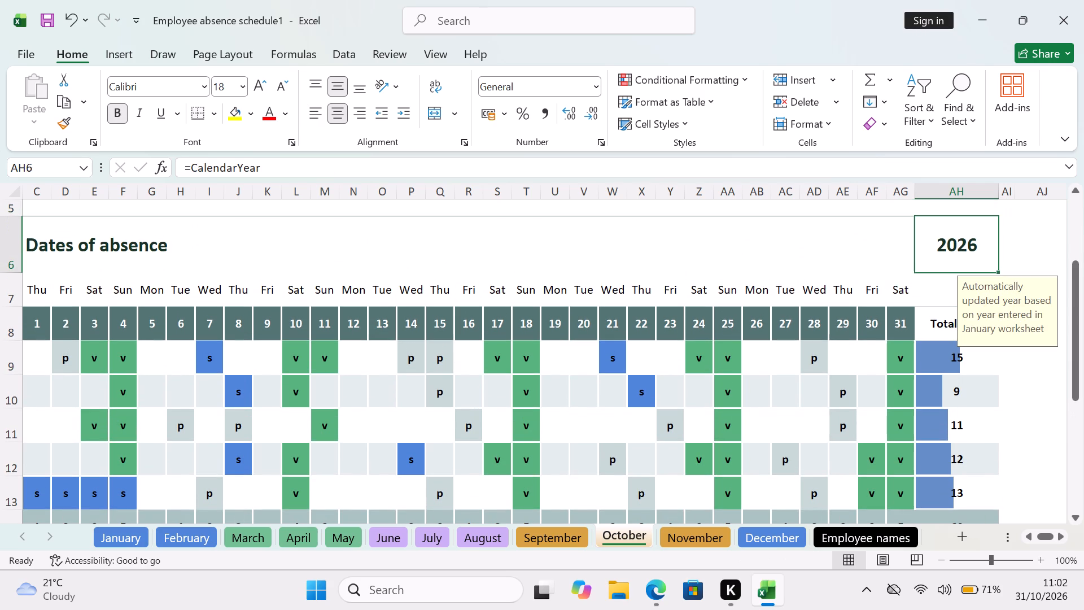
key(BackSpace)
key(2)
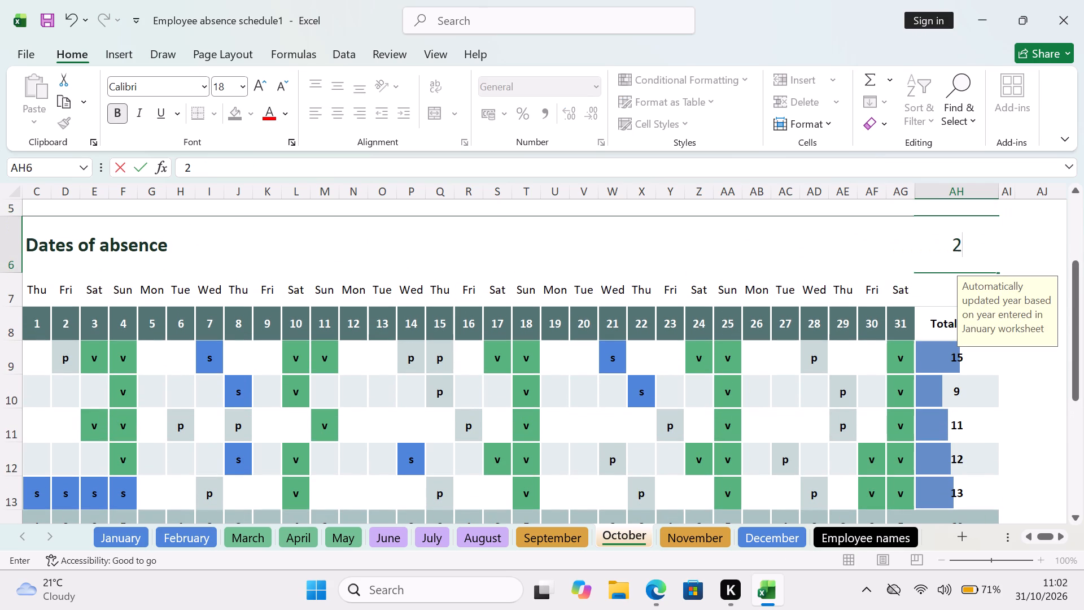
text(018)
key(Left)
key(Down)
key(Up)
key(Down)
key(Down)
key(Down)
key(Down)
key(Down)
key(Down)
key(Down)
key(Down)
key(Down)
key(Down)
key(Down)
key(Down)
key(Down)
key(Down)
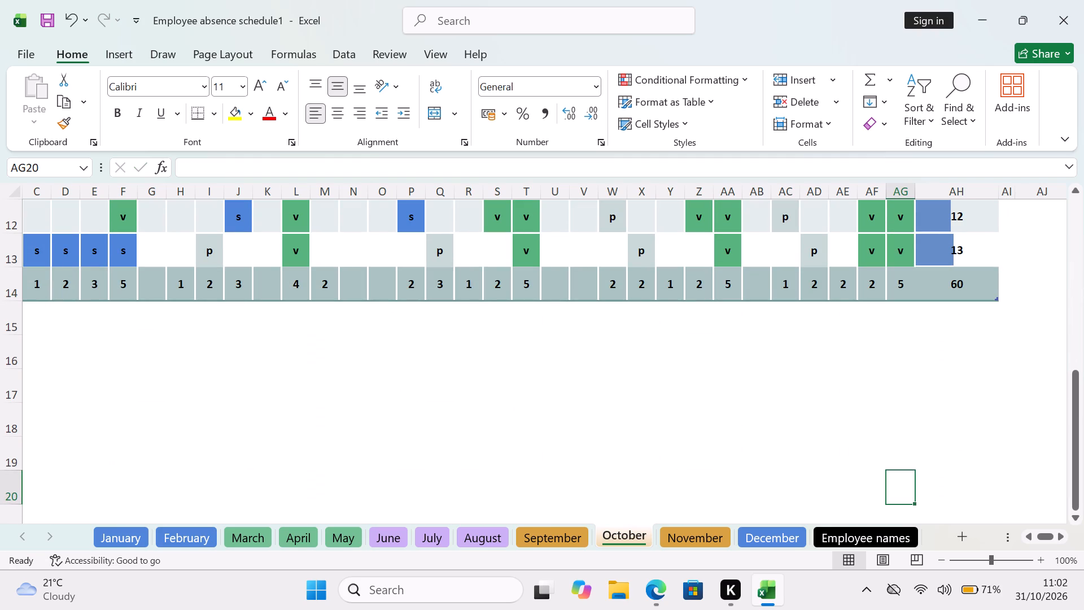
On the September sheet, replace the year heading in AH6 with 2018.
click(547, 527)
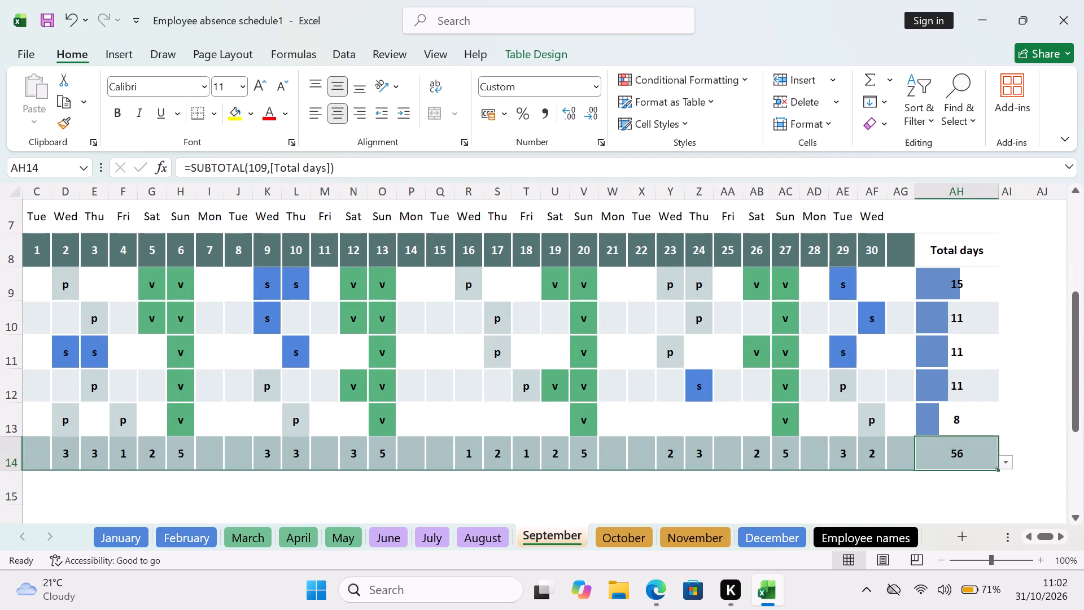
key(Up)
key(Up)
key(Up)
key(Up)
key(Up)
key(Up)
key(Up)
key(Up)
key(Up)
key(Up)
key(Up)
key(Up)
key(Up)
key(Up)
key(Up)
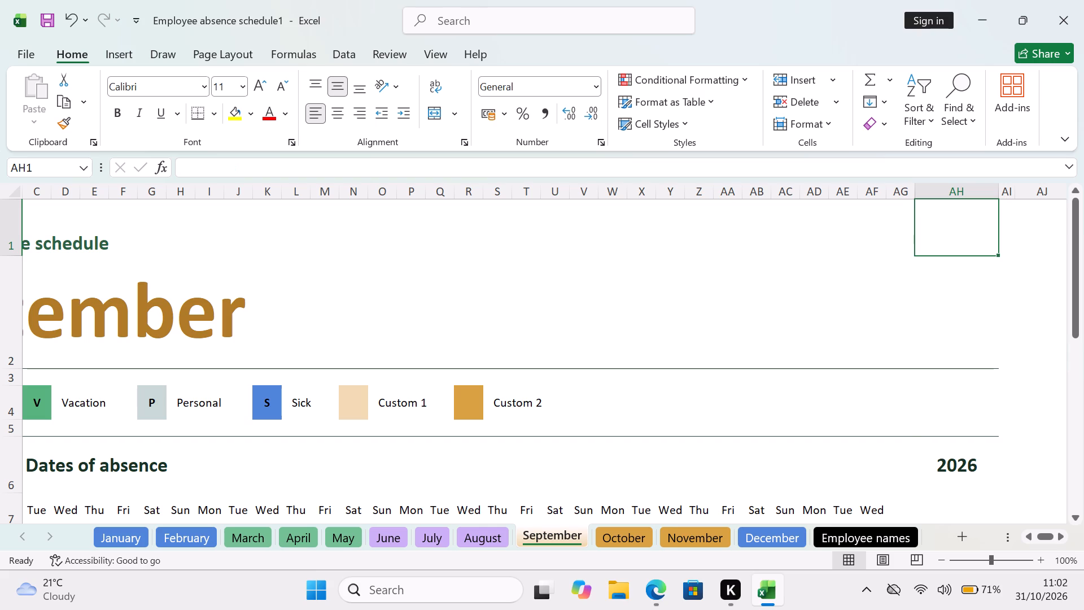
click(989, 452)
key(BackSpace)
text(201)
key(6)
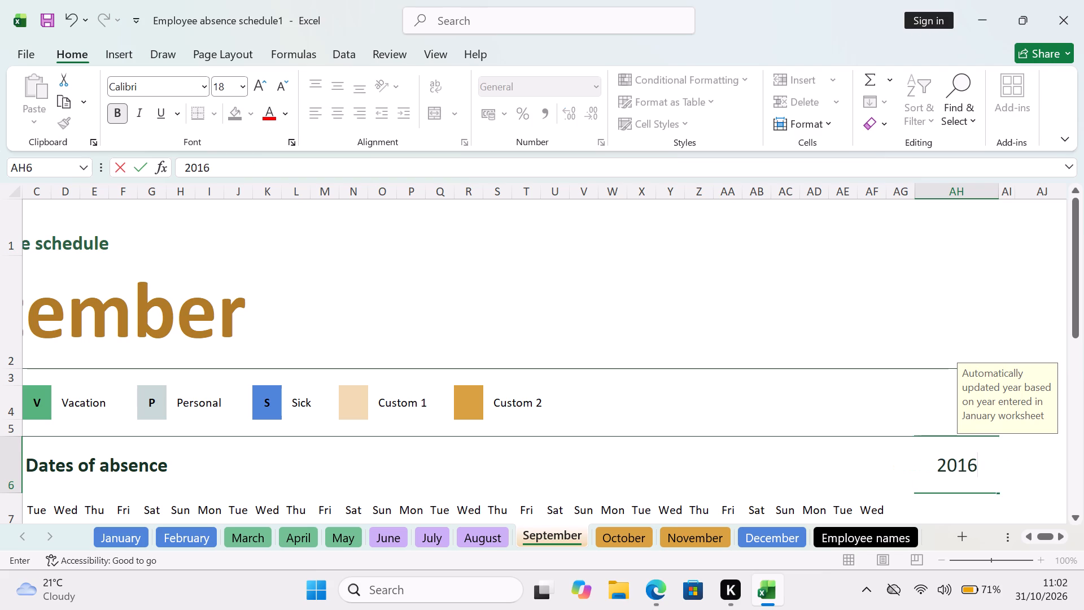
key(BackSpace)
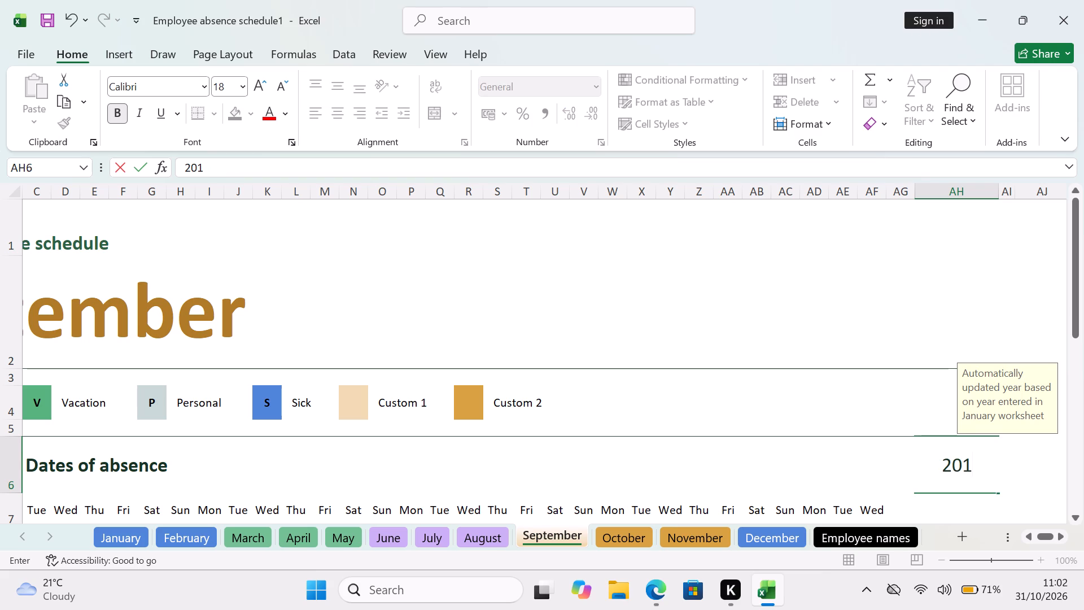
key(8)
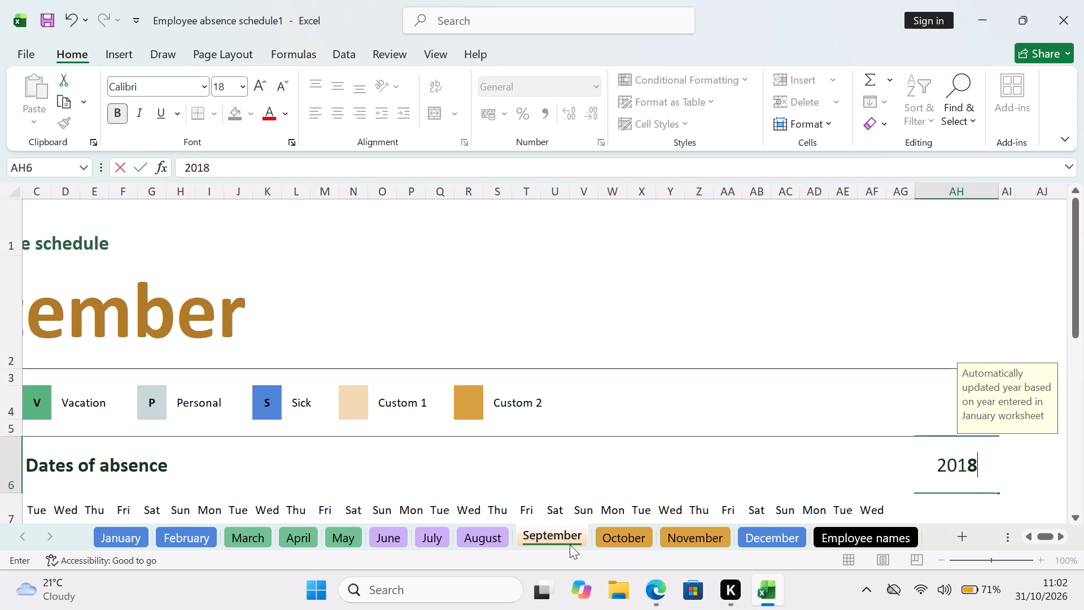
On the August sheet, change the year heading in AH6 to 2018.
click(482, 530)
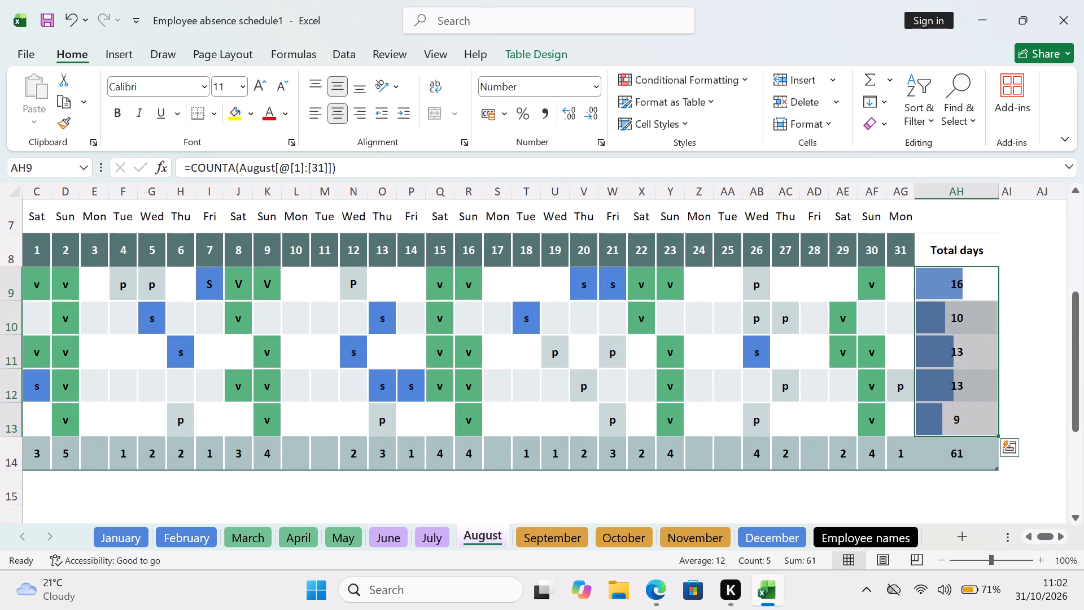
key(Up)
key(Up)
key(Up)
key(Up)
key(Up)
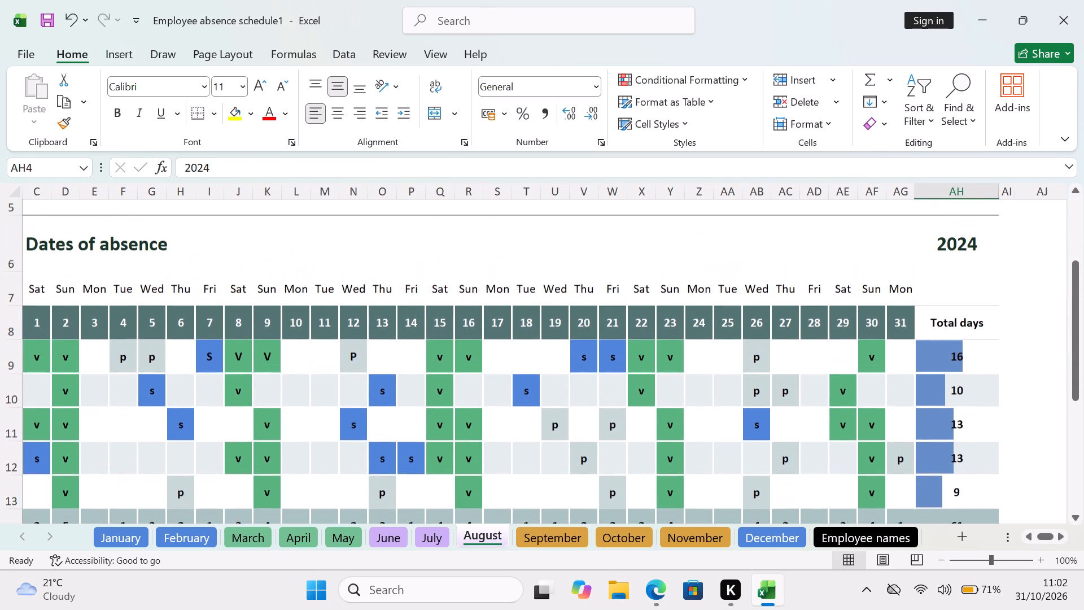
key(Down)
key(Down)
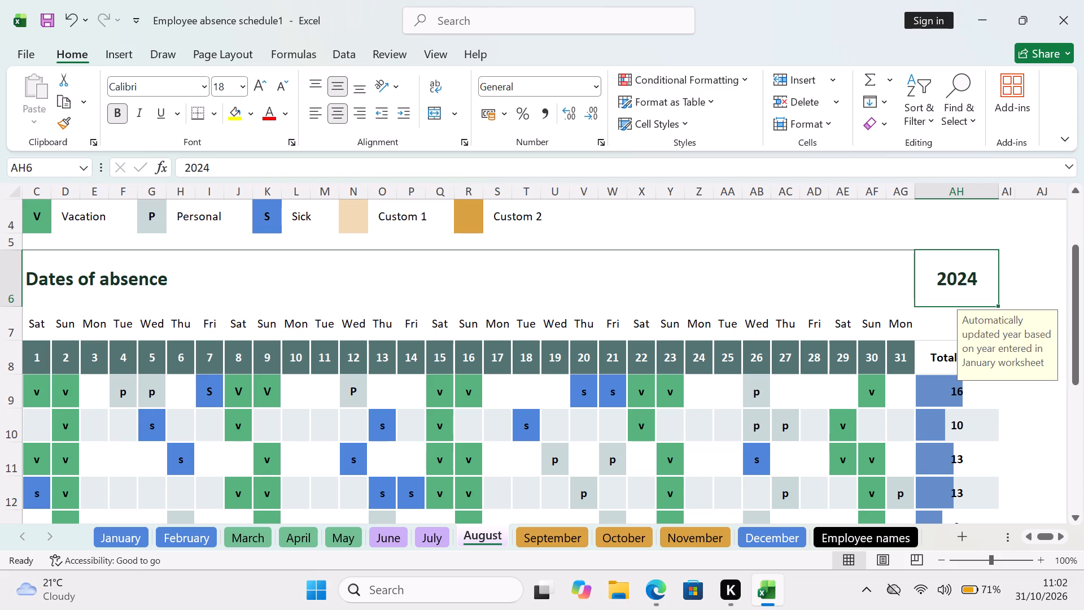
key(BackSpace)
text(201)
key(8)
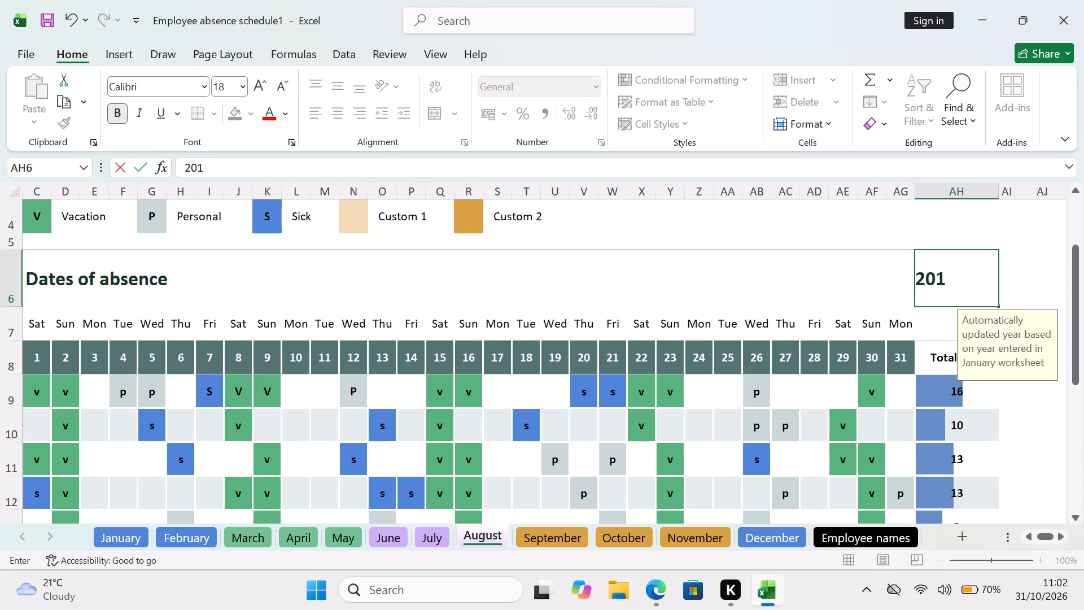
key(Down)
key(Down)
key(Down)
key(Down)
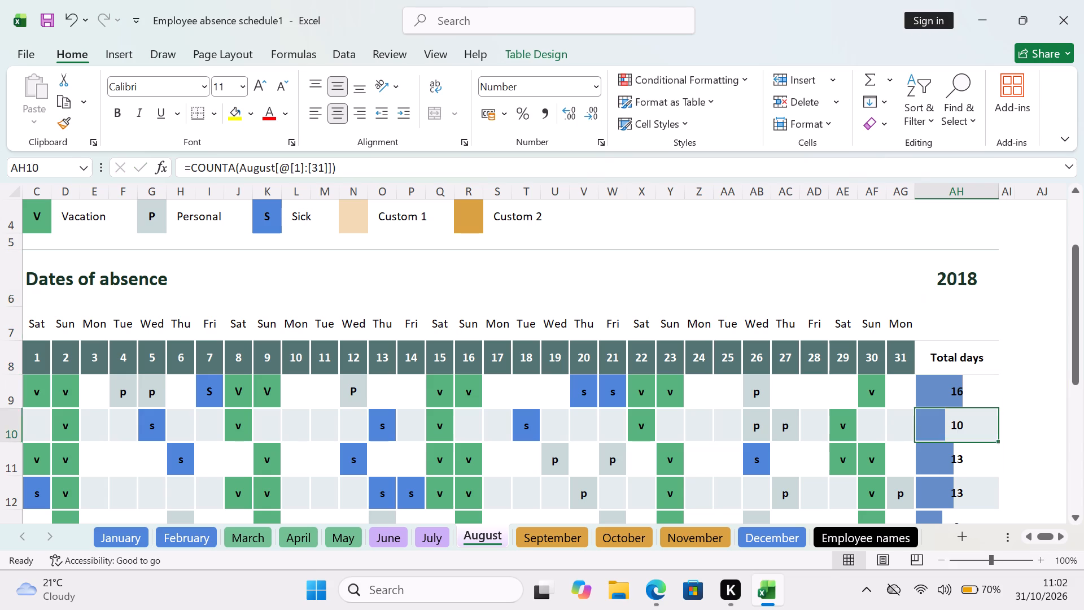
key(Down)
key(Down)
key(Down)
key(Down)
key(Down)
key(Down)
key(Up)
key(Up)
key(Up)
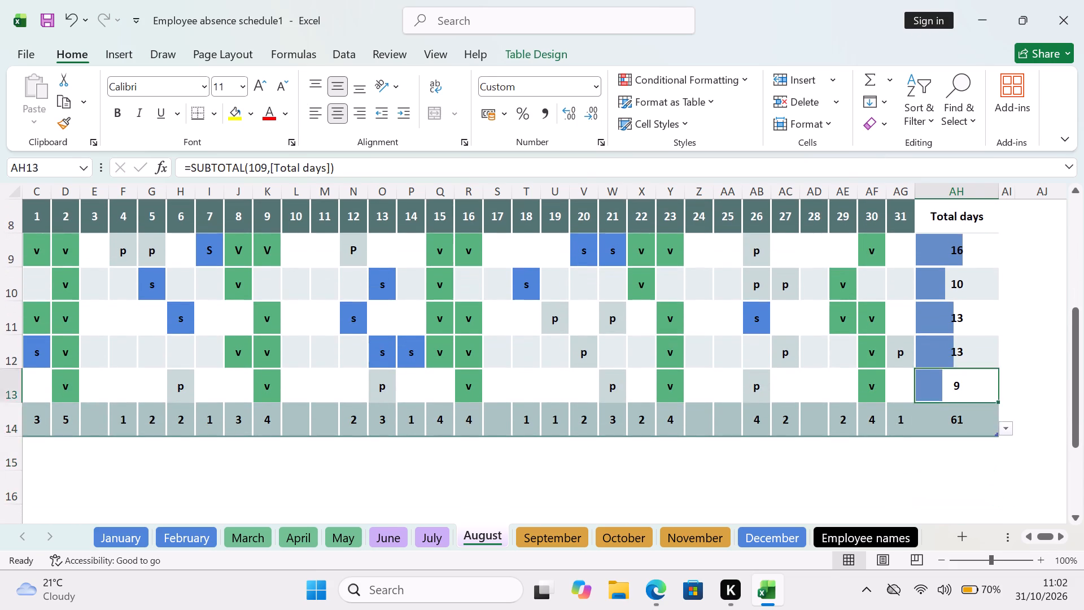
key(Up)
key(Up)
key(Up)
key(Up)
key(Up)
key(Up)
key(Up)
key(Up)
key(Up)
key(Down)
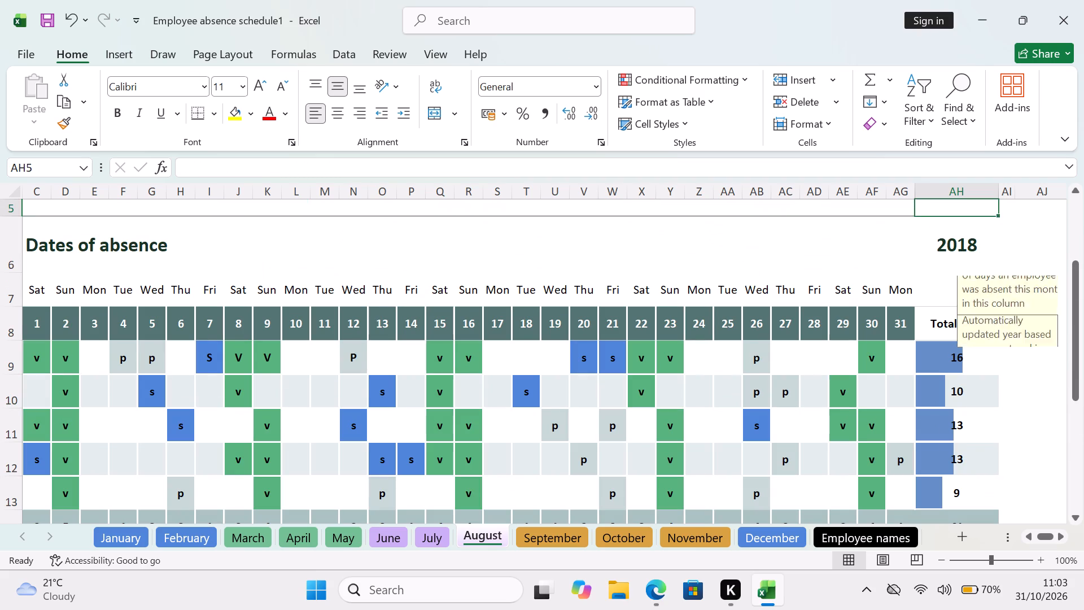
On the July sheet, replace the year heading in AH6 with 2018.
click(444, 541)
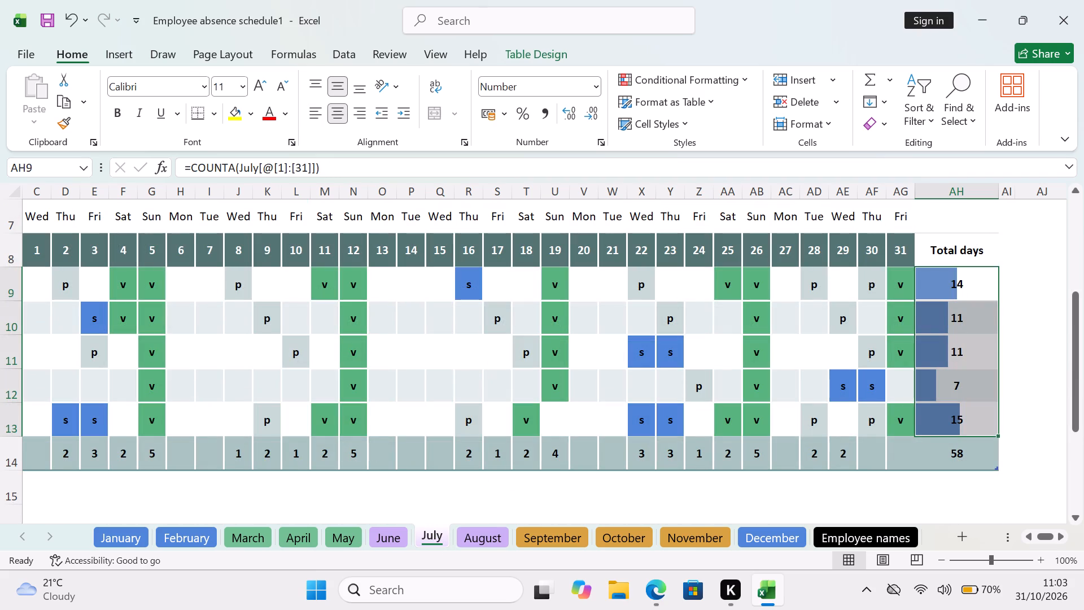
key(Up)
key(Up)
key(Up)
key(Up)
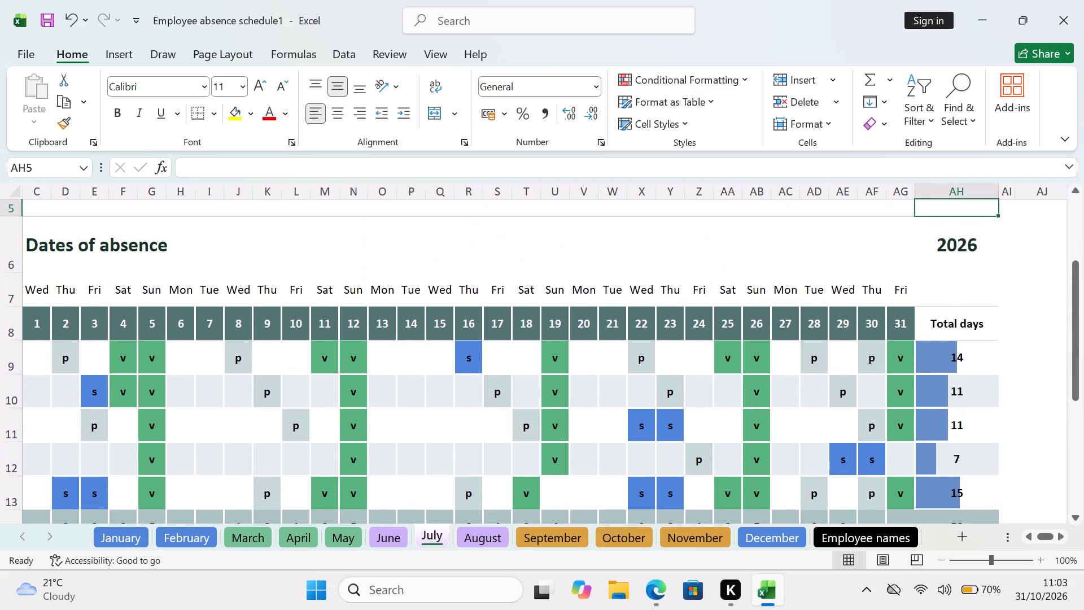
click(971, 240)
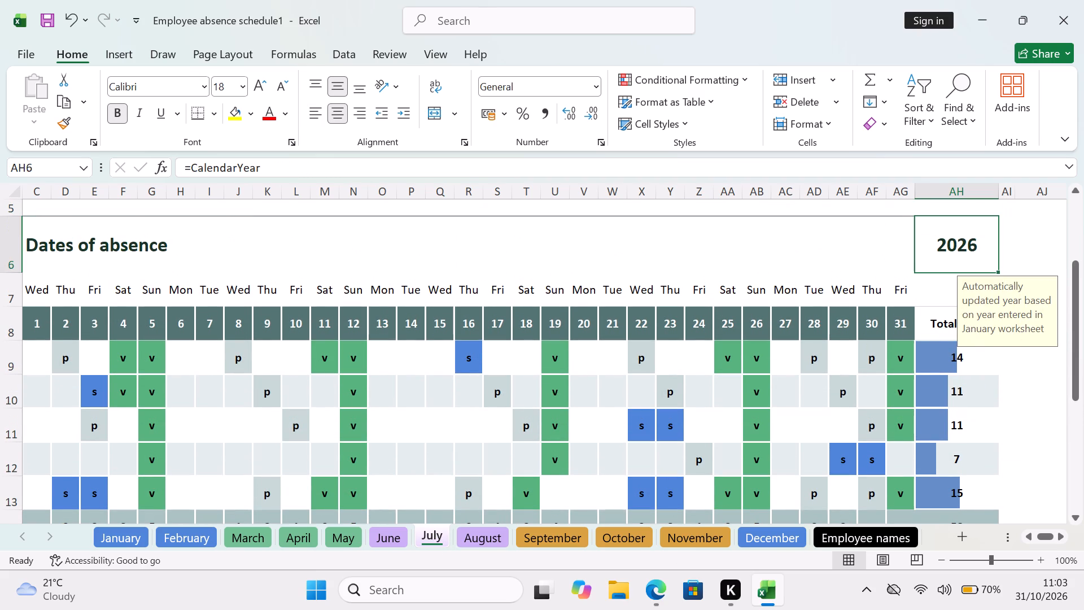
key(BackSpace)
key(2)
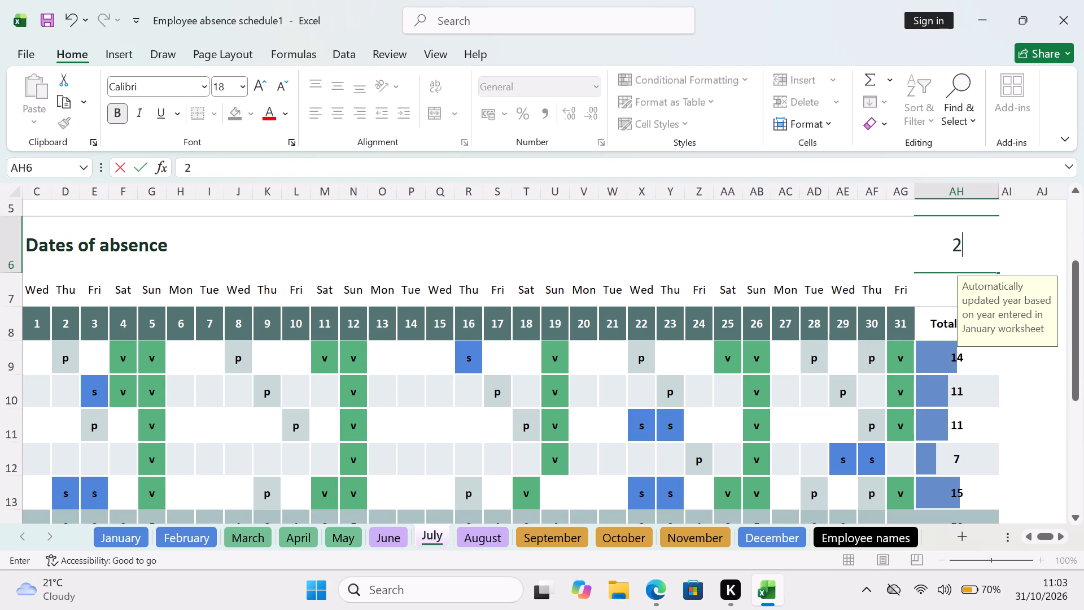
text(018)
Commit the 2018 year heading in AH6 on the July sheet and look down past the table's total row.
key(Down)
key(Down)
key(Down)
key(Down)
key(Down)
key(Down)
key(Down)
key(Down)
key(Down)
key(Down)
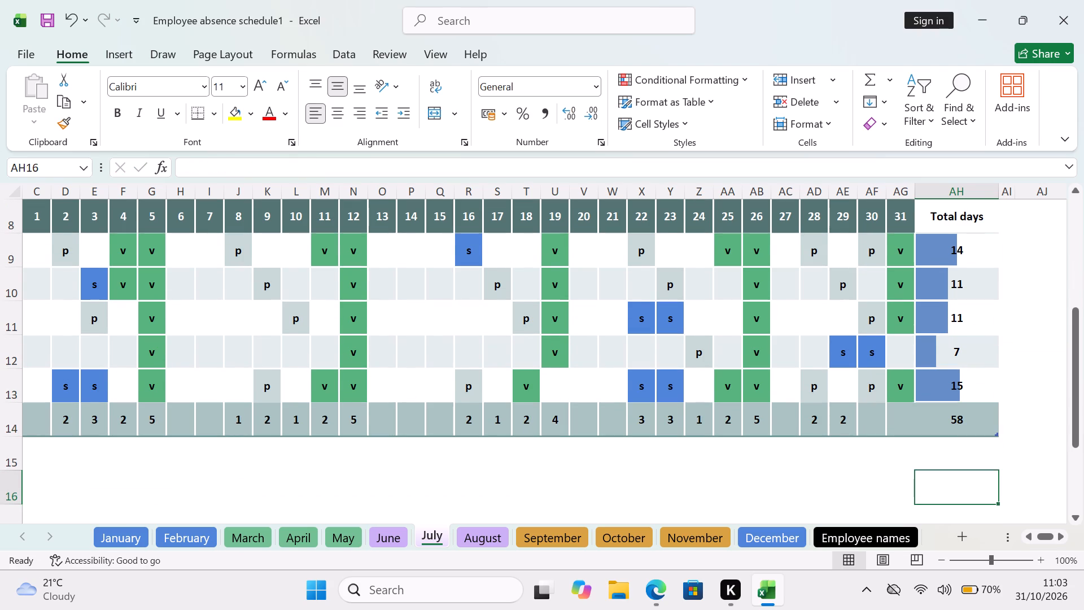
On the June sheet, replace the year heading in AH6 with 2018.
click(396, 531)
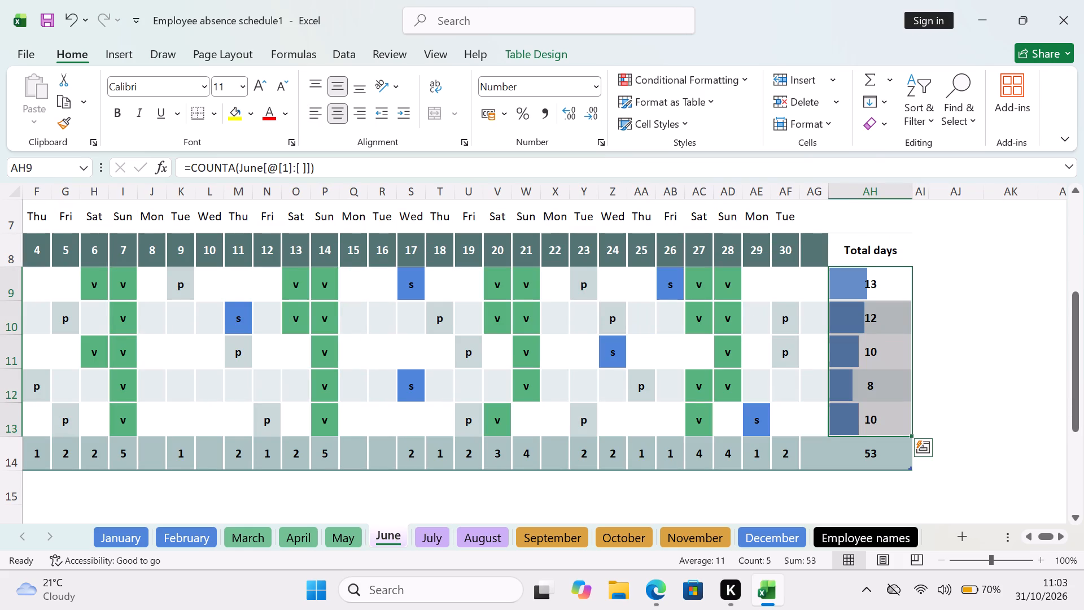
key(Up)
key(Up)
key(Up)
key(Up)
key(Up)
key(Up)
key(Up)
key(Up)
key(Up)
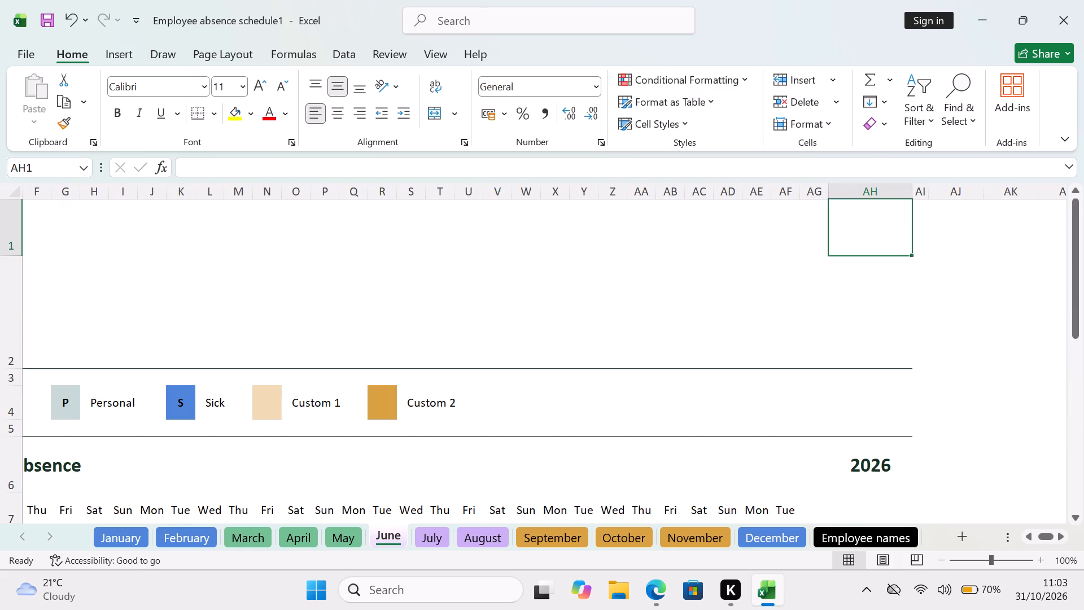
key(Down)
key(Down)
key(Down)
key(Down)
key(Down)
key(BackSpace)
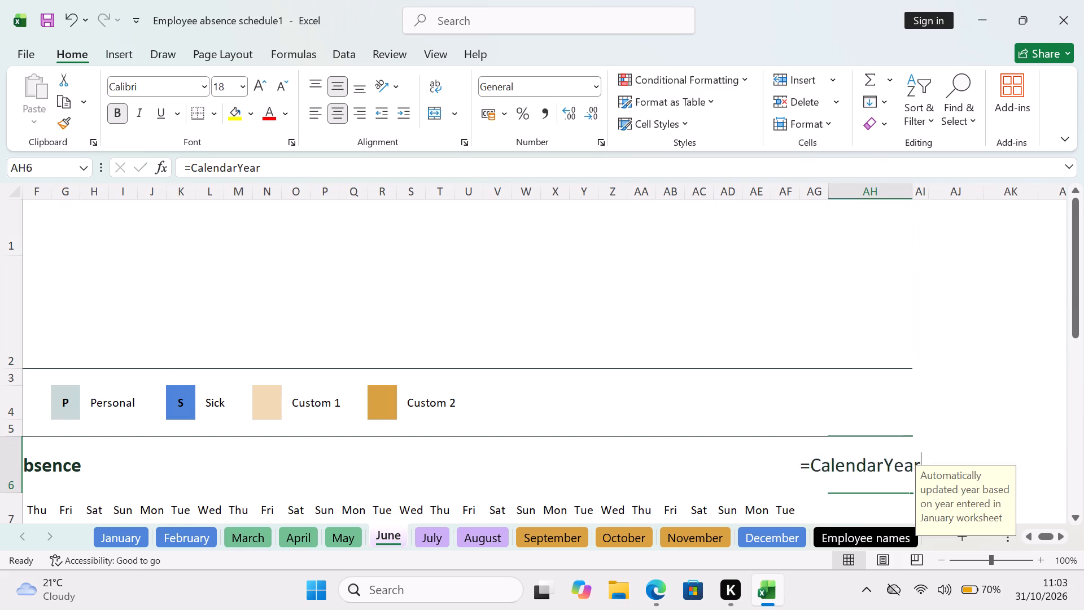
text(201)
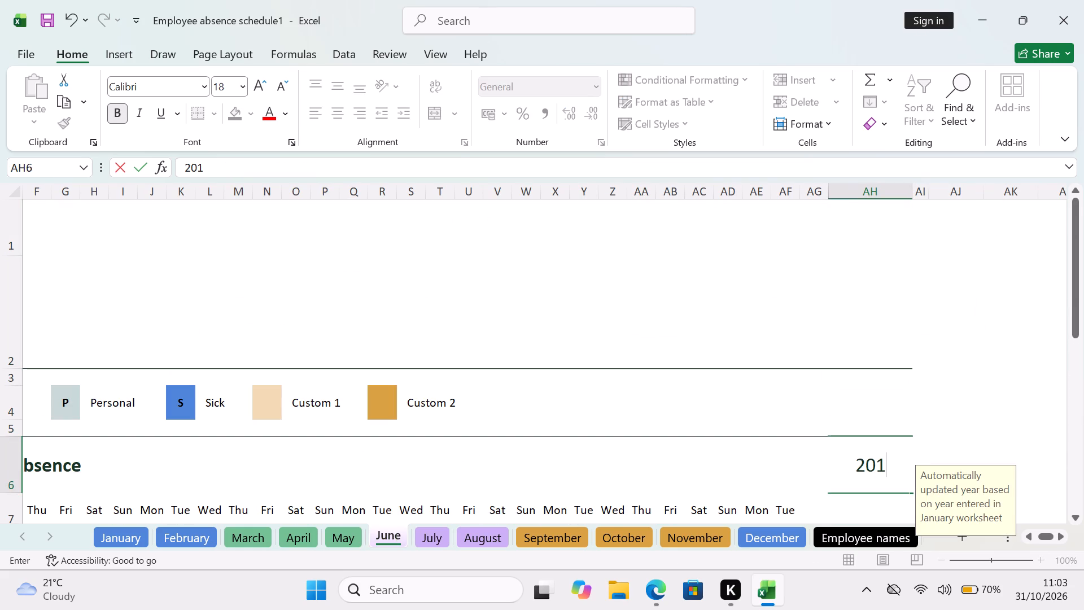
key(8)
key(Down)
key(Down)
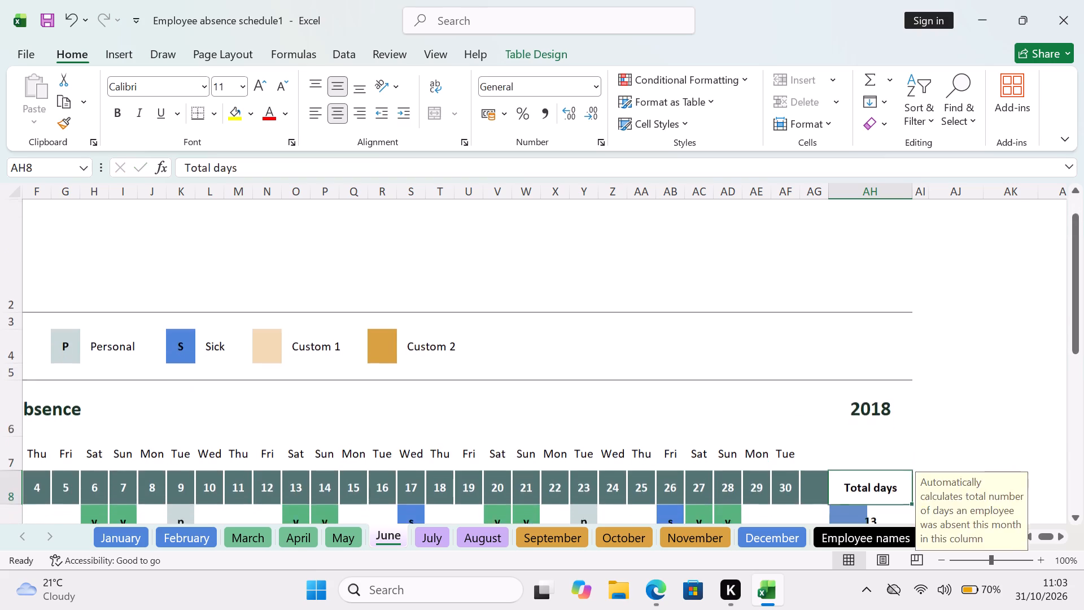
Look over the Total days column of the June absence table, down past its total row.
key(Down)
key(Down)
key(Down)
key(Down)
key(Down)
key(Down)
key(Down)
key(Down)
key(Up)
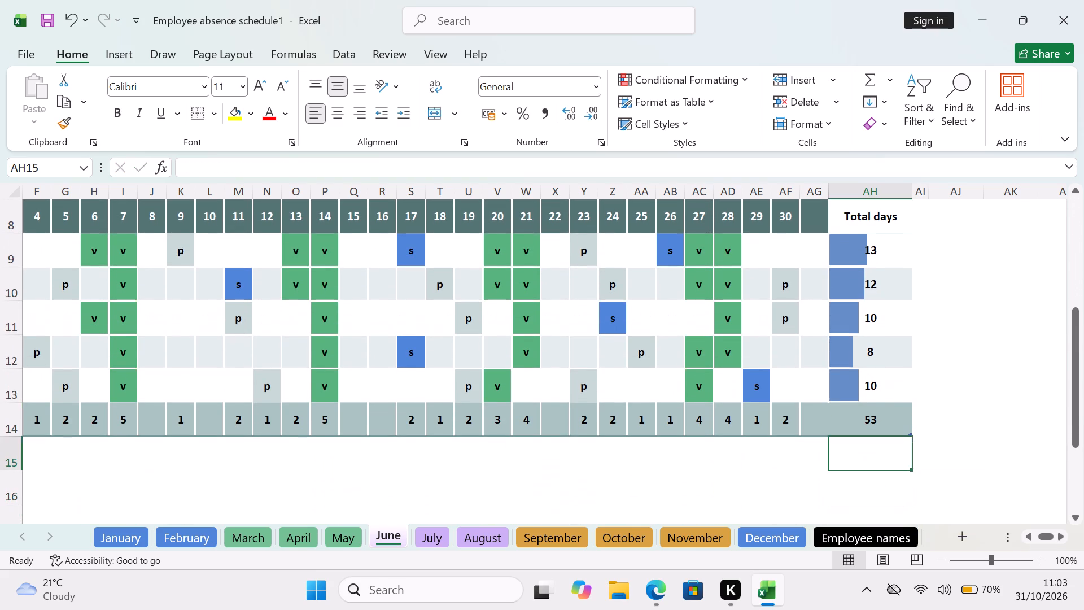
key(Up)
key(Up)
key(Up)
key(Up)
key(Up)
key(Up)
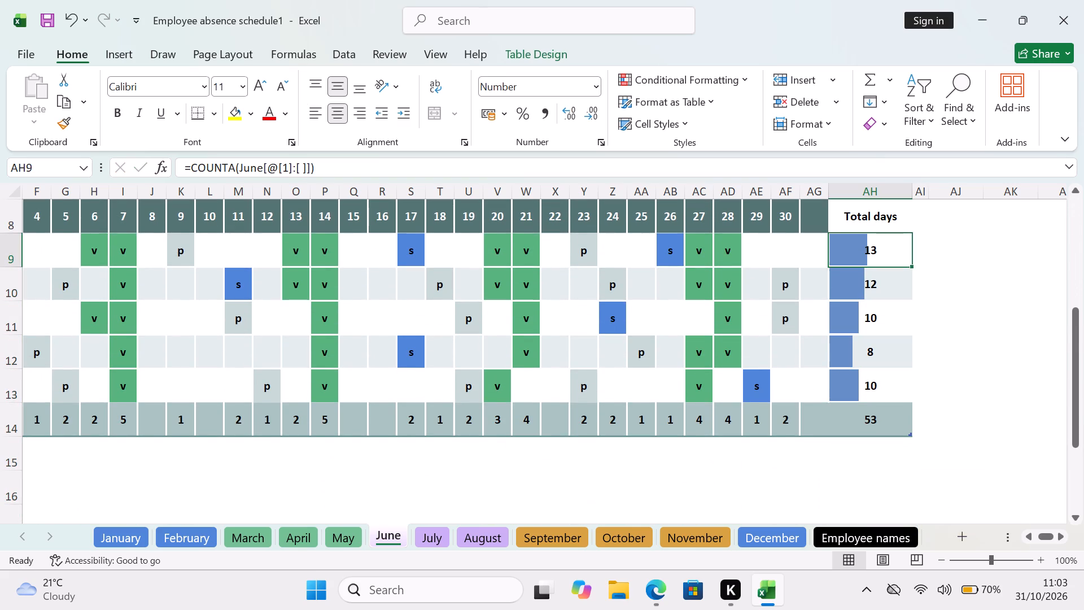
On the May sheet, replace the year heading in AH6 with 2018.
click(355, 538)
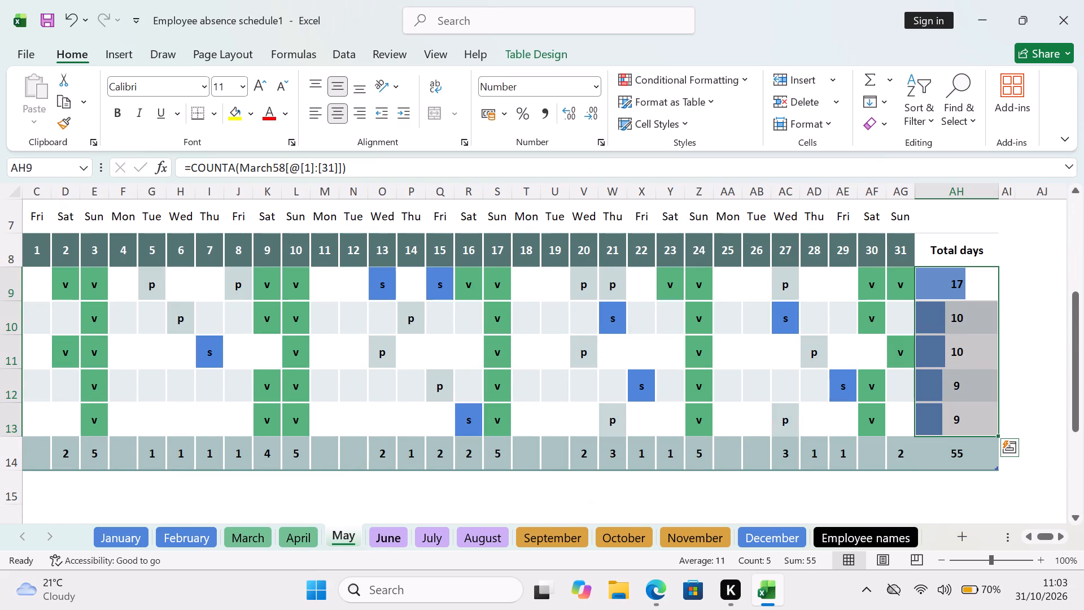
key(Up)
key(Up)
key(Up)
key(Up)
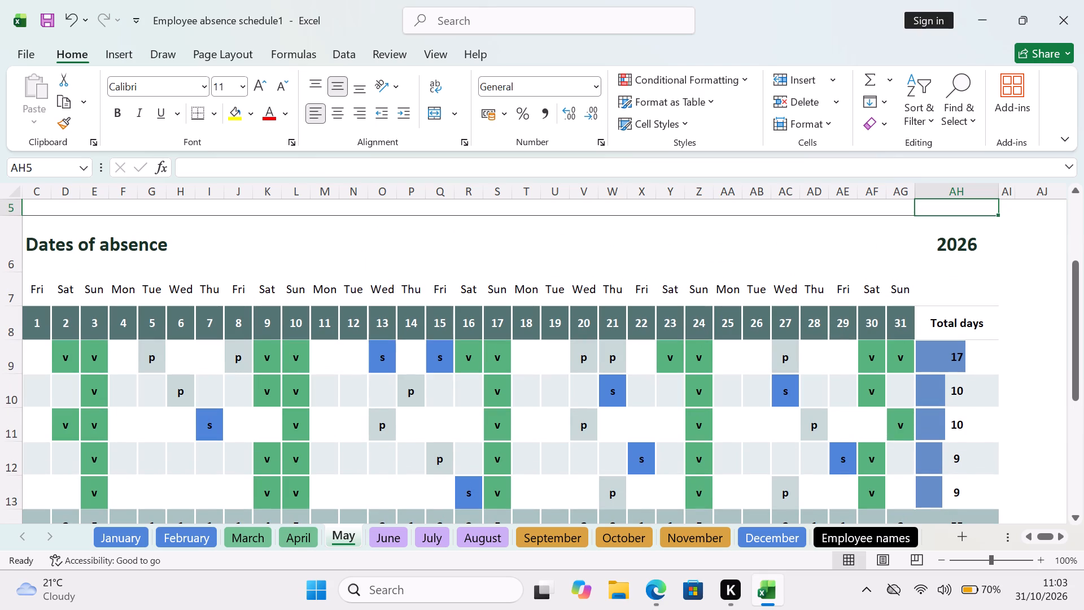
click(964, 245)
key(BackSpace)
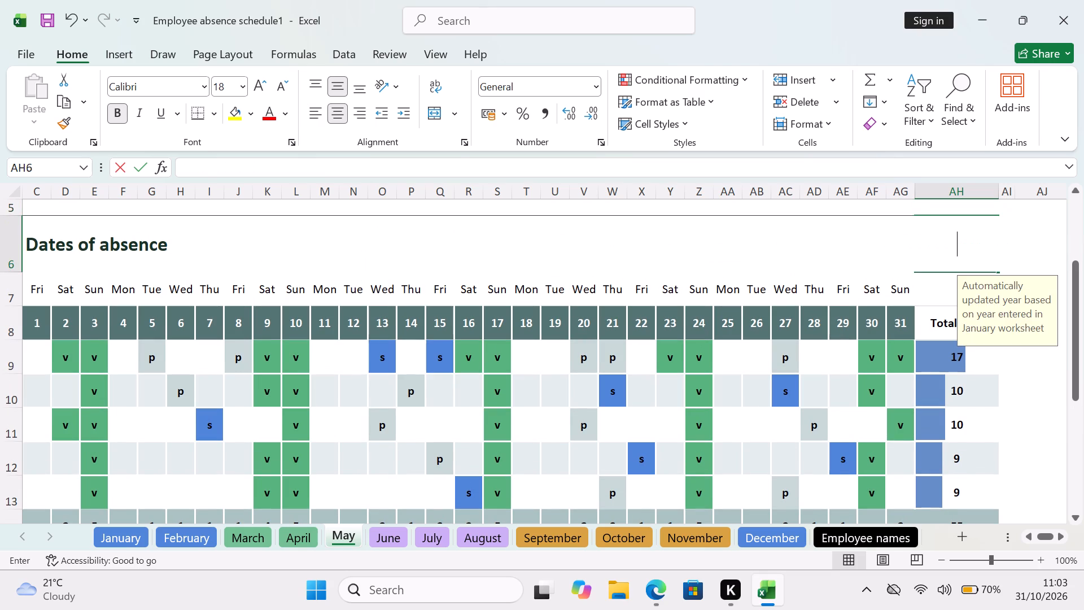
text(201)
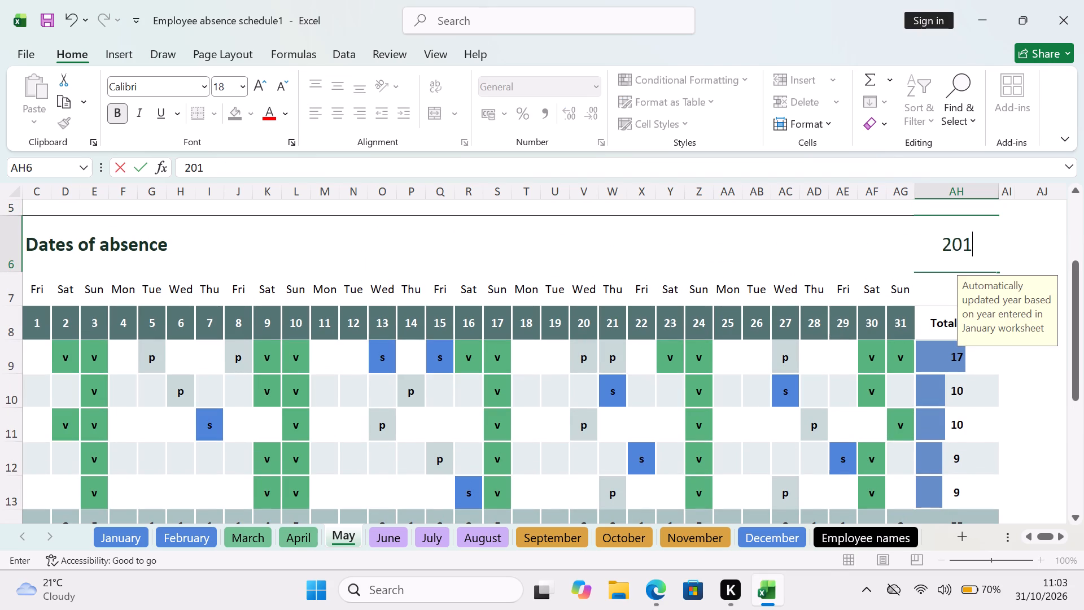
key(8)
key(Down)
key(Down)
key(Down)
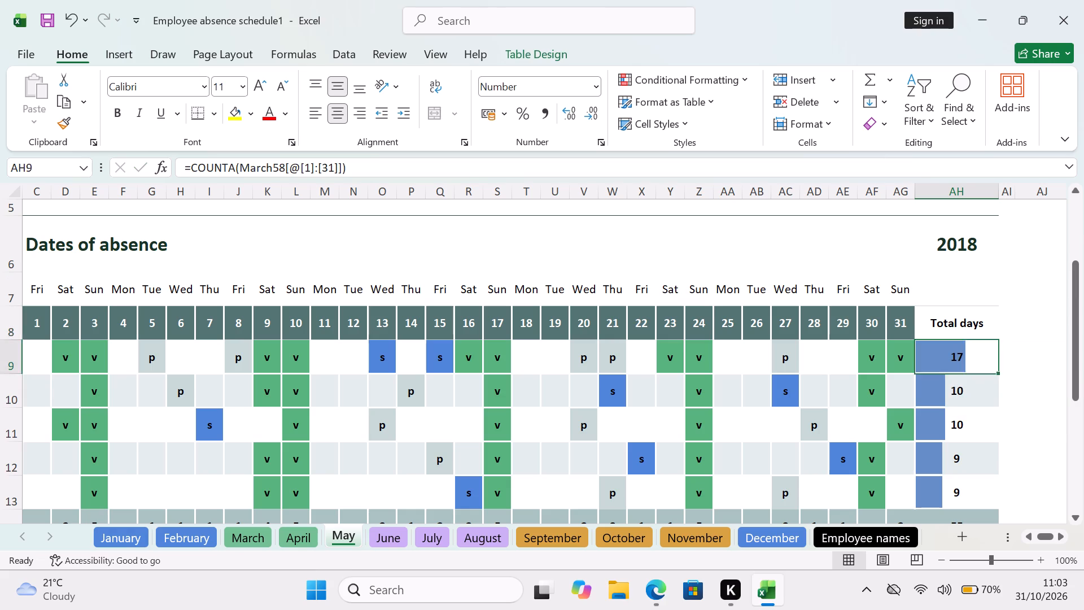
Check the May sheet's year heading and look over its Total days column past the total row.
key(Down)
key(Up)
key(Up)
key(Up)
key(Up)
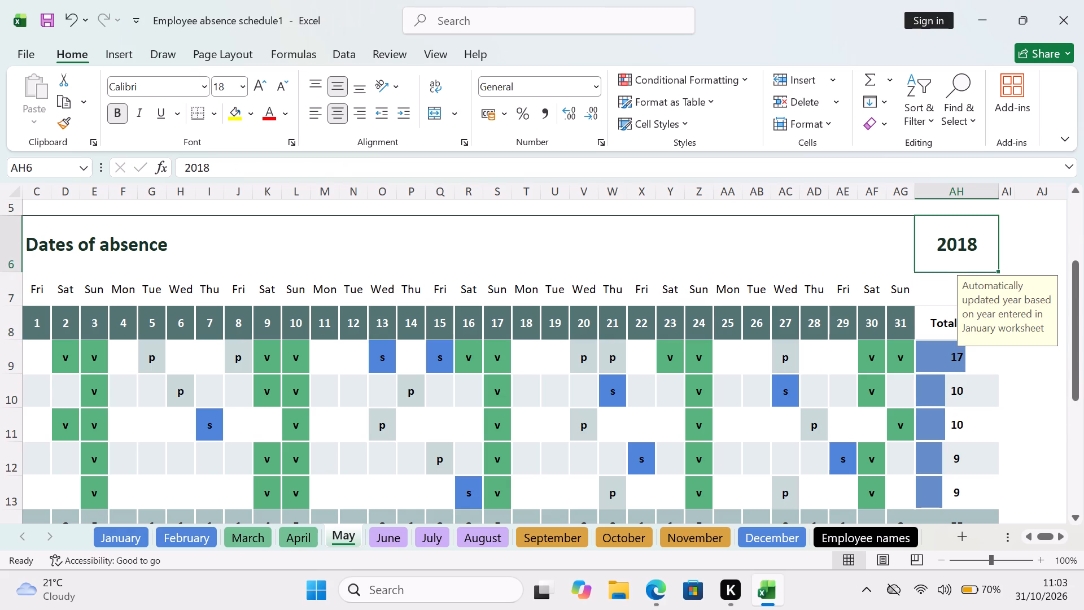
key(Down)
key(Down)
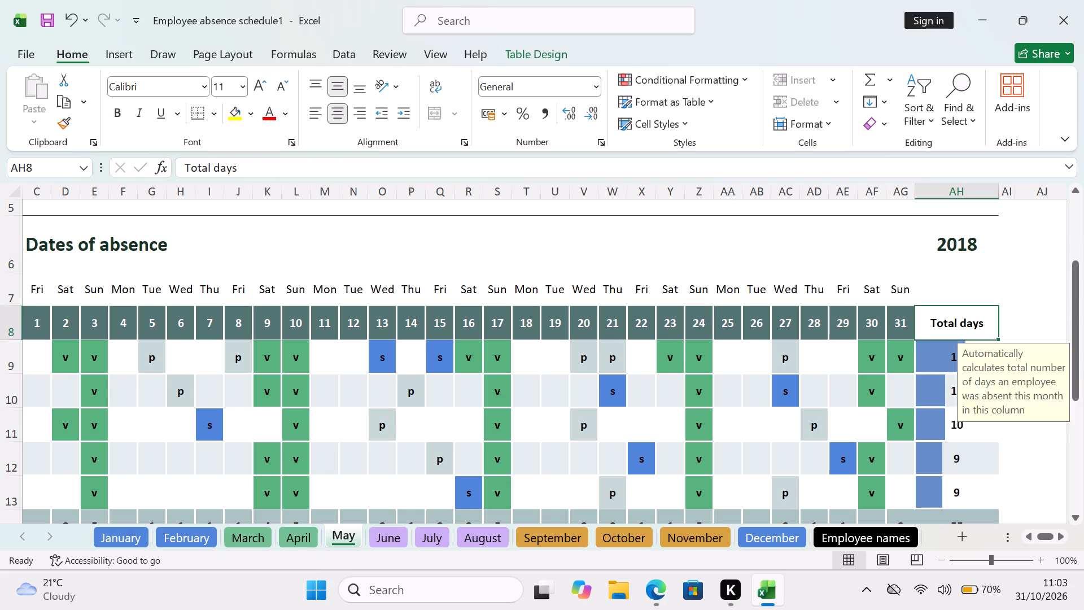
key(Down)
key(Down)
key(Down)
key(Down)
key(Down)
key(Down)
key(Down)
key(Down)
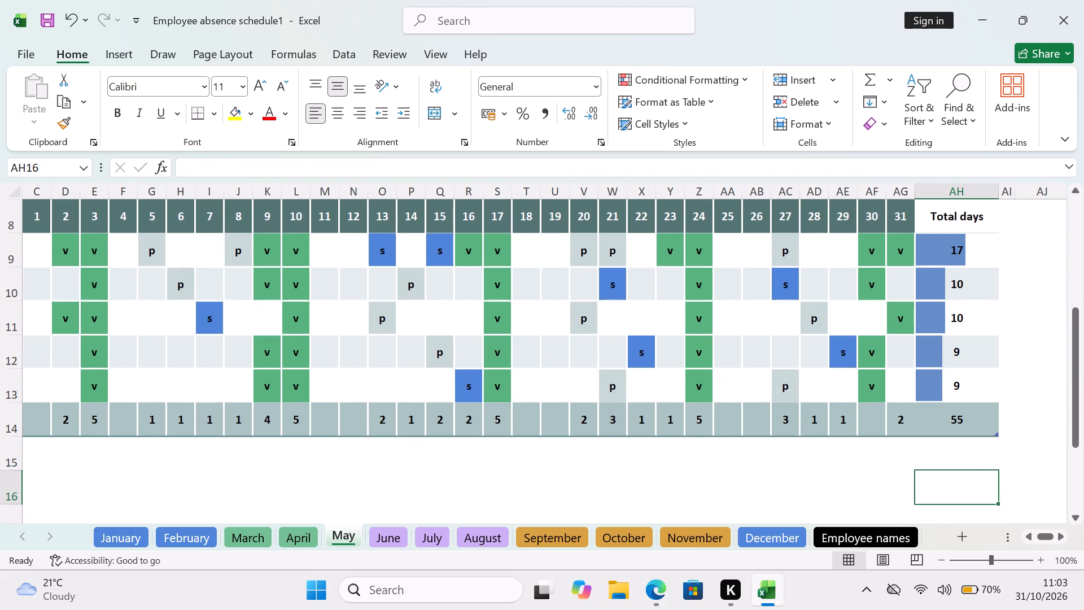
On the April sheet, replace the year heading in AH6 with 2018.
click(308, 529)
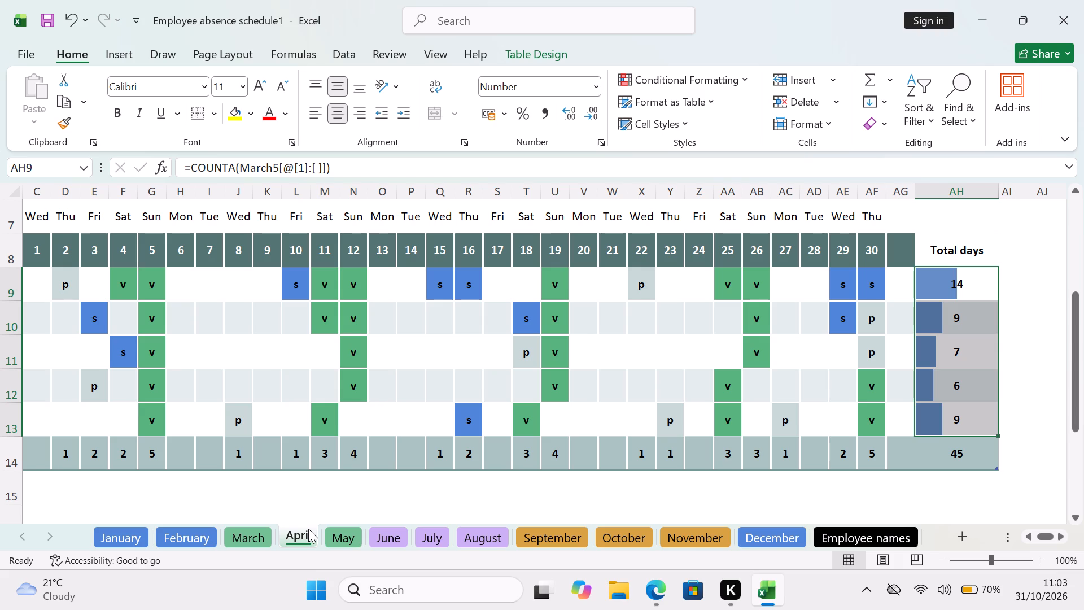
key(Down)
key(Up)
key(Up)
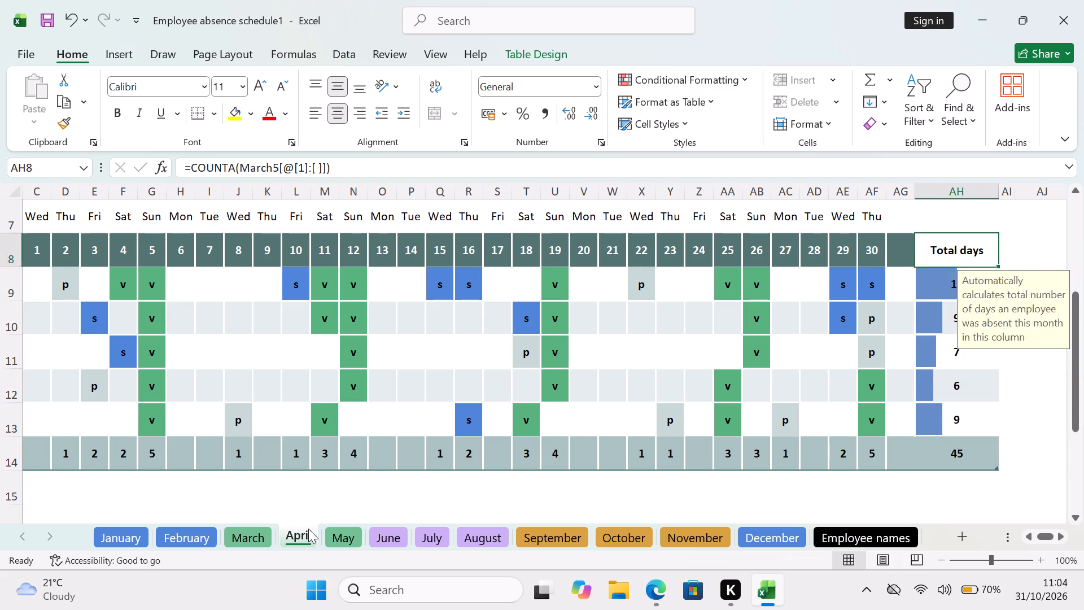
key(Up)
key(Up)
key(Up)
key(Down)
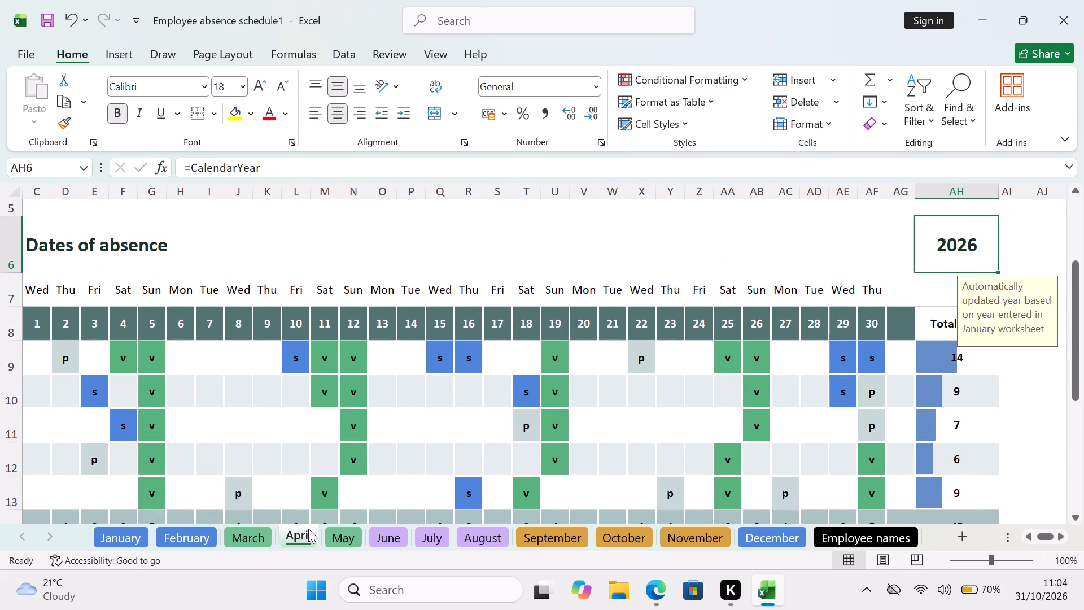
key(BackSpace)
key(2)
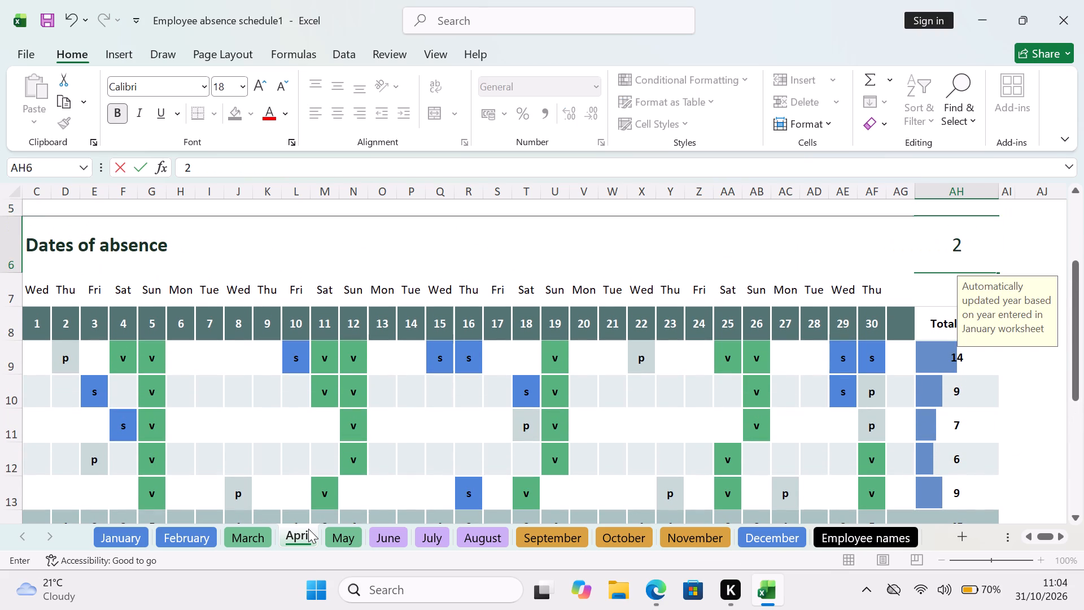
text(01)
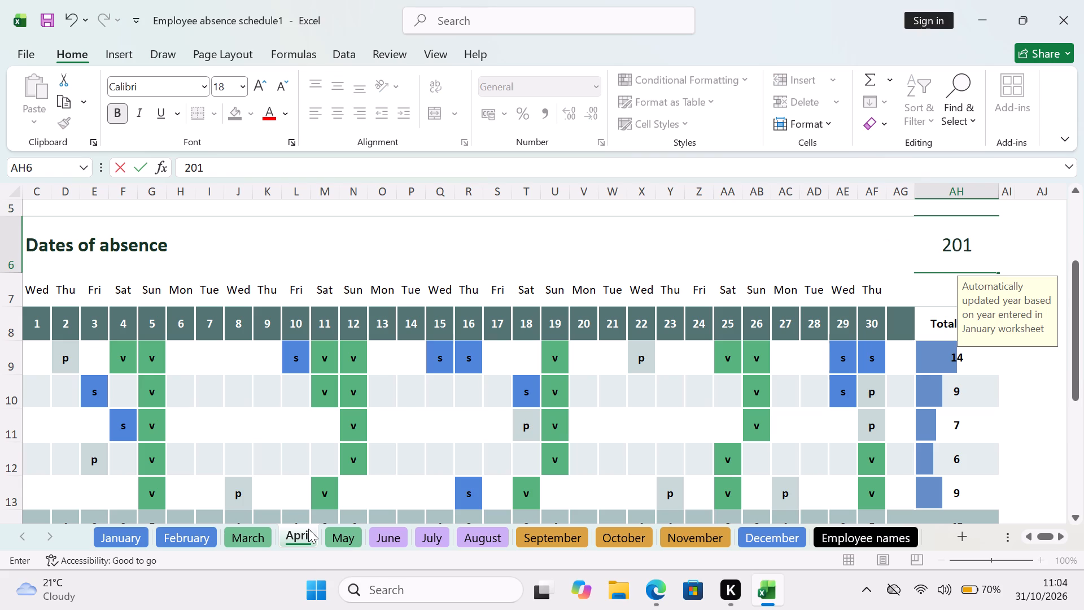
key(8)
key(Down)
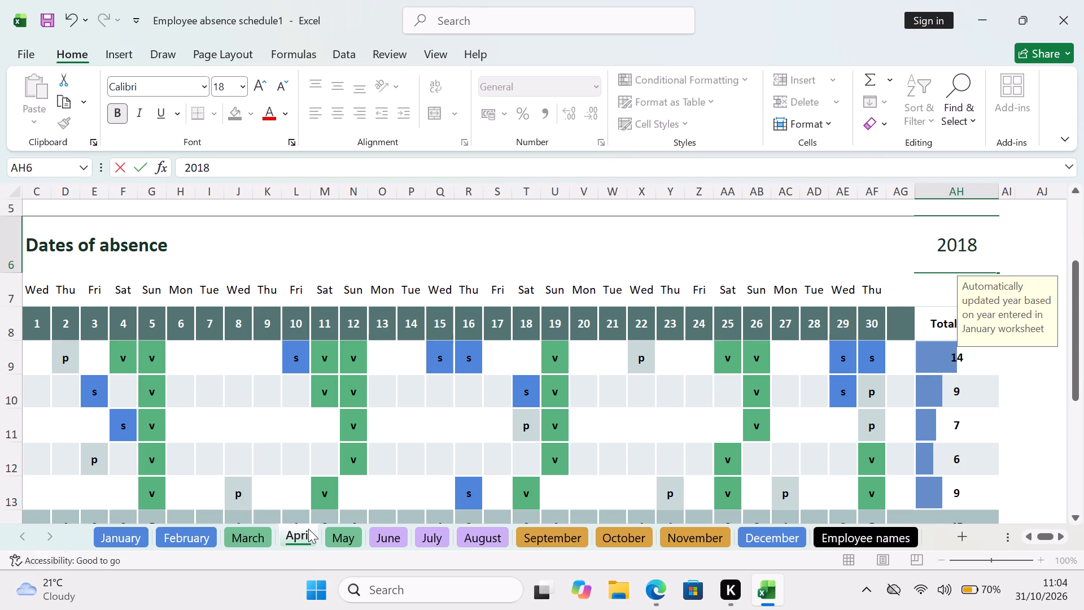
Review the April sheet from its title through the employee rows down to the Total row.
key(Up)
key(Left)
key(Left)
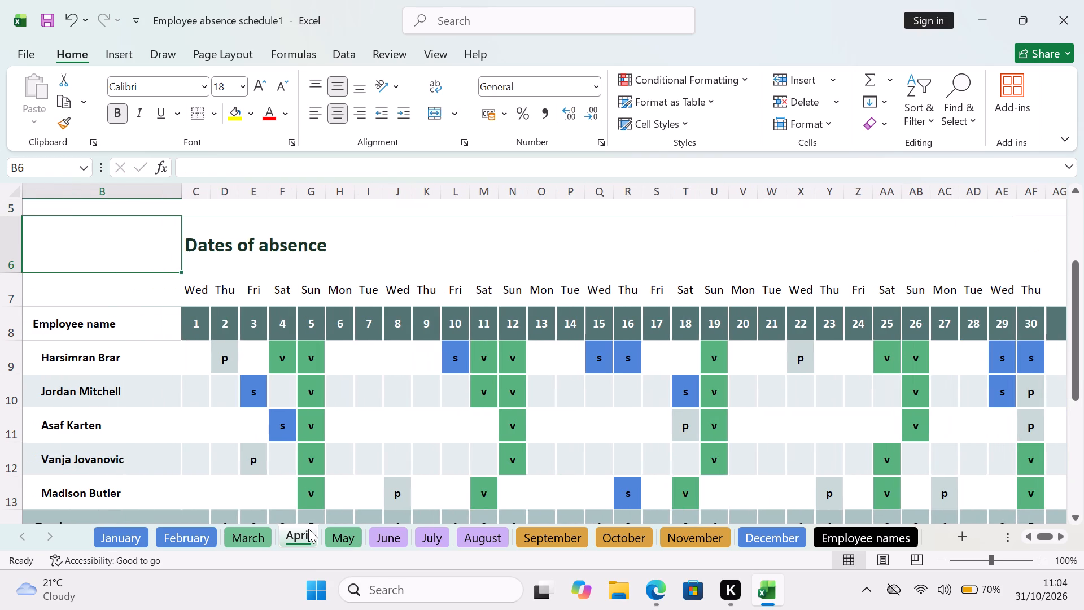
key(Right)
key(Up)
key(Left)
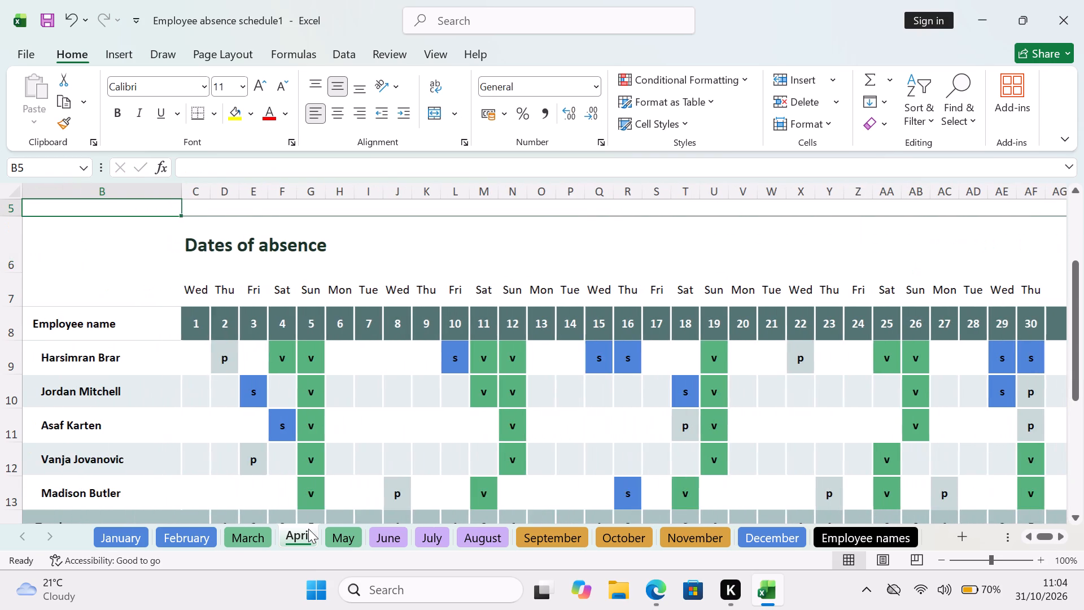
key(Up)
key(Up)
key(Up)
key(Up)
key(Down)
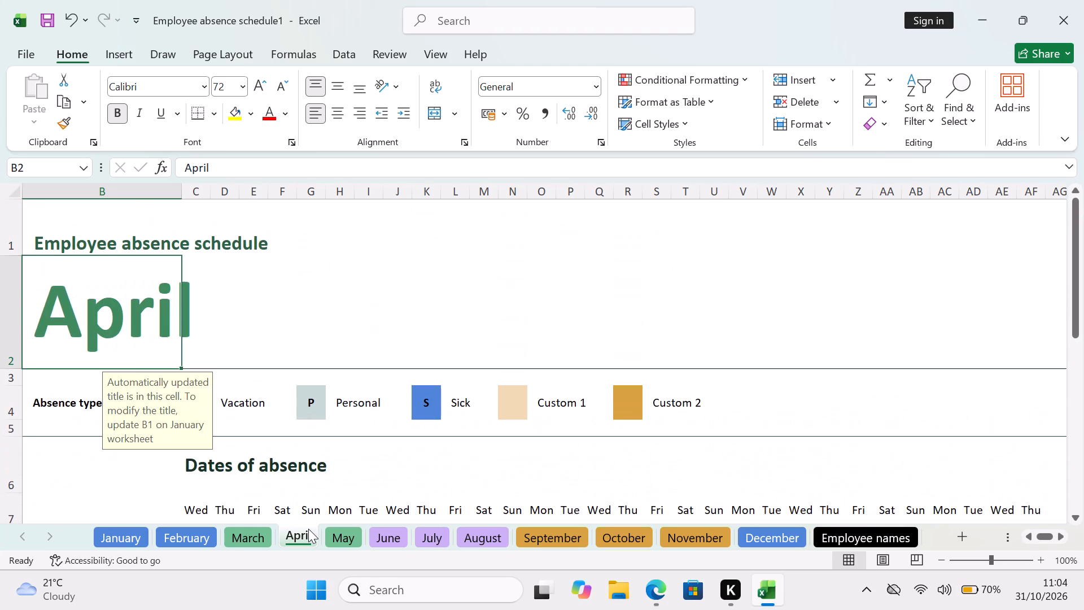
key(Down)
key(Down)
key(Down)
key(Down)
key(Down)
key(Down)
key(Down)
key(Down)
key(Down)
key(Down)
key(Down)
key(Down)
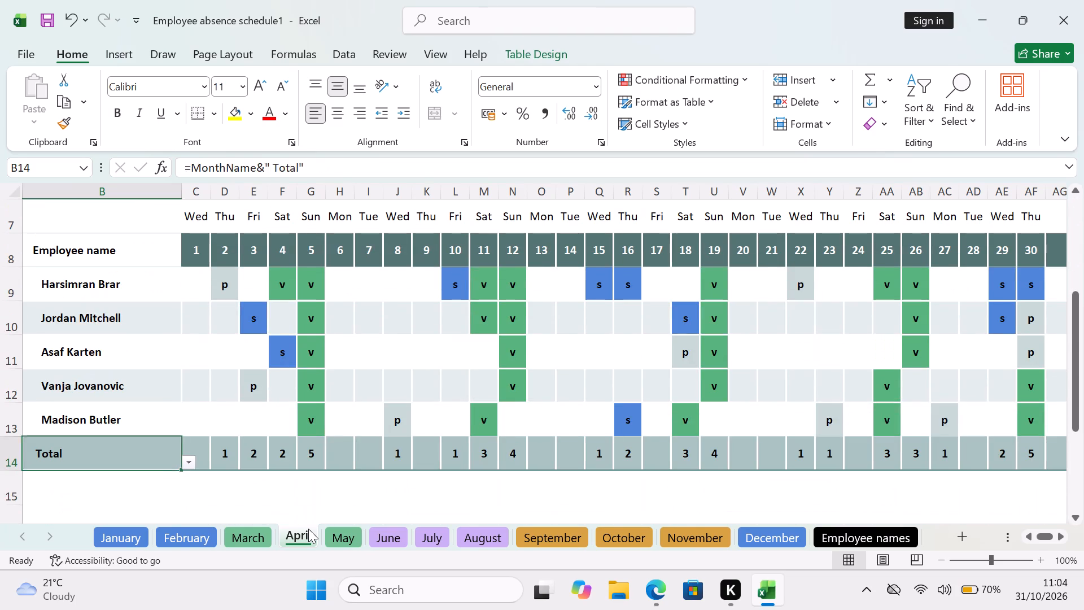
key(Down)
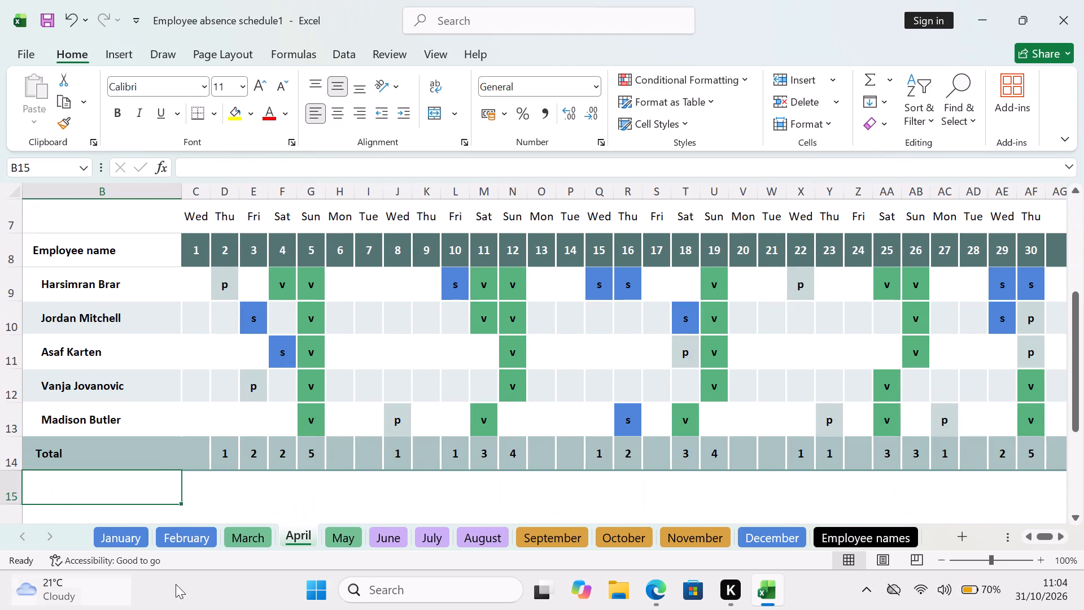
On the March sheet, replace the year heading in AH6 with 2018.
click(252, 533)
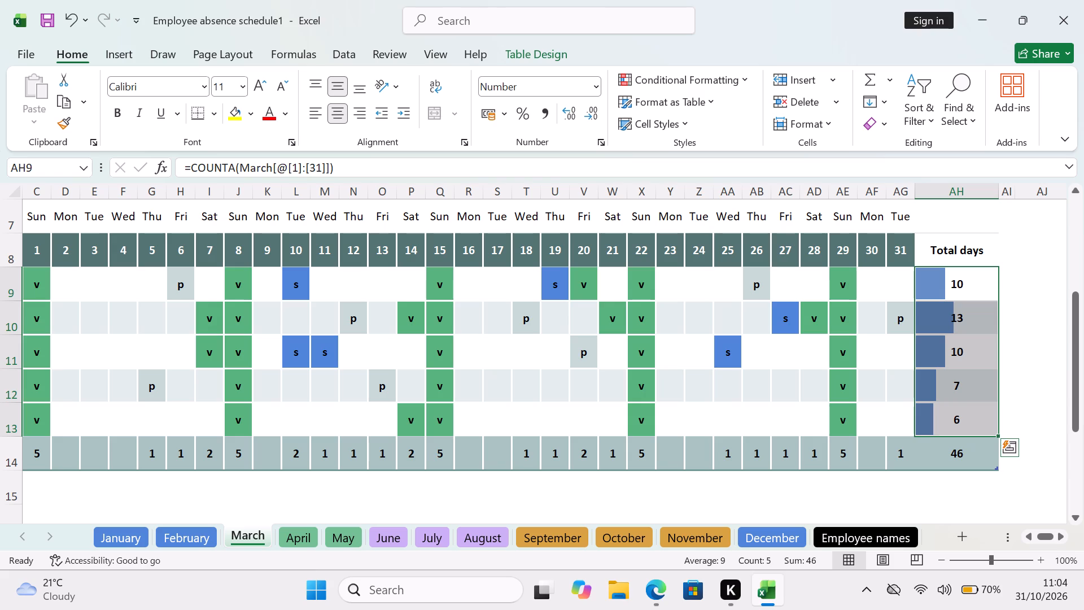
key(Down)
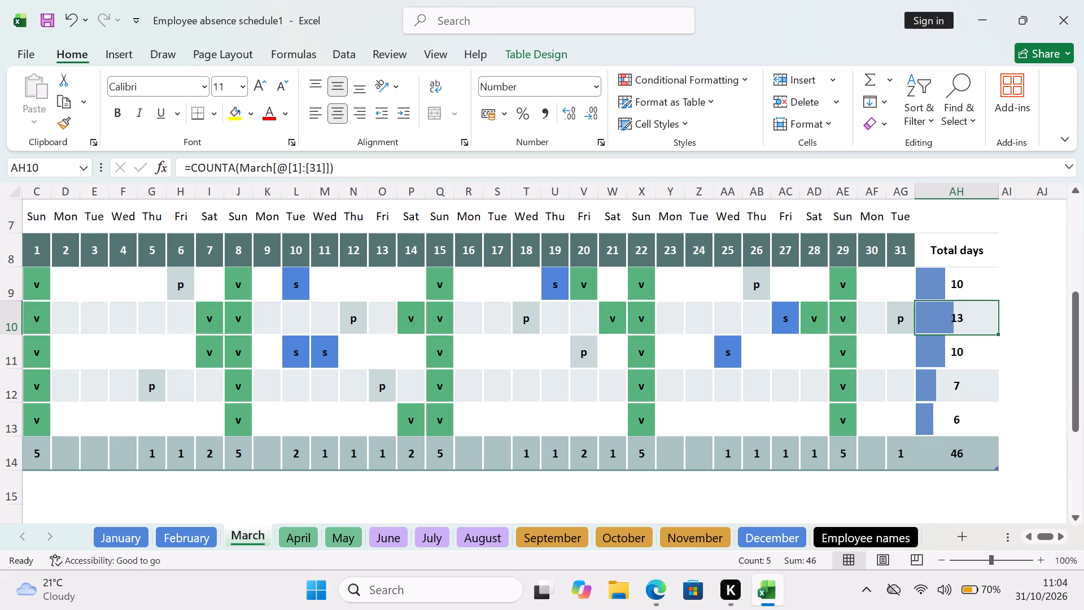
key(Up)
key(Up)
key(Down)
key(Down)
key(Down)
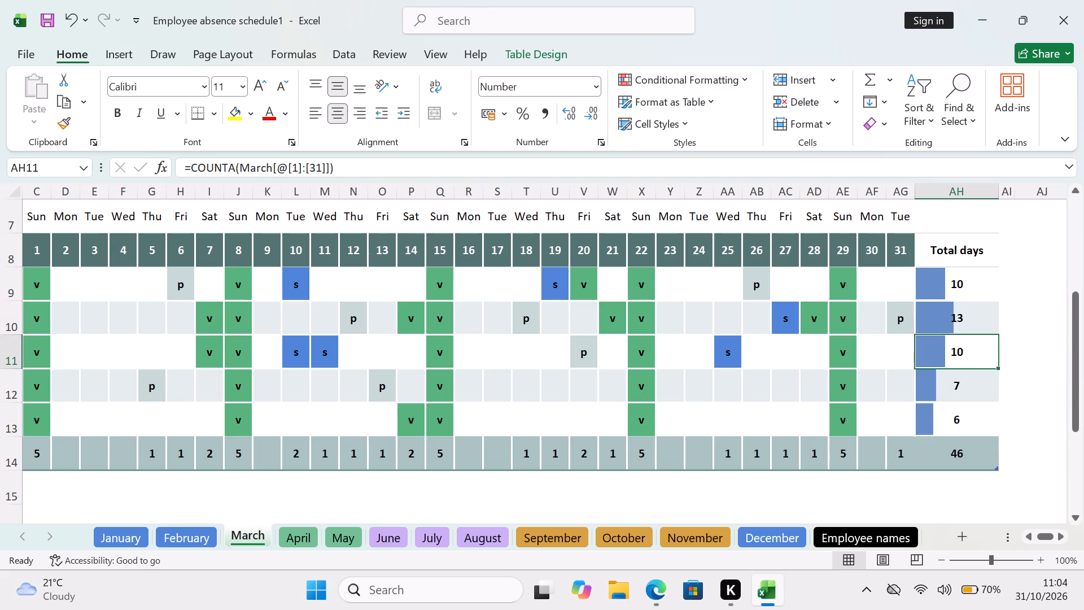
key(Down)
key(Up)
key(Up)
key(Up)
key(Up)
key(Up)
key(Up)
key(Up)
key(Up)
key(Up)
key(Up)
key(Up)
key(Up)
key(Up)
key(Down)
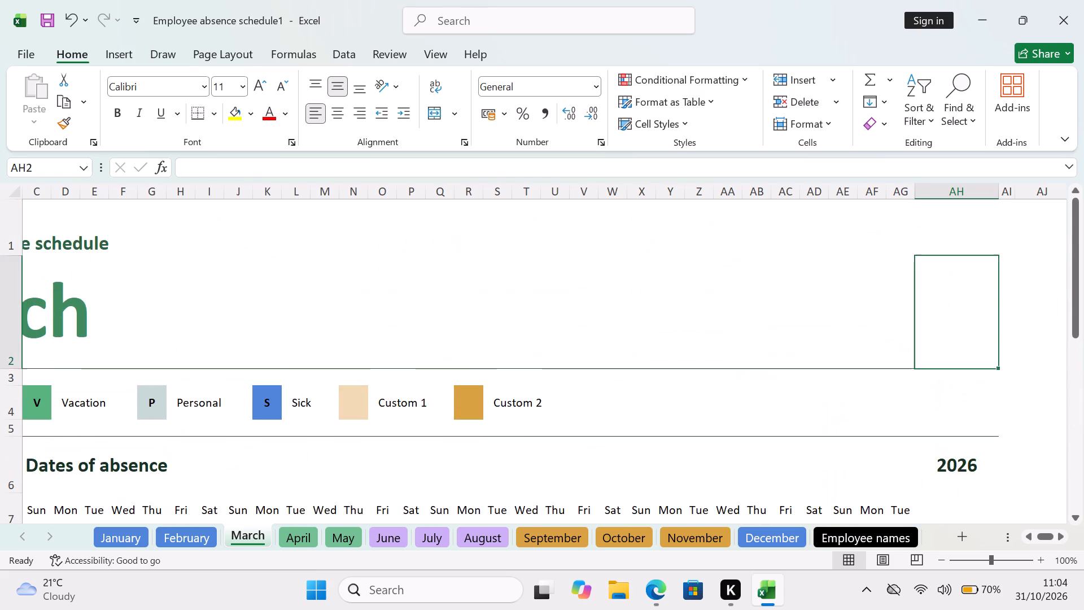
key(Down)
key(Down)
key(Down)
key(Down)
key(BackSpace)
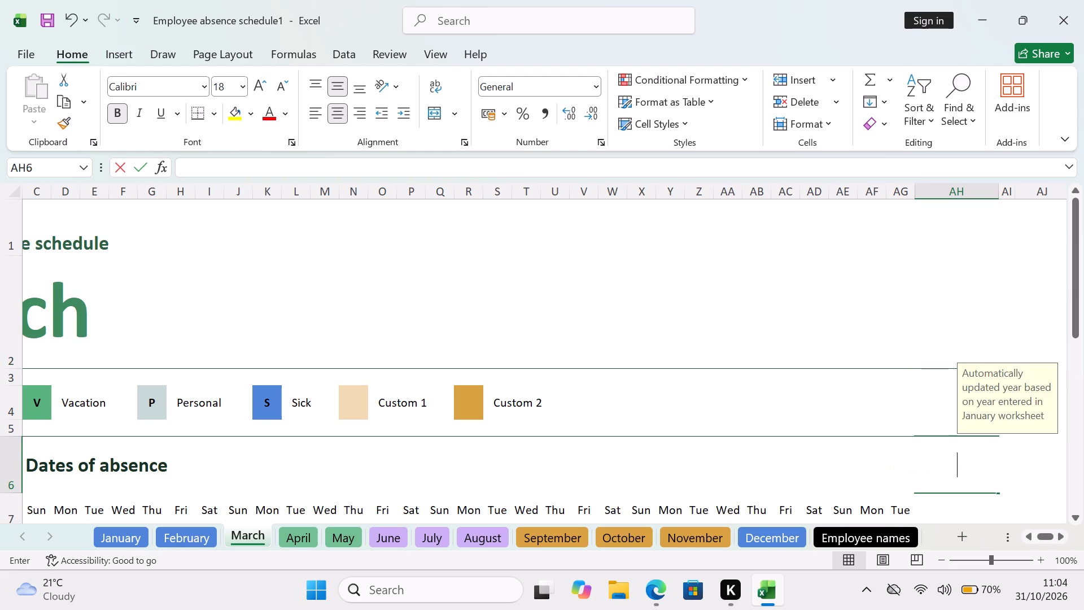
text(2018)
key(Down)
key(Down)
key(Down)
key(Down)
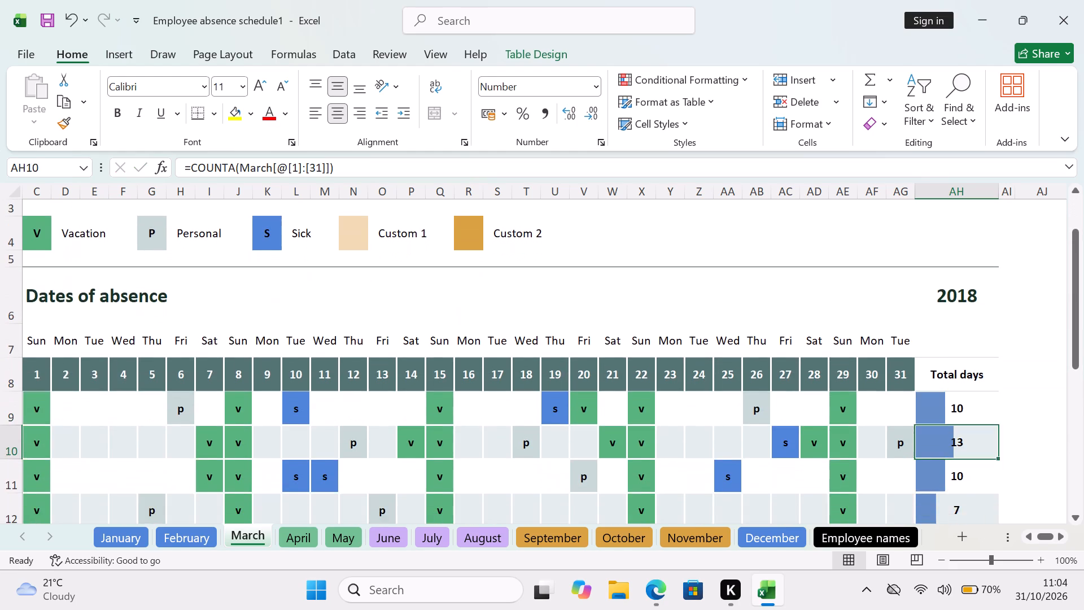
Review the March sheet from the Total days column across the March Total row to the employee names and day headers.
key(Down)
key(Down)
key(Down)
key(Down)
key(Down)
key(Left)
key(Left)
key(Left)
key(Left)
key(Left)
key(Left)
key(Left)
key(Left)
key(Left)
key(Left)
key(Left)
key(Left)
key(Left)
key(Left)
key(Left)
key(Left)
key(Left)
key(Left)
key(Left)
key(Left)
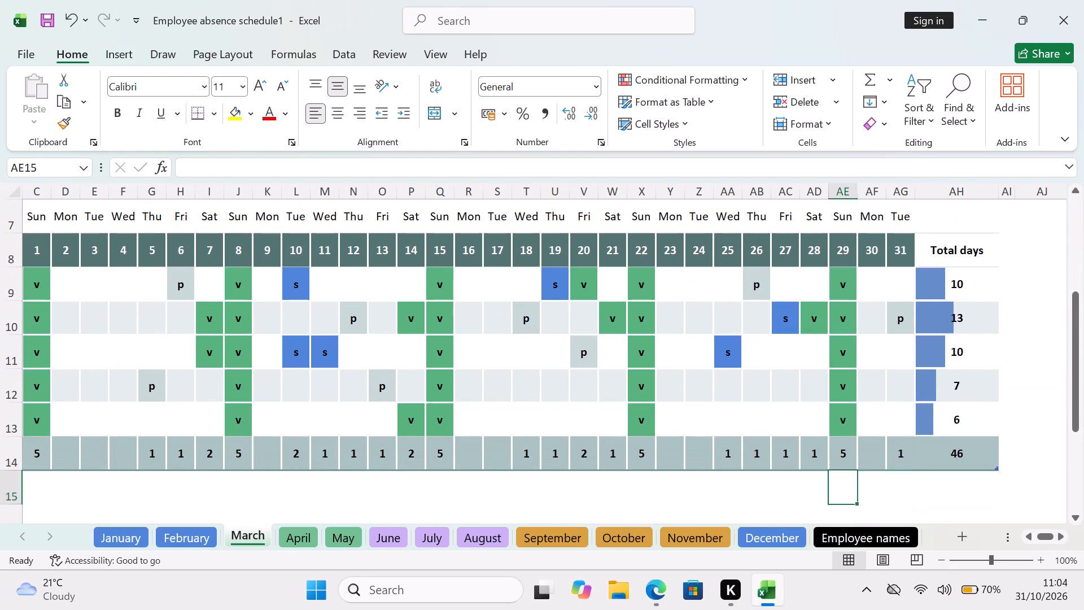
key(Up)
key(Up)
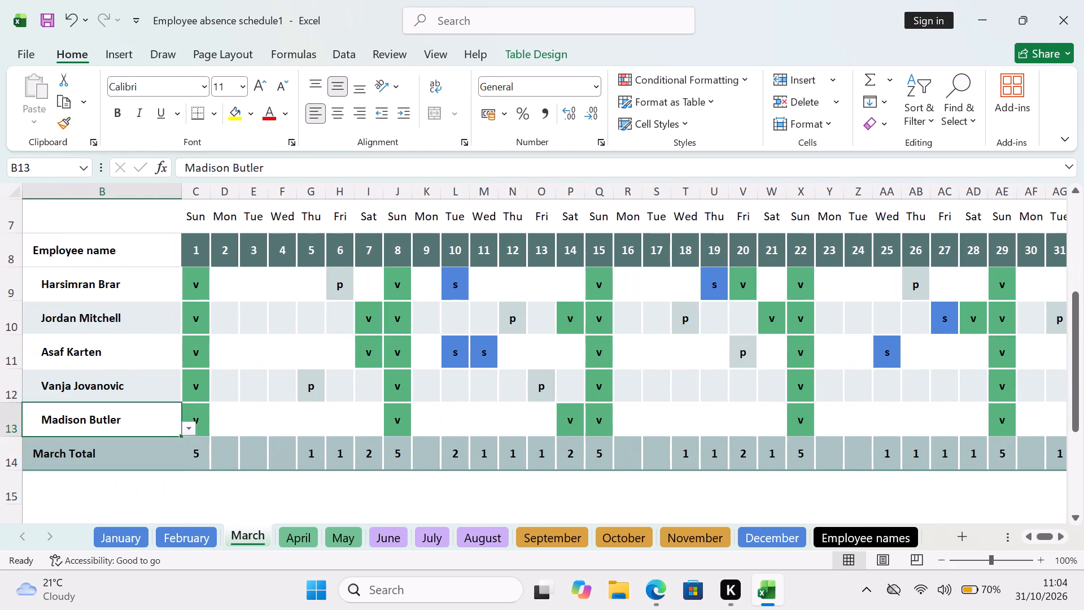
key(Up)
key(Up)
key(Up)
key(Up)
key(Up)
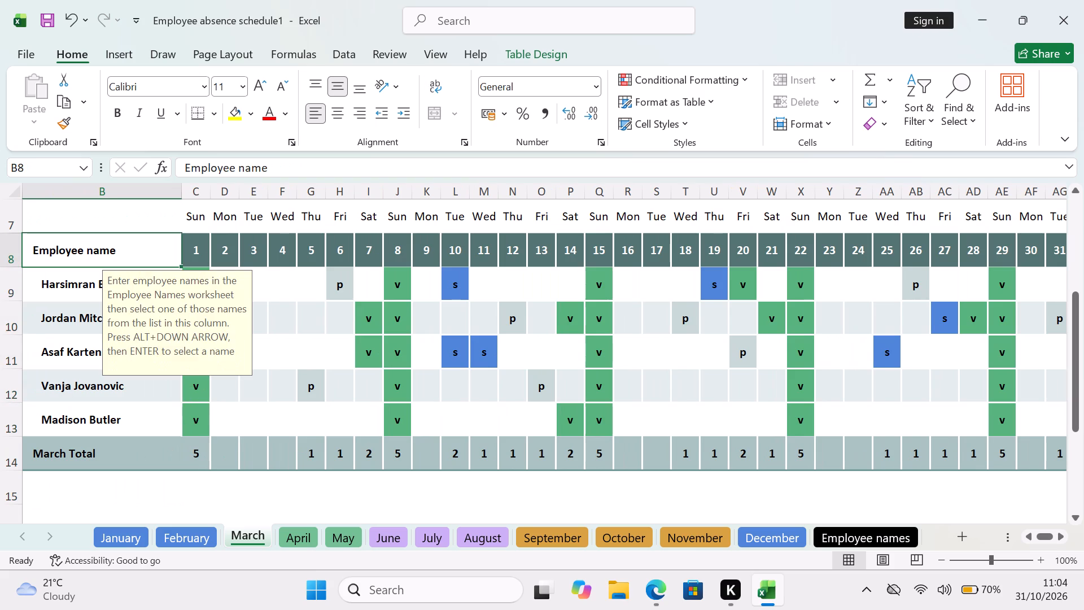
key(Right)
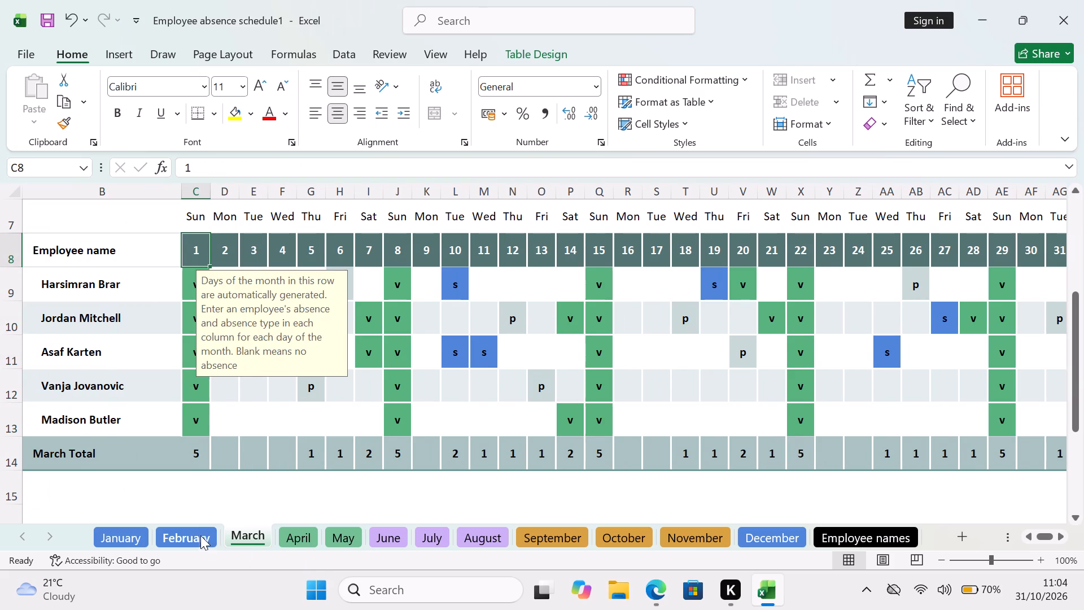
On the February sheet, replace the year heading in AH6 with 2018.
click(200, 533)
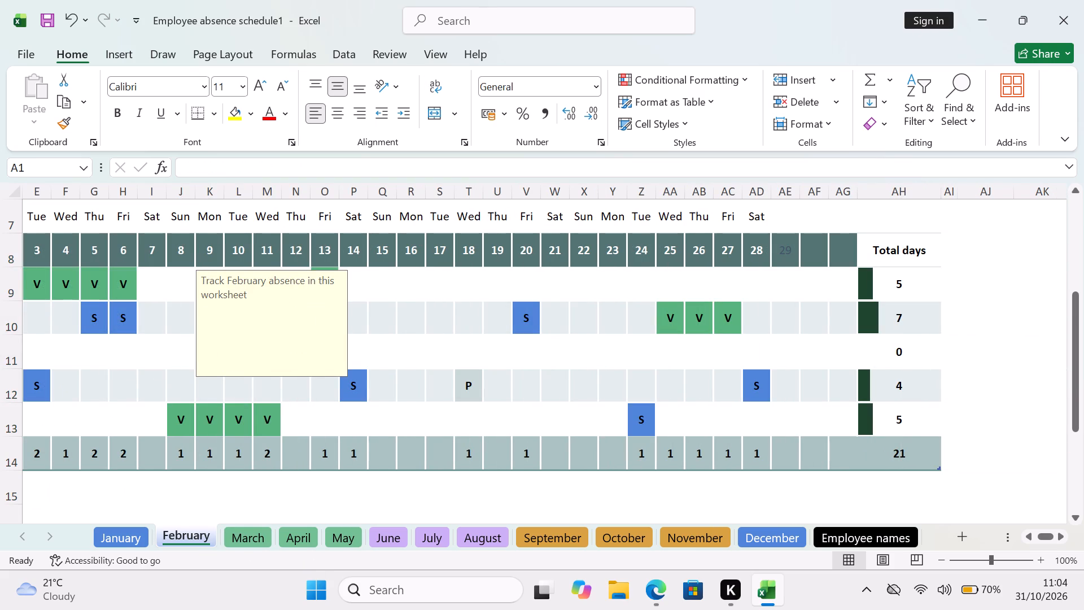
key(Up)
key(Up)
key(Down)
key(Down)
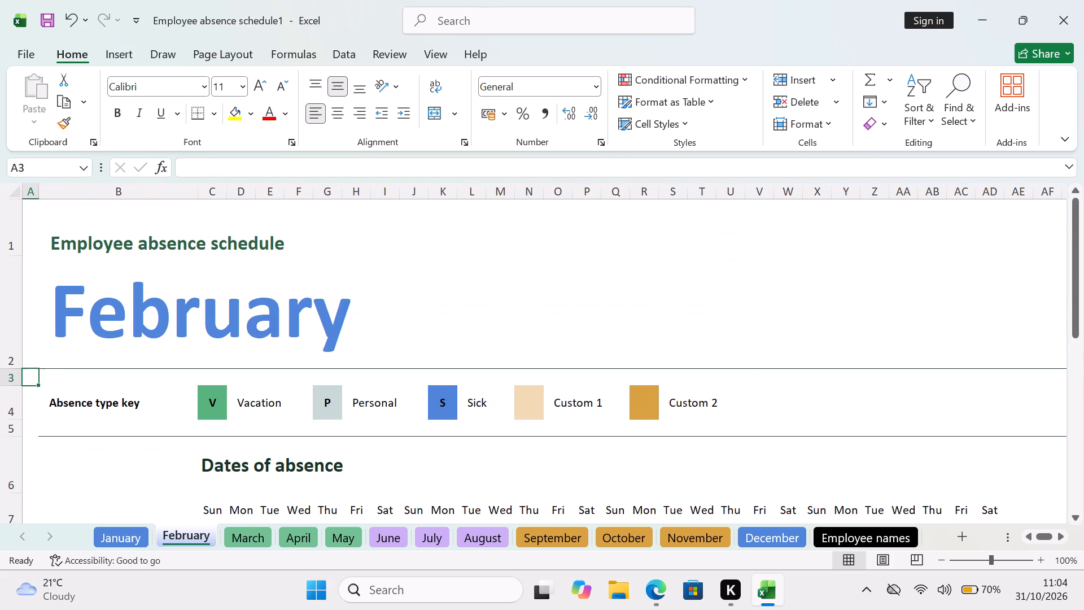
key(Down)
key(Right)
key(Right)
key(Right)
key(Right)
key(Right)
key(Right)
key(Right)
key(Right)
key(Right)
key(Right)
key(Right)
key(Right)
key(Right)
key(Right)
key(Right)
key(Right)
key(Right)
key(Right)
key(Right)
key(Right)
key(Right)
key(Right)
key(Right)
key(Right)
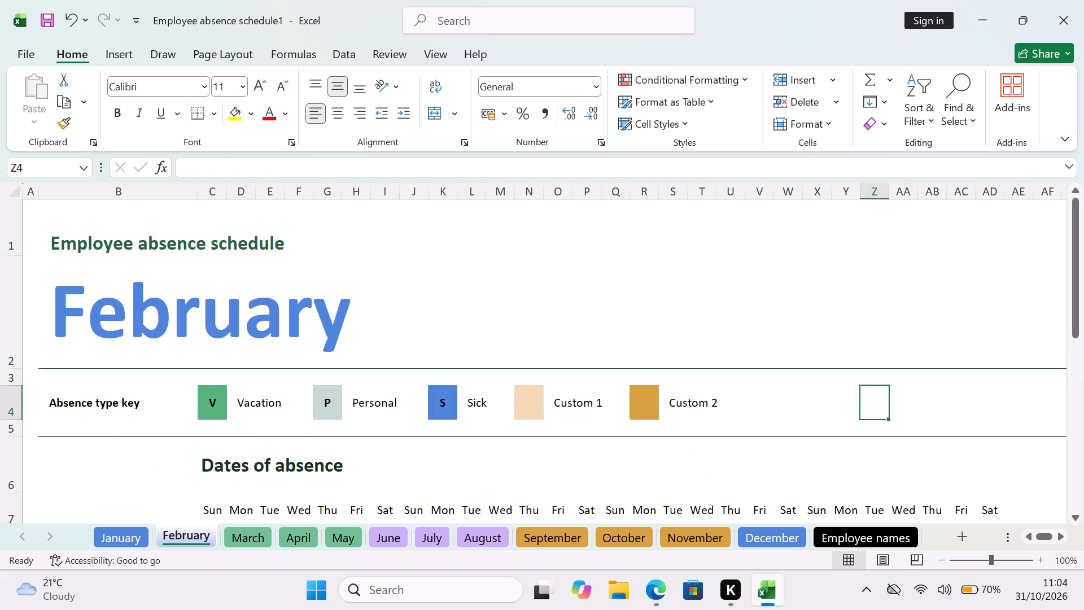
key(Down)
key(Down)
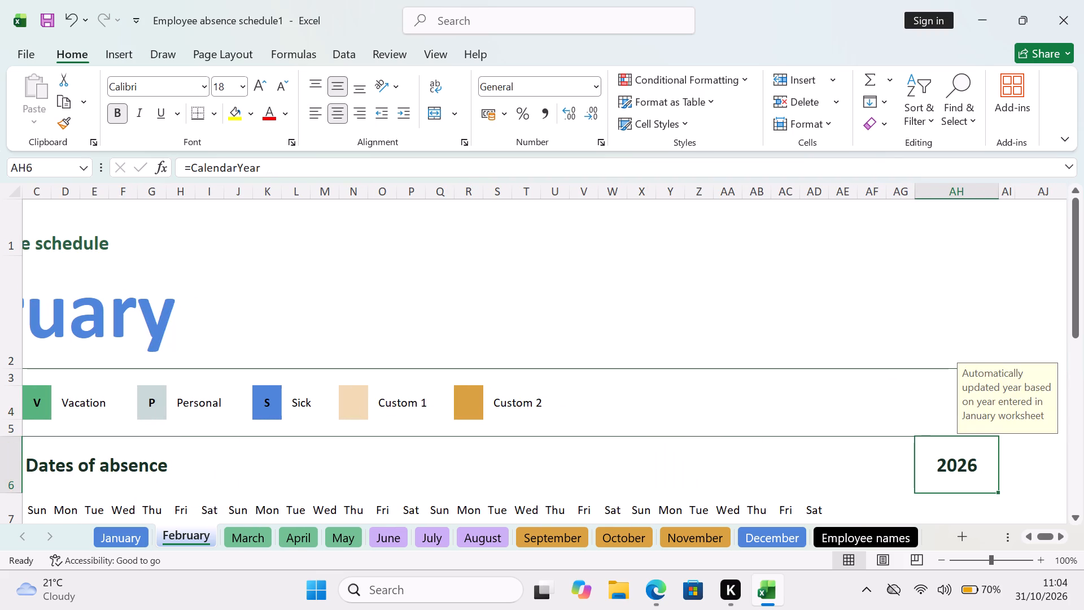
key(BackSpace)
text(201)
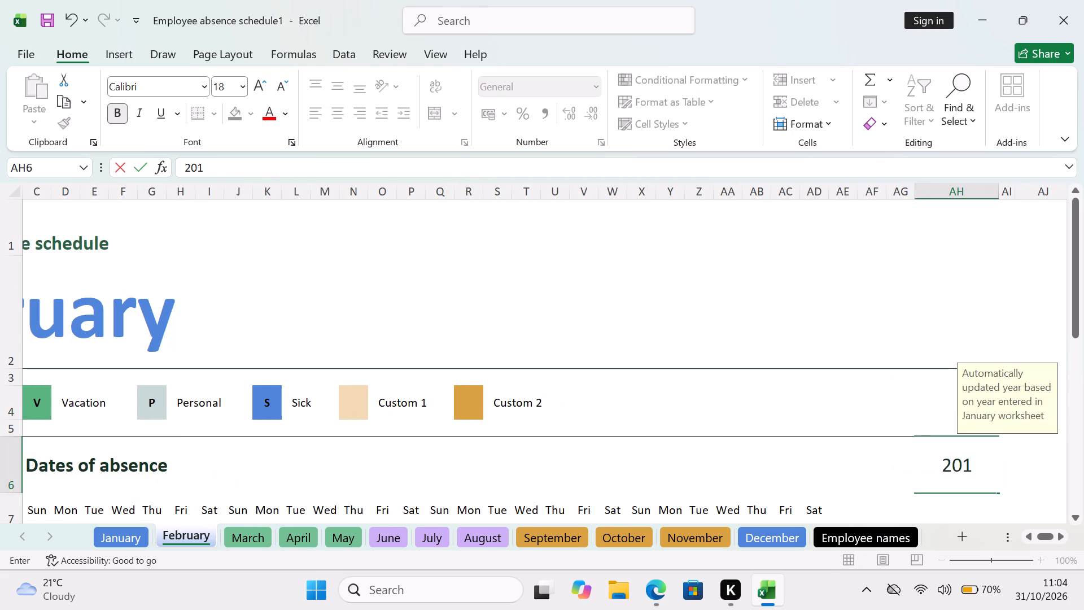
key(6)
key(BackSpace)
key(8)
key(Down)
Look over the February sheet's day columns and employee rows down past the total row.
key(Left)
key(Left)
key(Left)
key(Left)
key(Left)
key(Left)
key(Left)
key(Left)
key(Left)
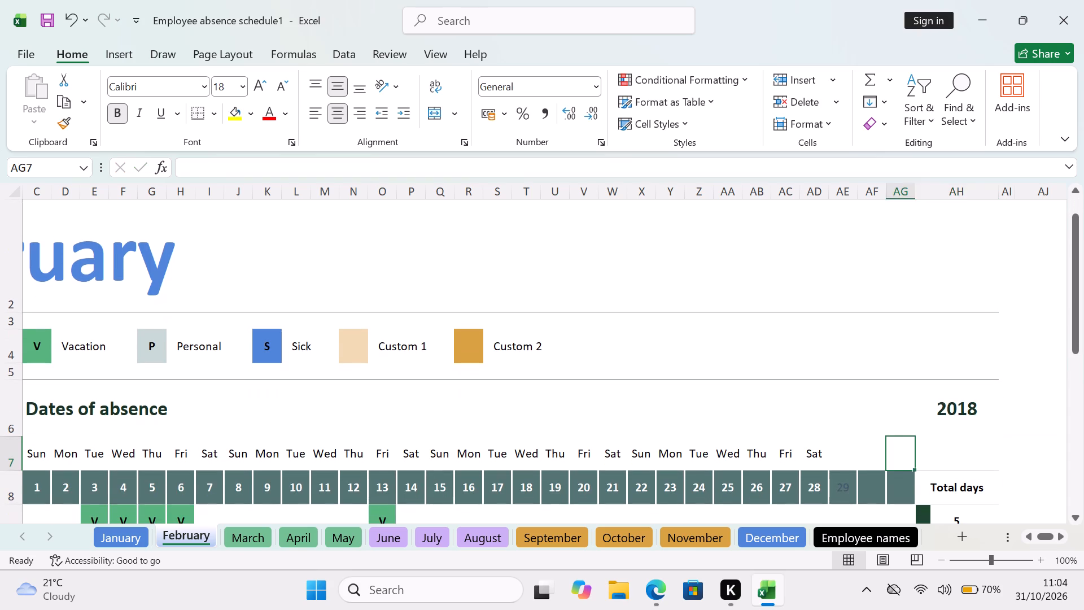
key(Down)
key(Down)
key(Down)
key(Down)
key(Down)
key(Down)
key(Down)
key(Down)
key(Down)
key(Down)
key(Down)
key(Left)
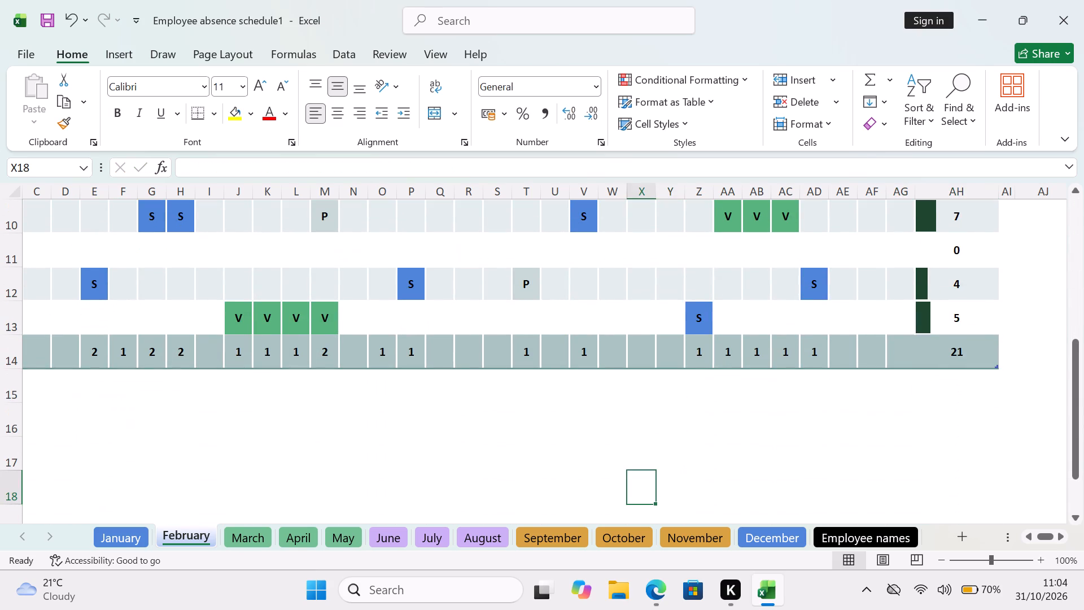
On the January sheet, set the calendar year heading in AH6 to 2018.
click(137, 531)
key(Up)
key(Up)
key(Up)
key(Up)
key(Up)
key(Up)
key(Up)
key(Up)
key(Up)
key(Up)
key(Up)
key(Up)
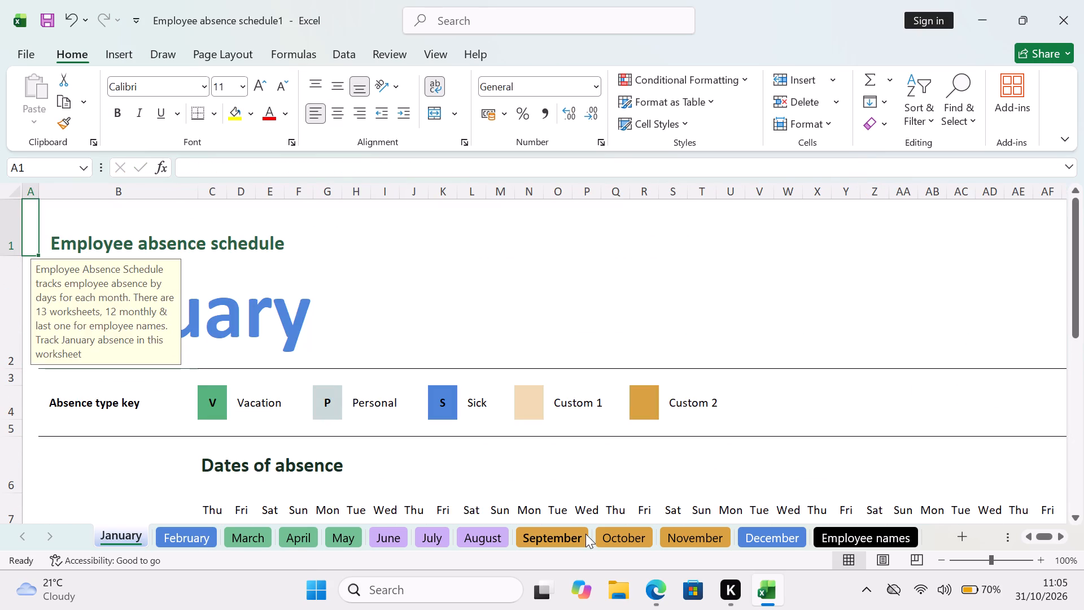
click(908, 353)
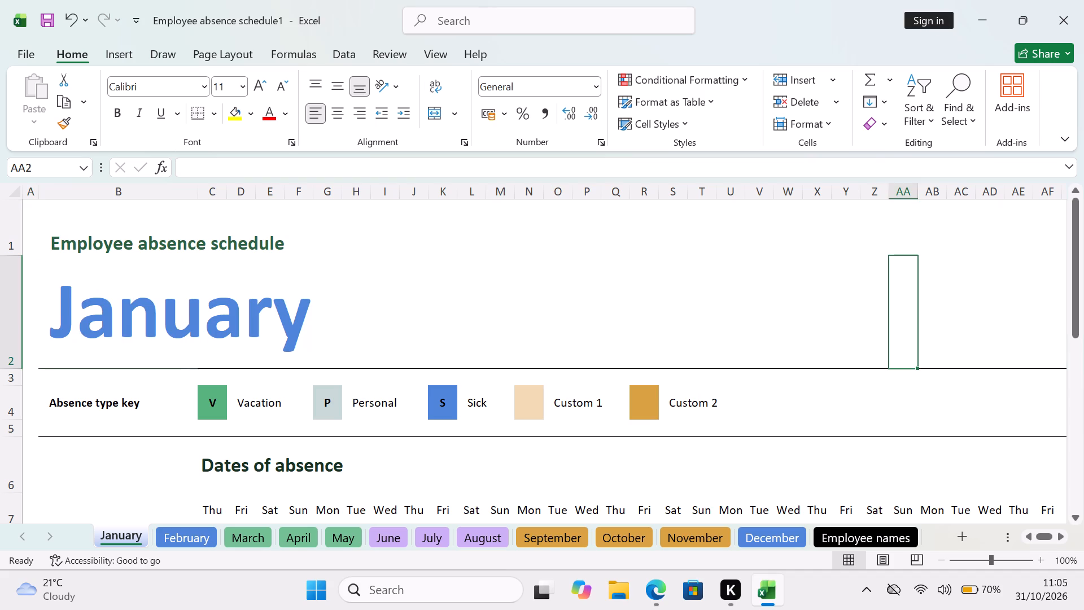
key(Right)
key(Right)
key(Right)
key(Right)
key(Down)
key(Down)
key(Down)
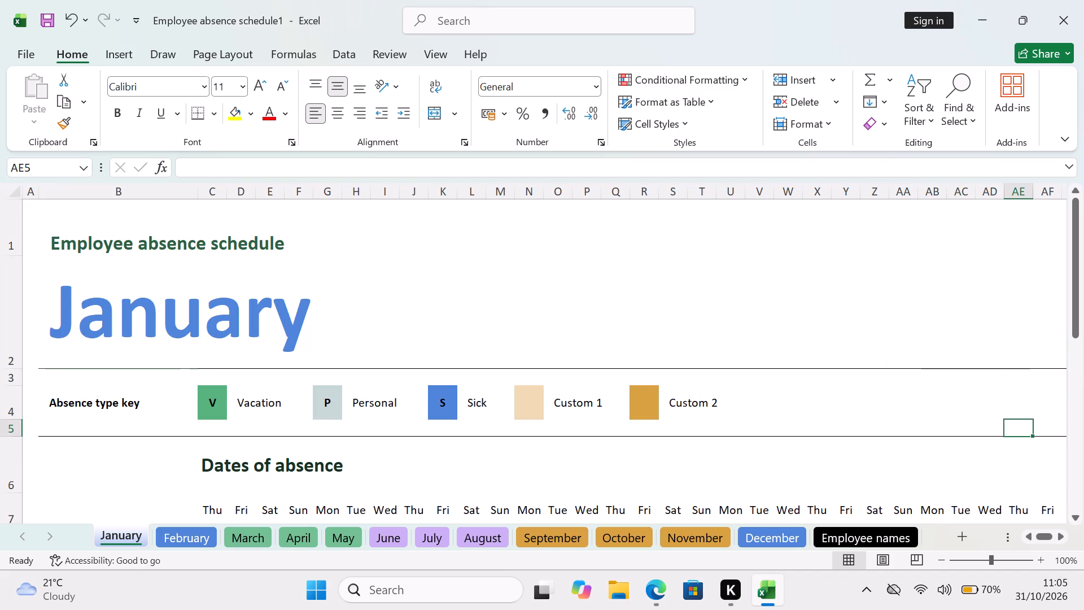
key(Down)
key(Right)
key(BackSpace)
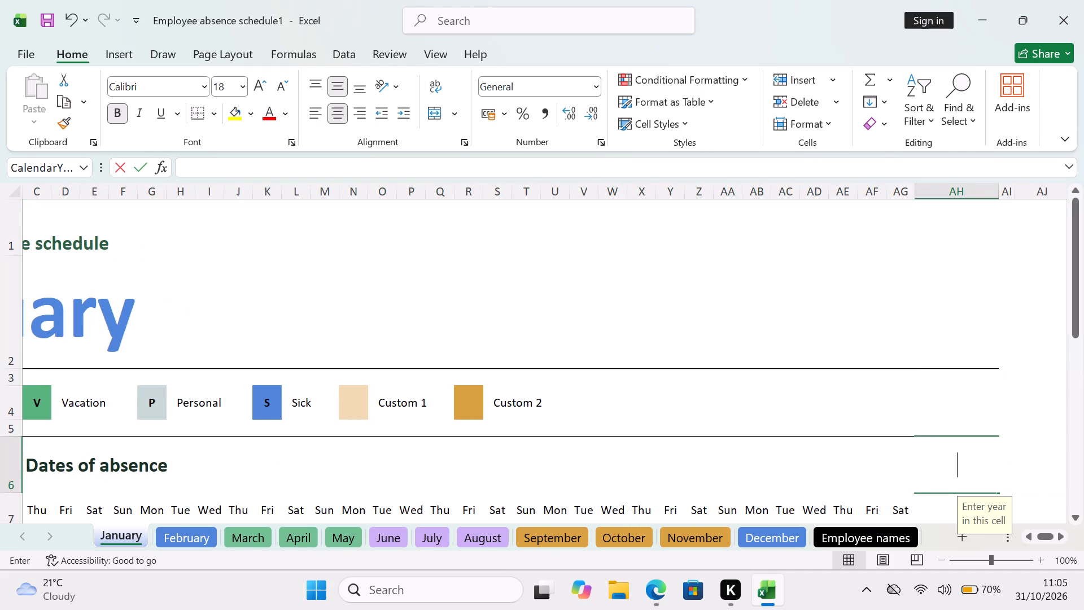
key(2)
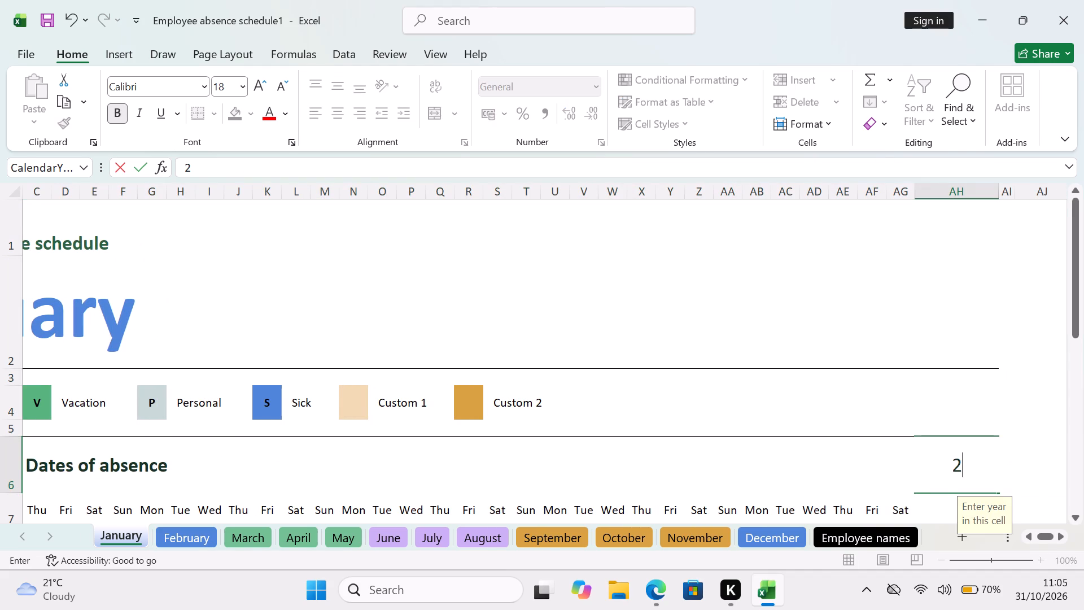
key(0)
key(1)
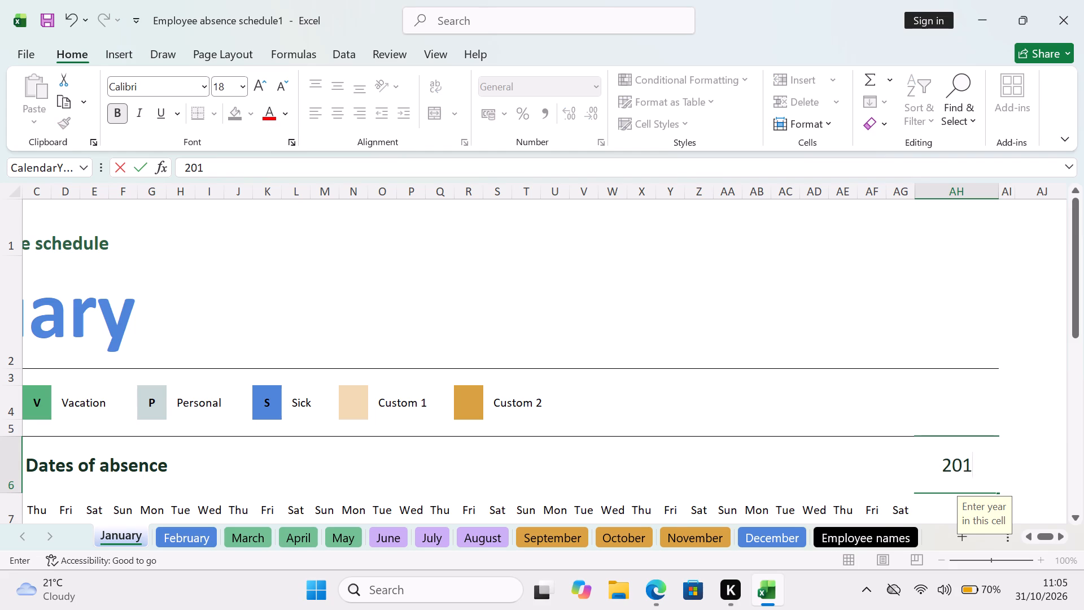
key(8)
key(Down)
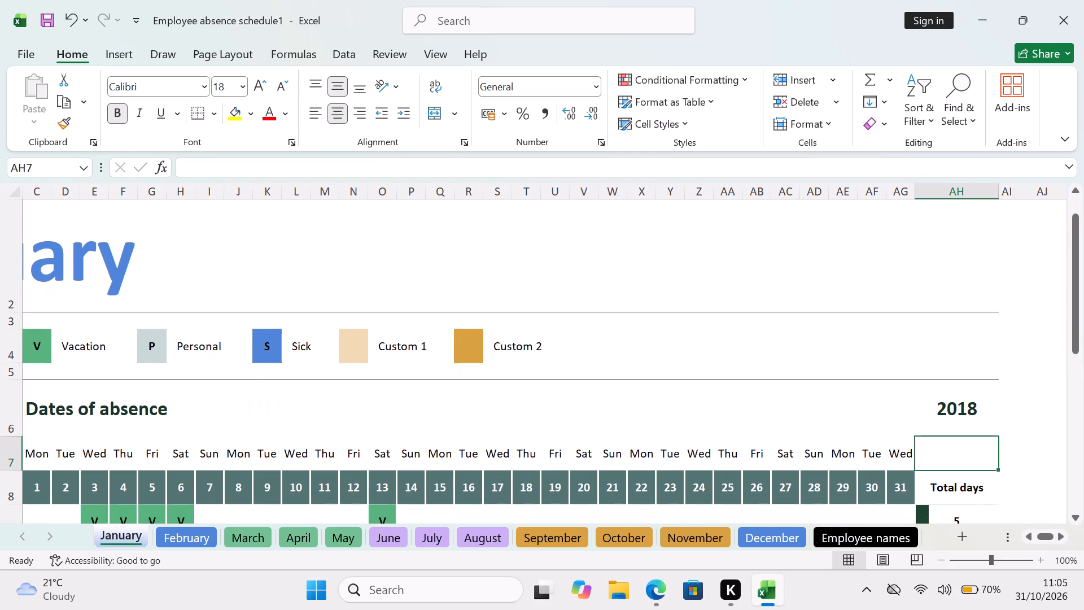
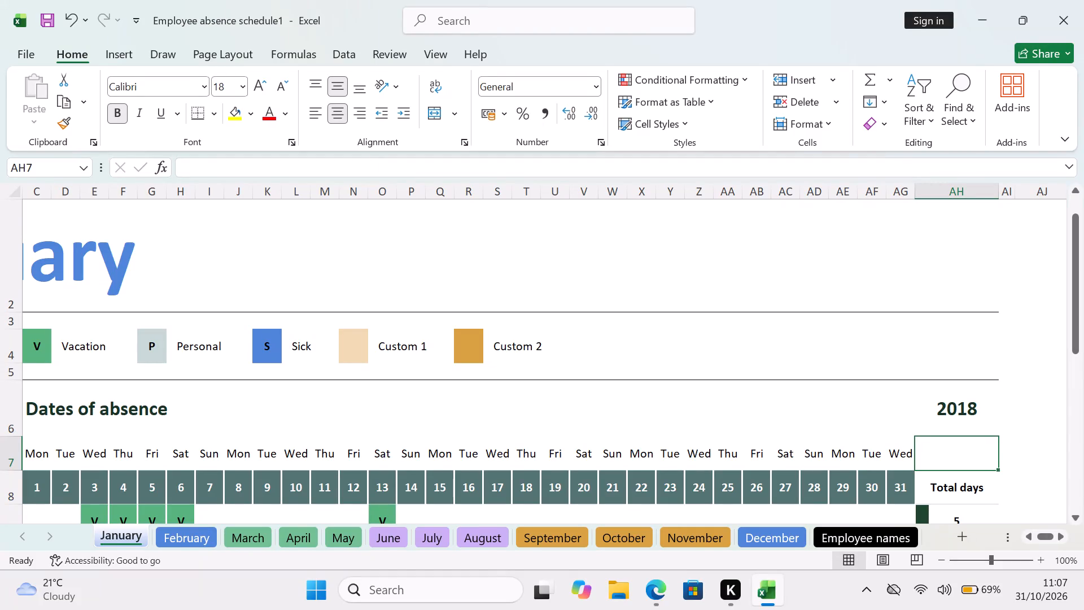
Review the January sheet from the Total days column down past the January total row and across to the employee names.
key(Down)
key(Down)
key(Down)
key(Down)
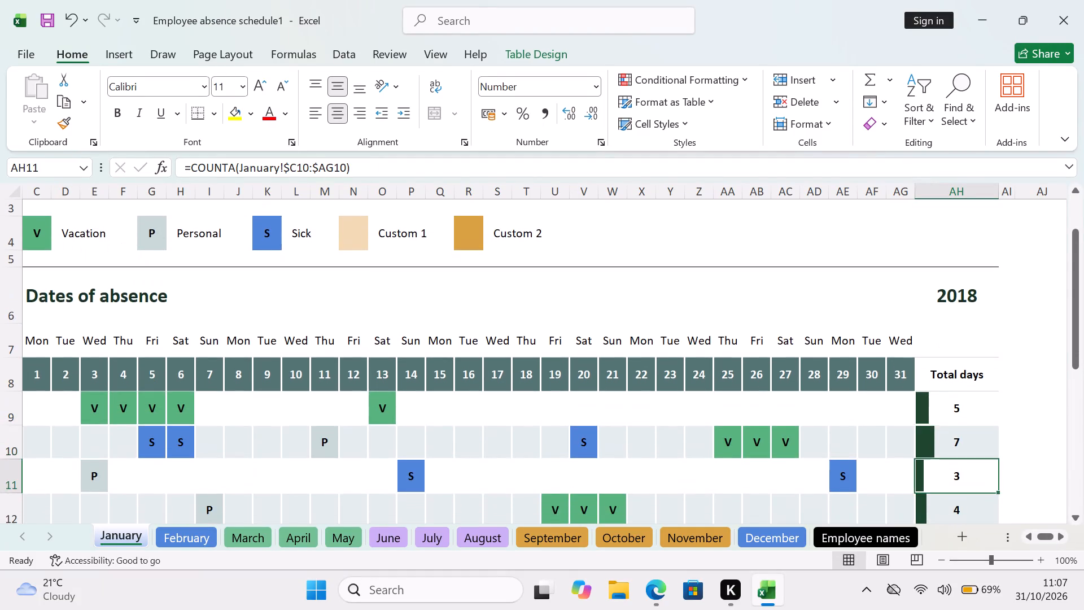
key(Down)
key(Down)
key(Down)
key(Down)
key(Down)
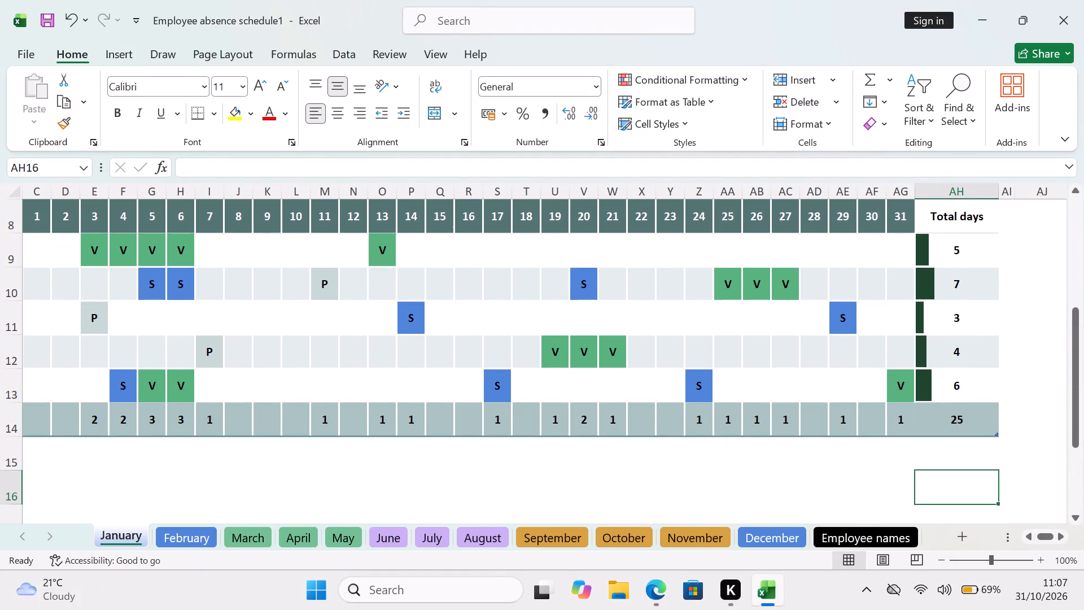
key(Left)
key(Left)
key(Left)
key(Left)
key(Left)
key(Left)
key(Left)
key(Left)
key(Left)
key(Left)
key(Left)
key(Left)
key(Left)
key(Left)
key(Left)
key(Left)
key(Left)
key(Left)
key(Left)
key(Left)
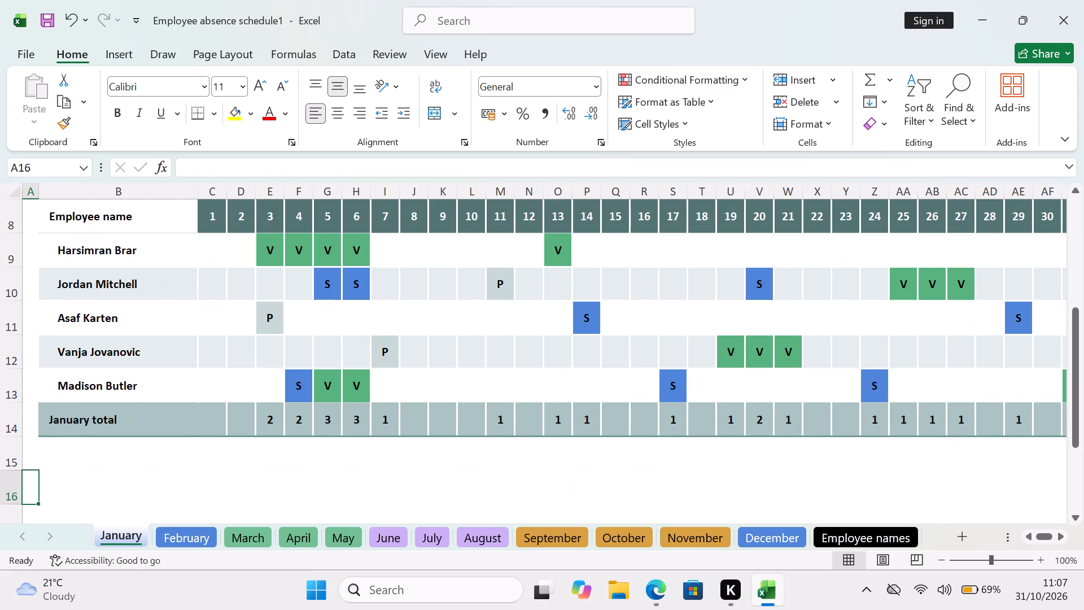
Insert two blank rows, 13 and 14, above the last employee's row in the January absence table.
key(Up)
key(Up)
key(Up)
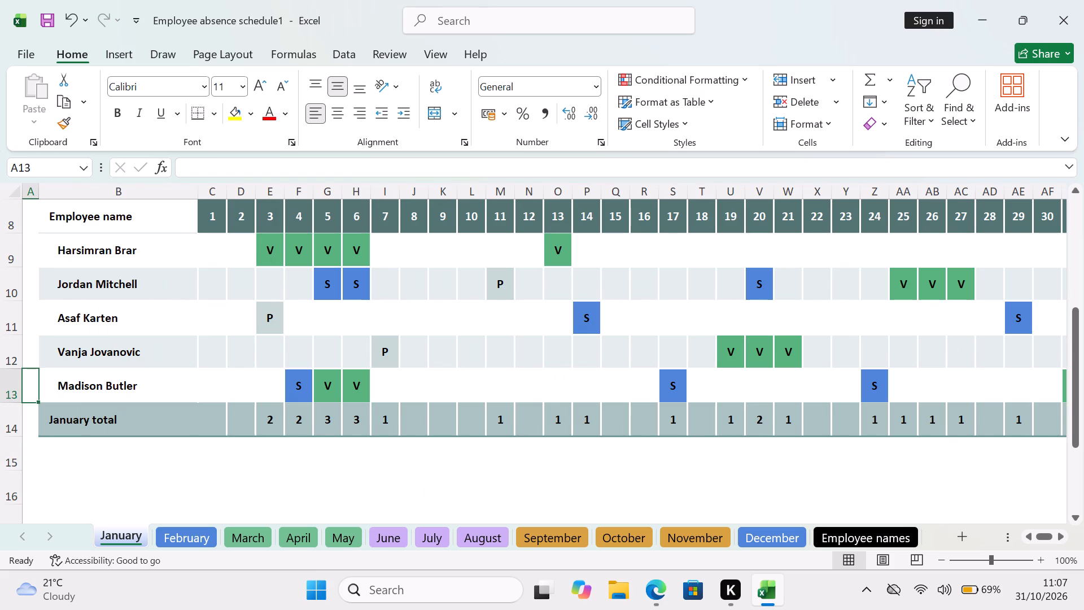
click(24, 383)
click(6, 393)
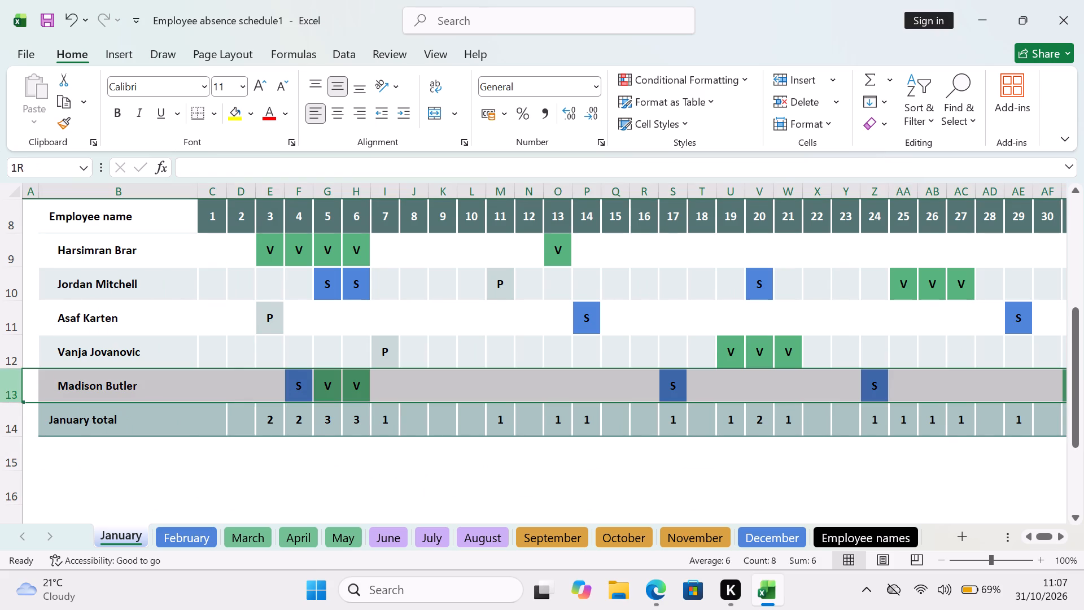
click(347, 389)
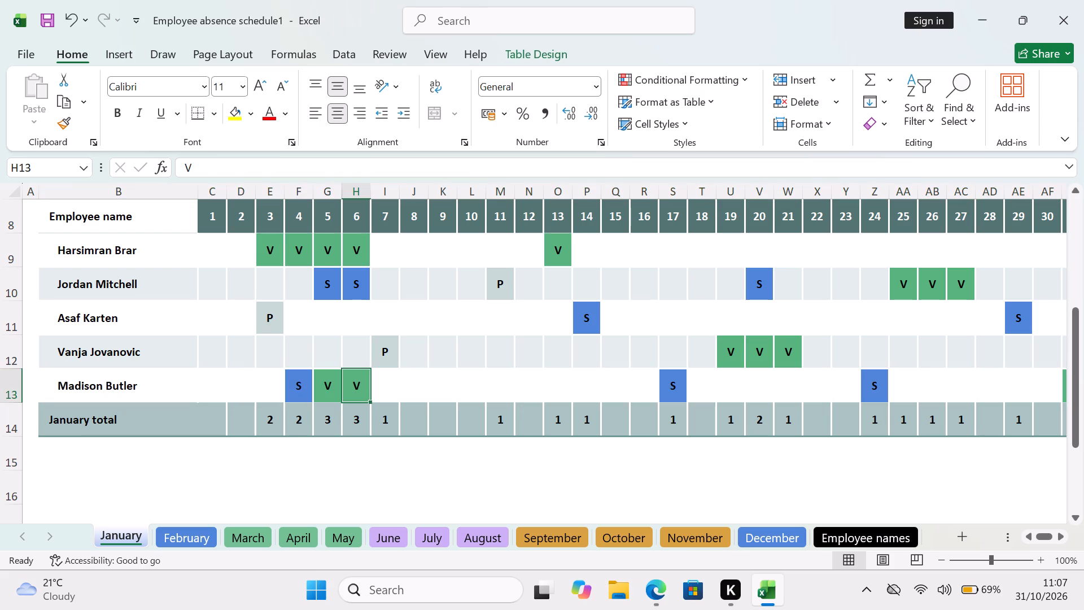
right_click(19, 389)
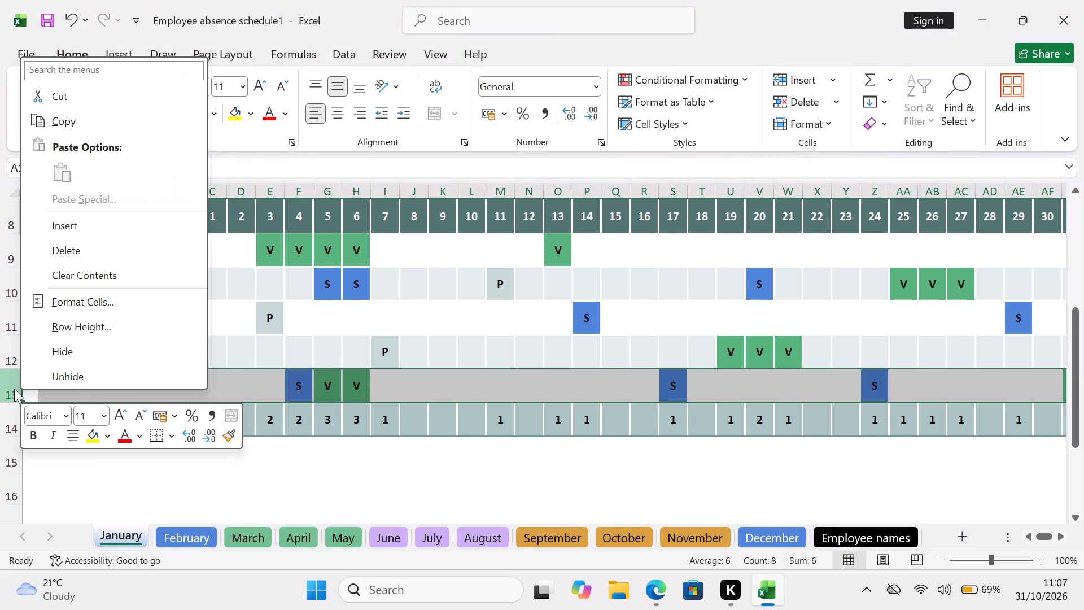
click(14, 389)
click(14, 389)
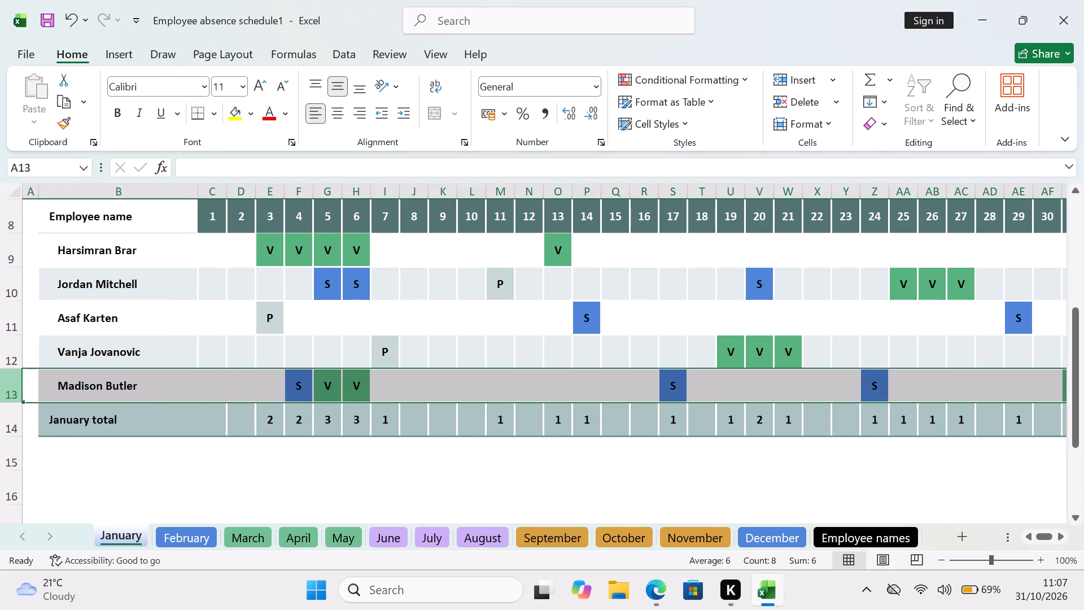
right_click(14, 389)
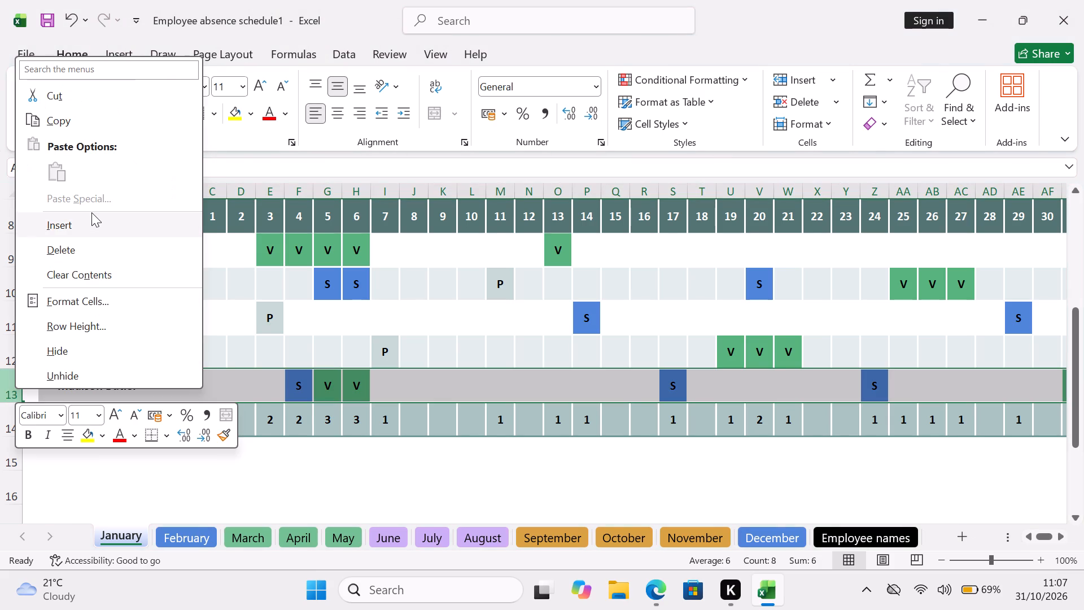
click(91, 212)
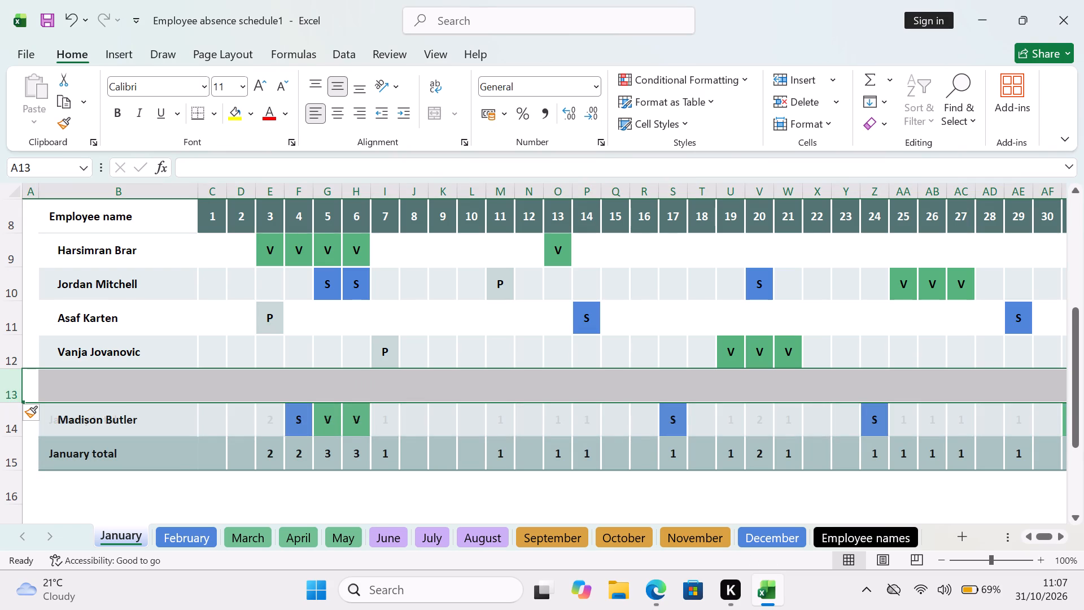
right_click(7, 420)
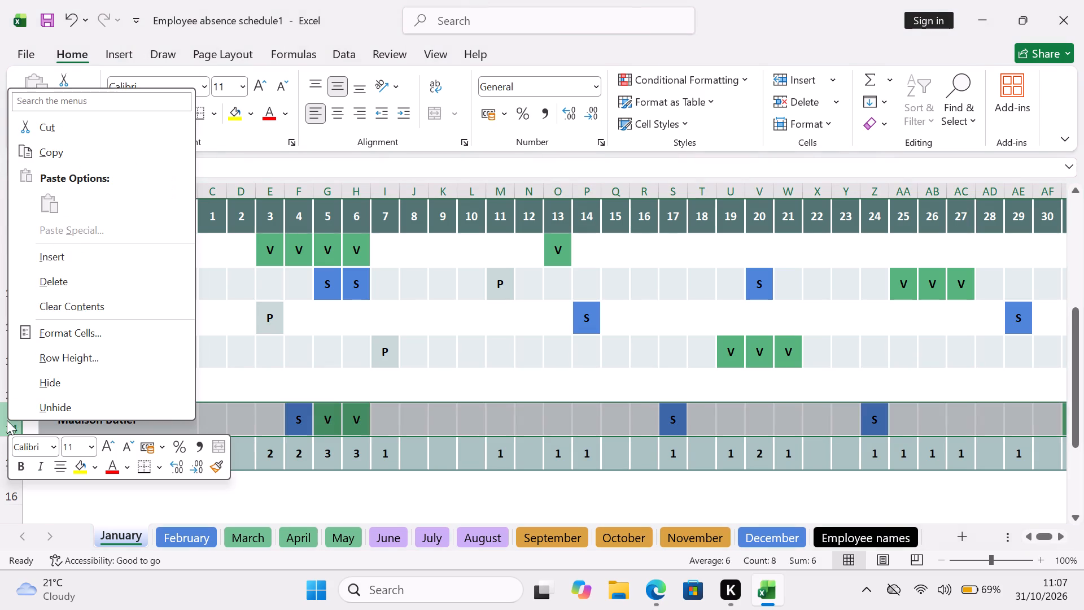
click(105, 261)
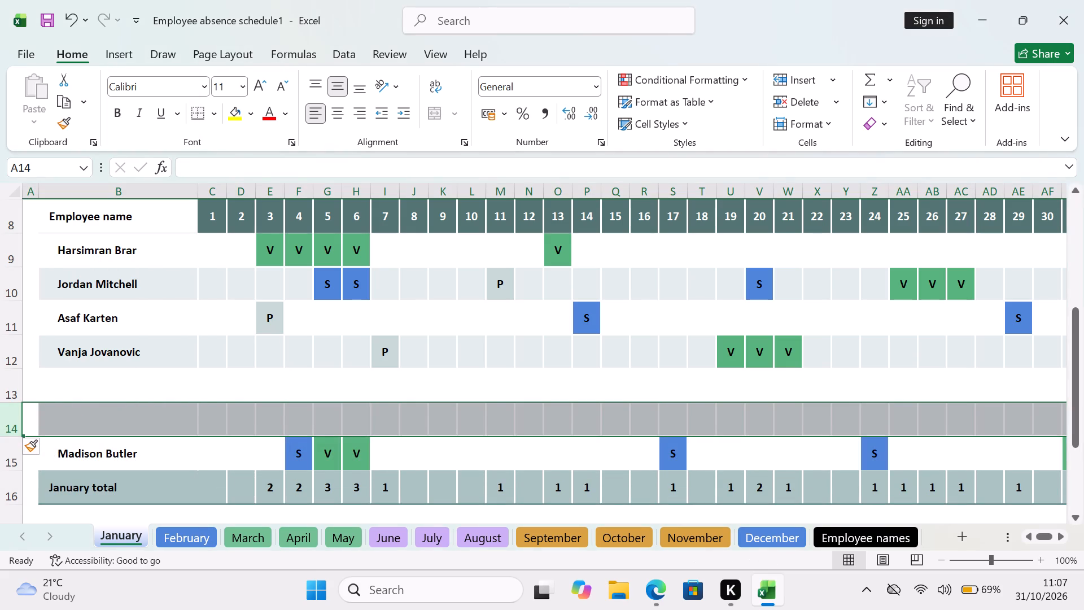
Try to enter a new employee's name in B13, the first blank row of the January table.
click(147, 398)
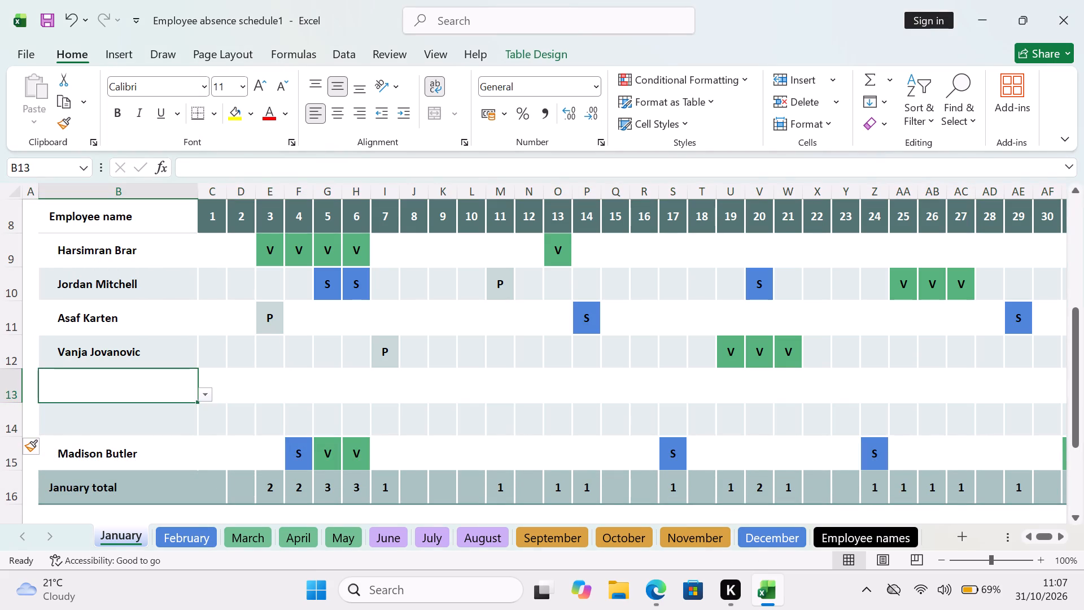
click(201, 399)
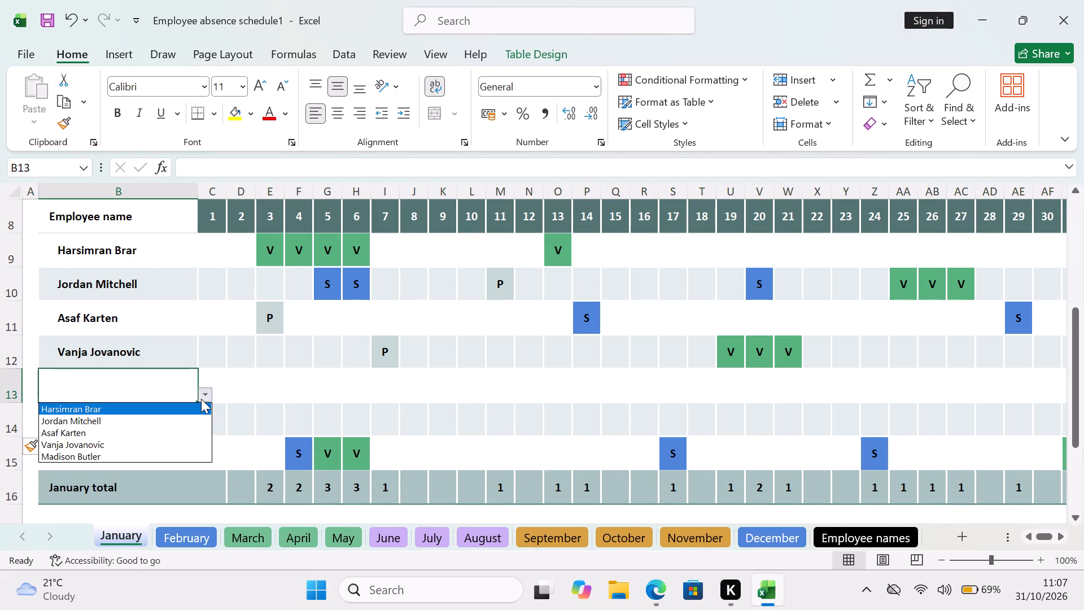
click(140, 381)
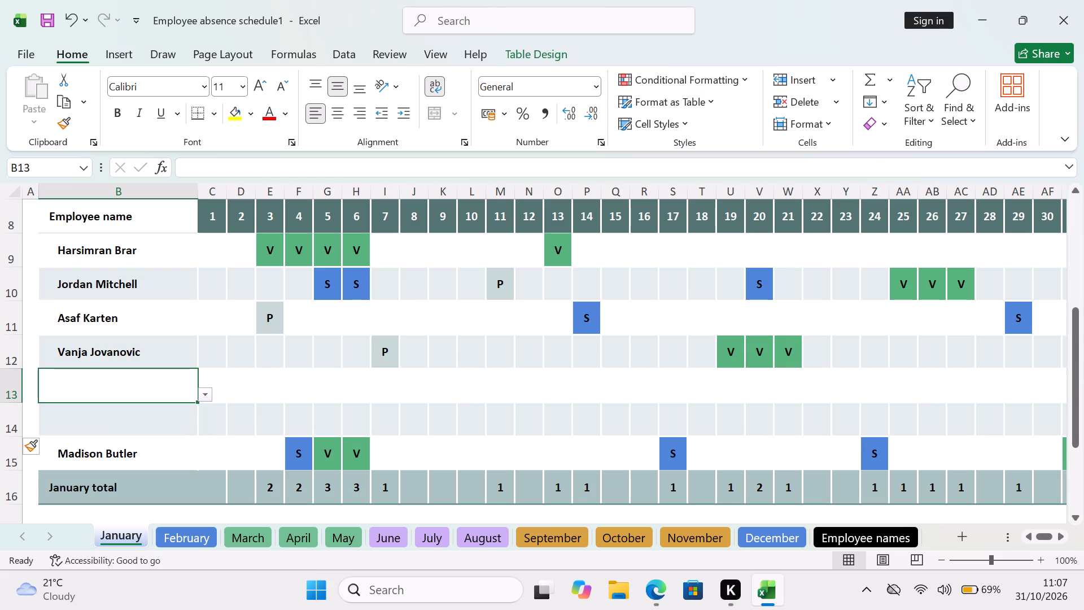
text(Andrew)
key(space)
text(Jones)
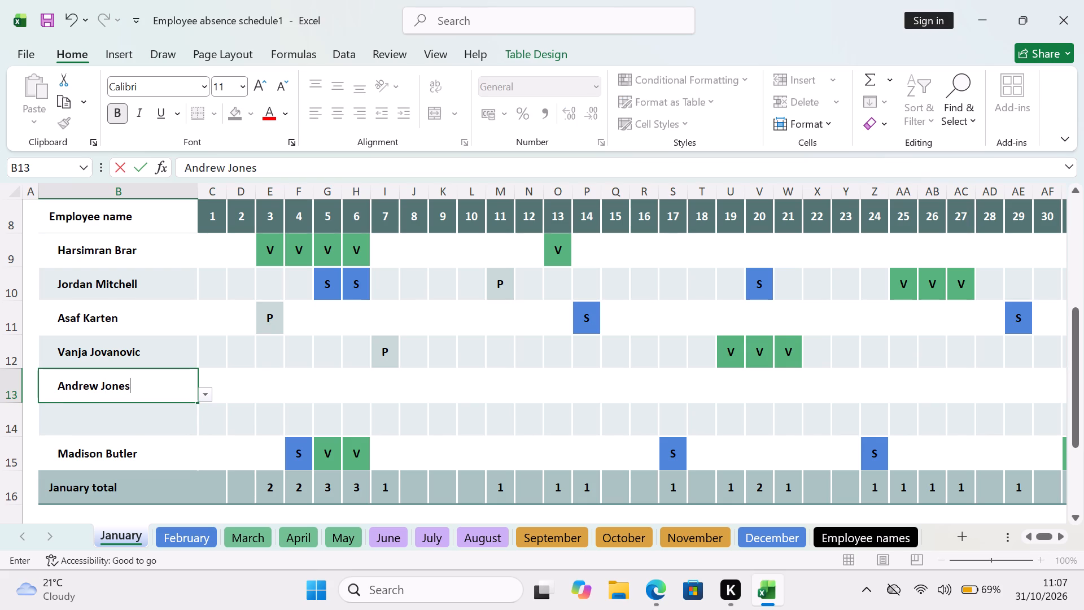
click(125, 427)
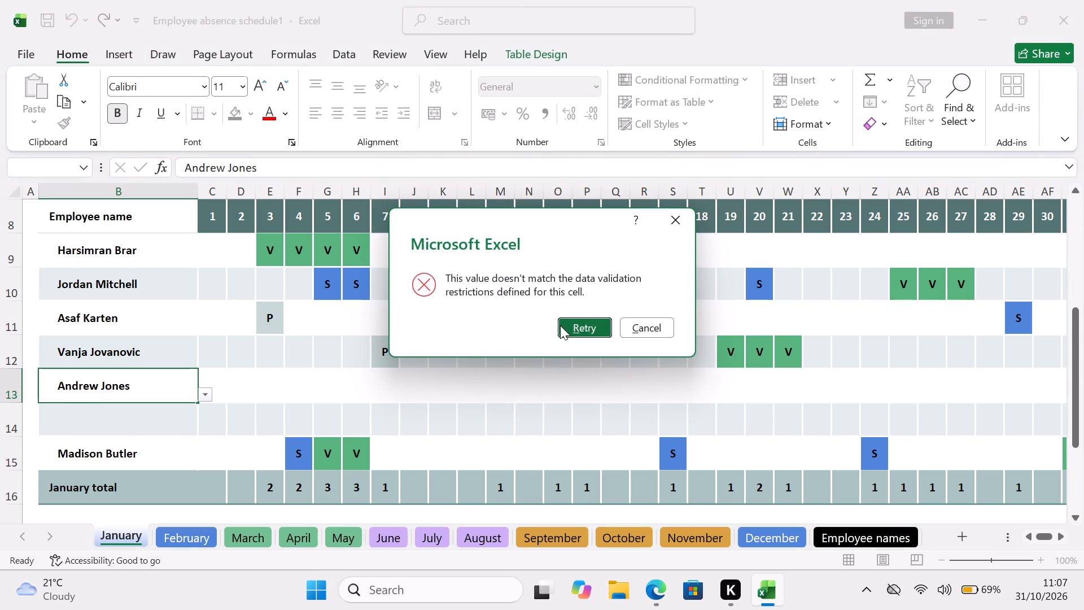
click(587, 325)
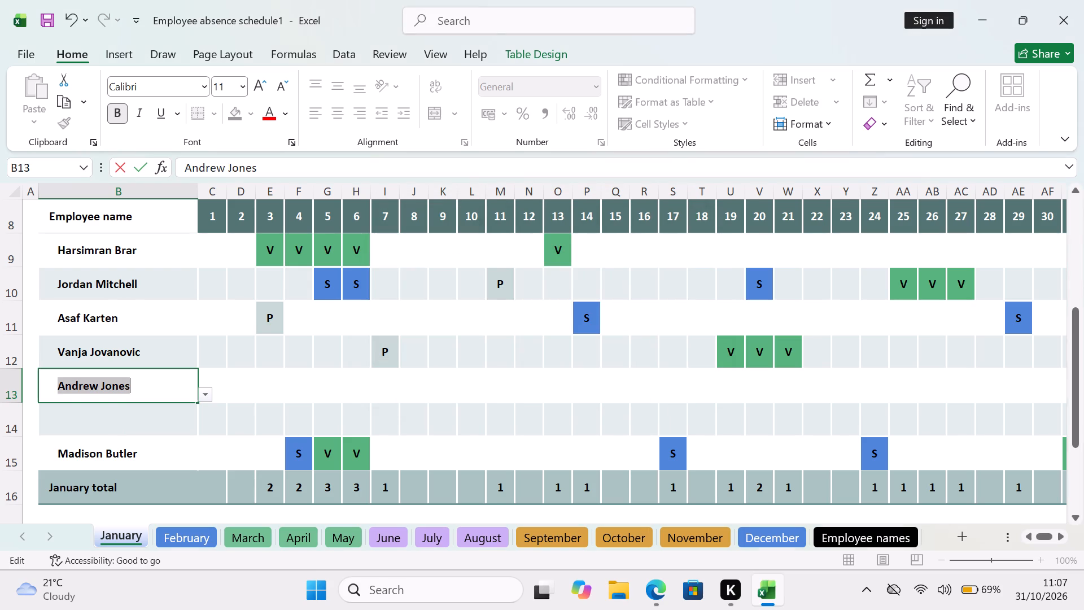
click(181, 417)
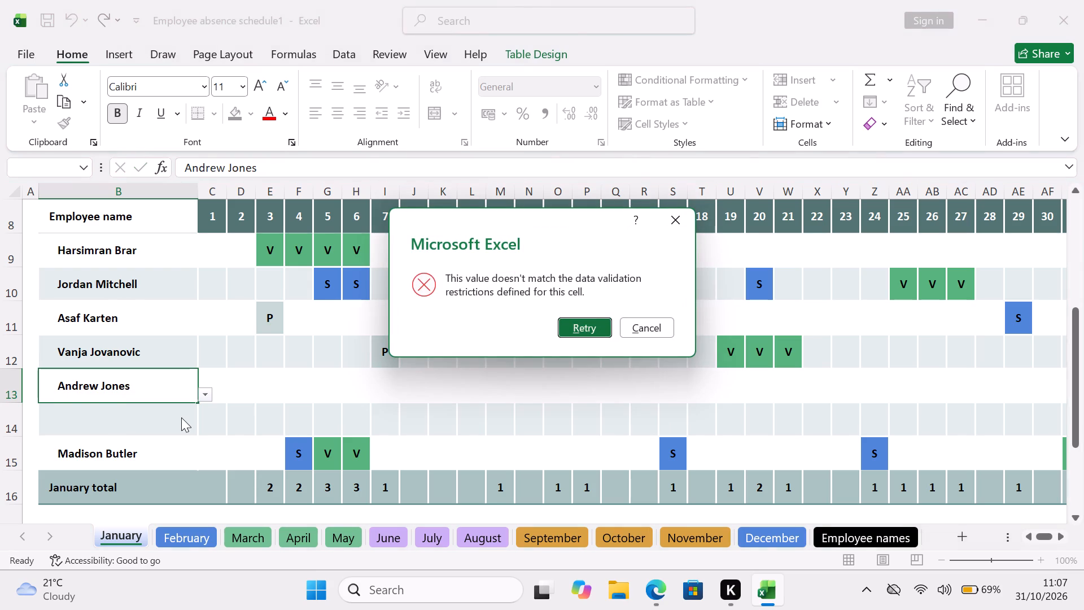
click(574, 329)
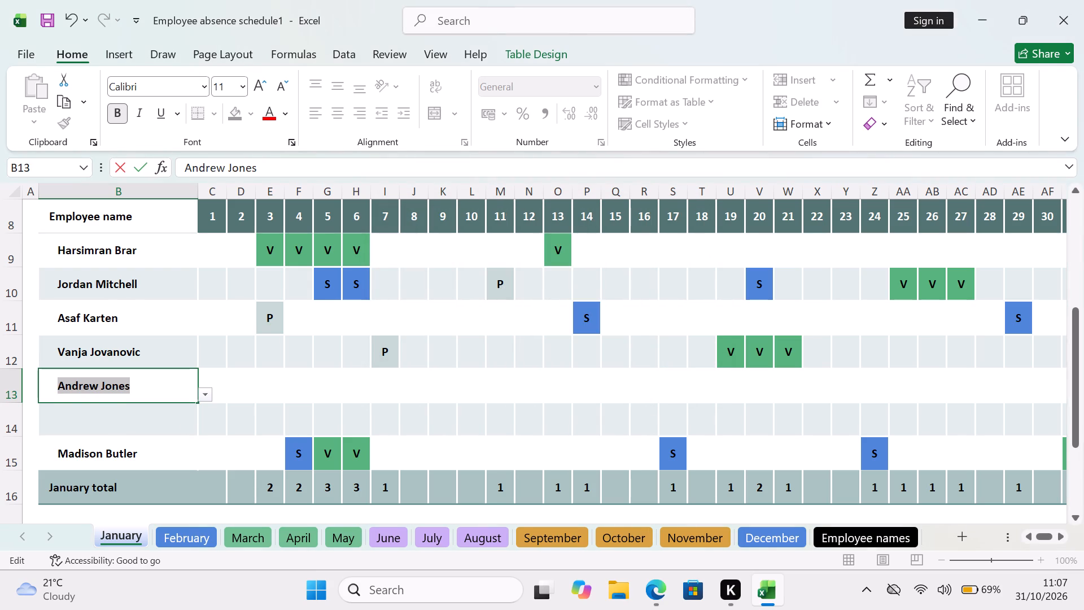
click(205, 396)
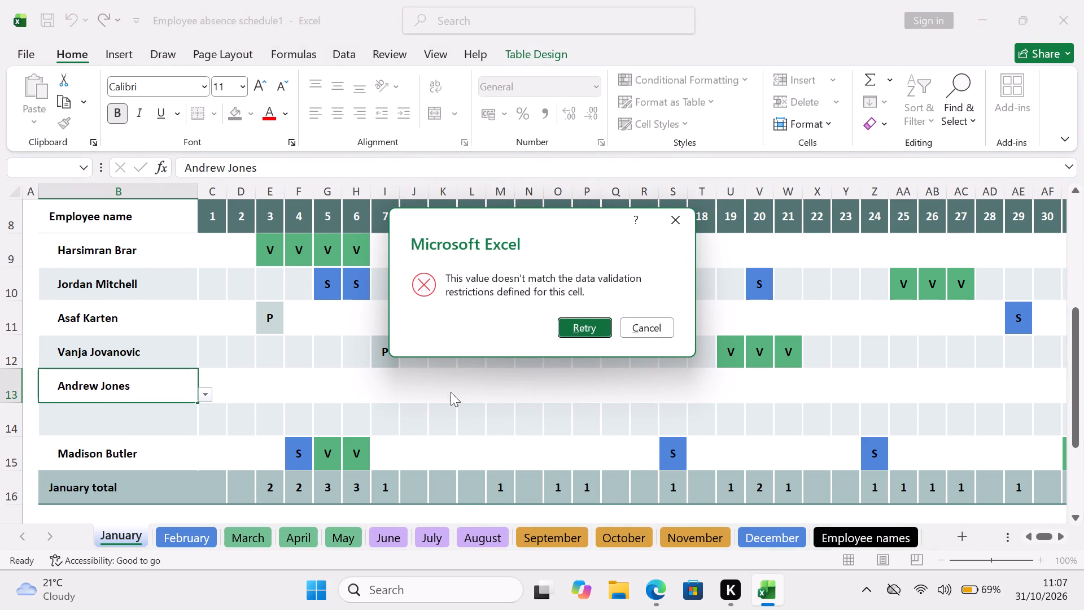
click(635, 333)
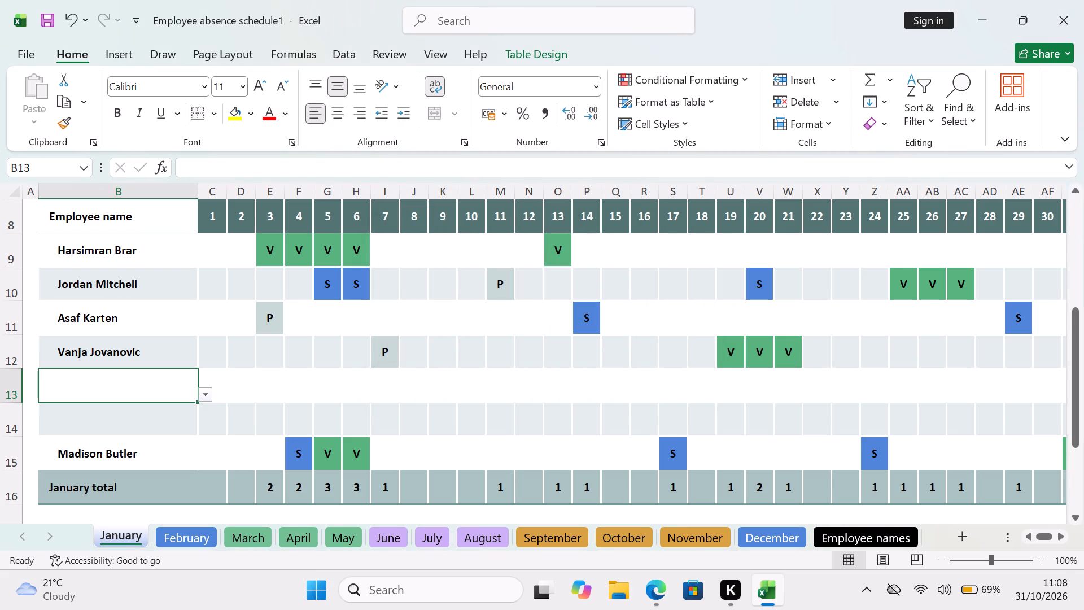
Examine the January sheet's column B from the title to the Employee name header for guidance on entering names.
key(Up)
key(Up)
key(Up)
key(Up)
key(Up)
key(Up)
key(Up)
key(Up)
key(Up)
key(Up)
key(Up)
key(Up)
key(Up)
key(Up)
key(Up)
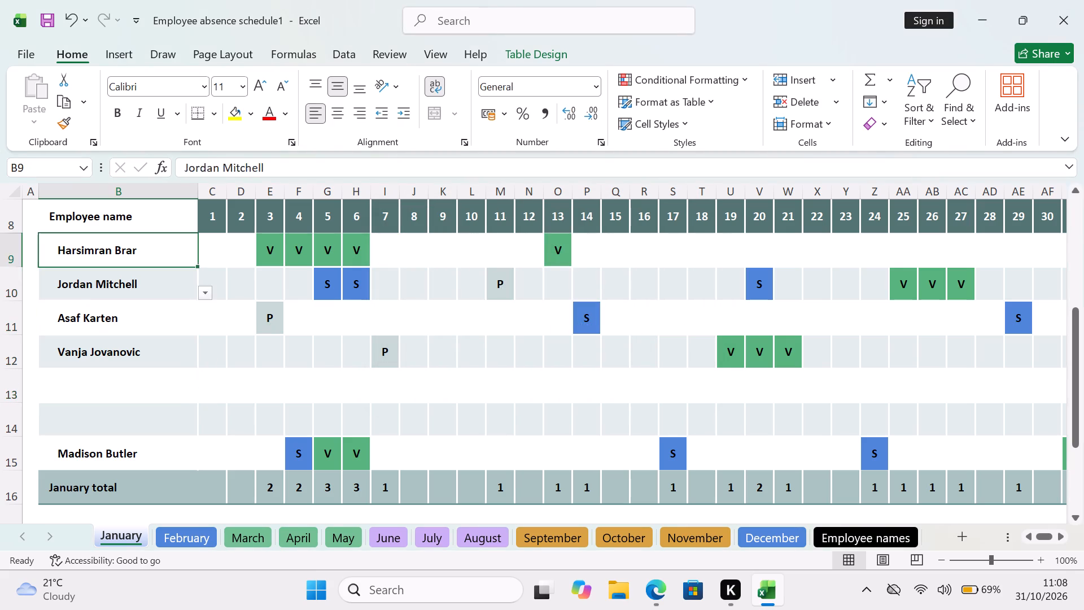
key(Up)
key(Down)
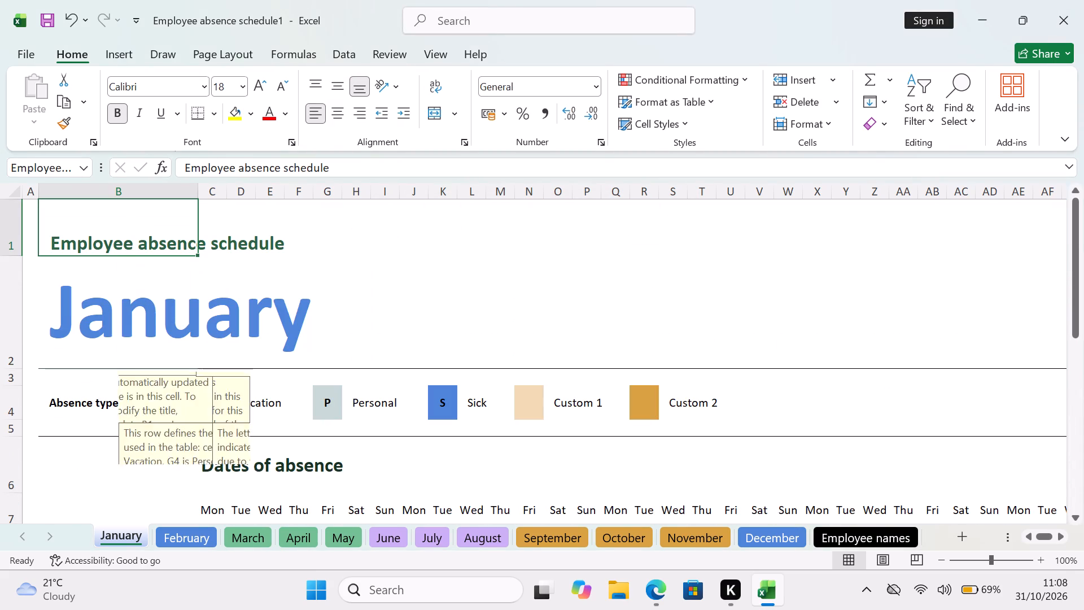
key(Down)
key(Down)
key(Down)
key(Down)
key(Down)
key(Down)
key(Down)
key(Up)
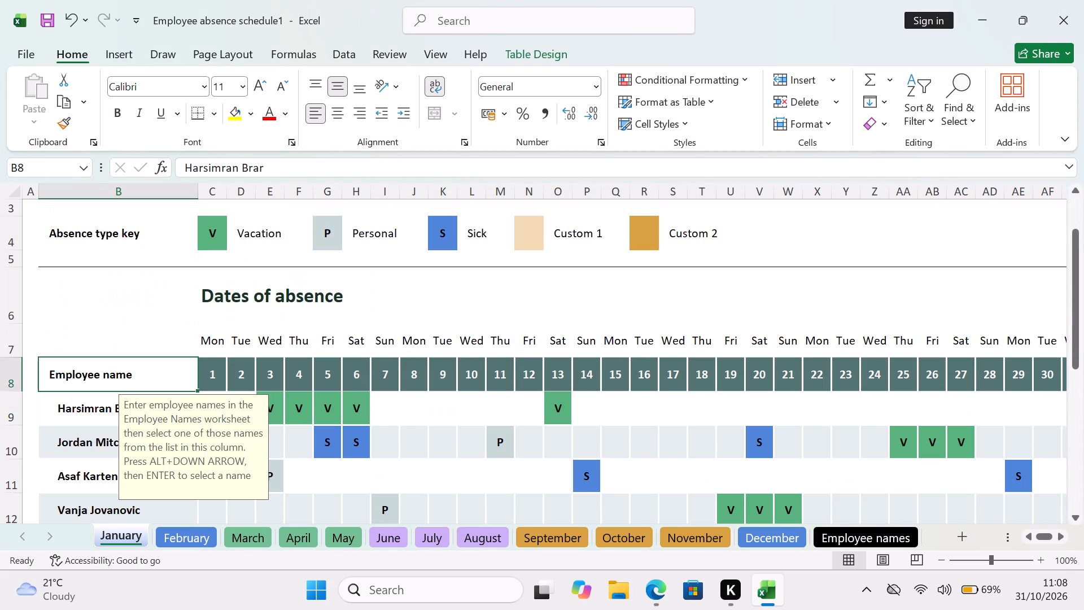
On the Employee names sheet, add the new employee's name in B9, directly below the last listed employee.
click(888, 530)
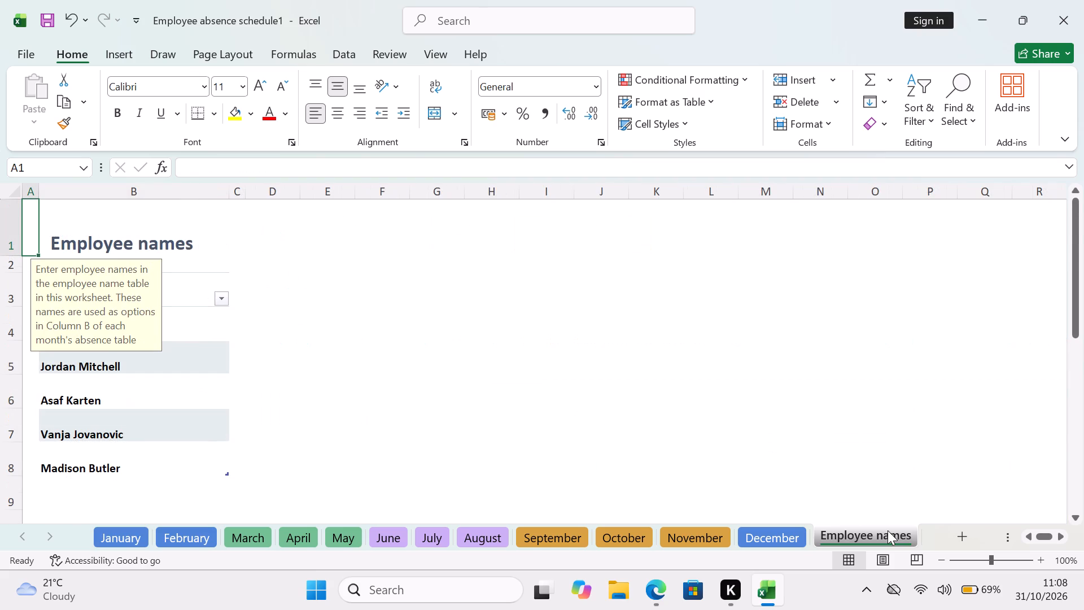
click(228, 484)
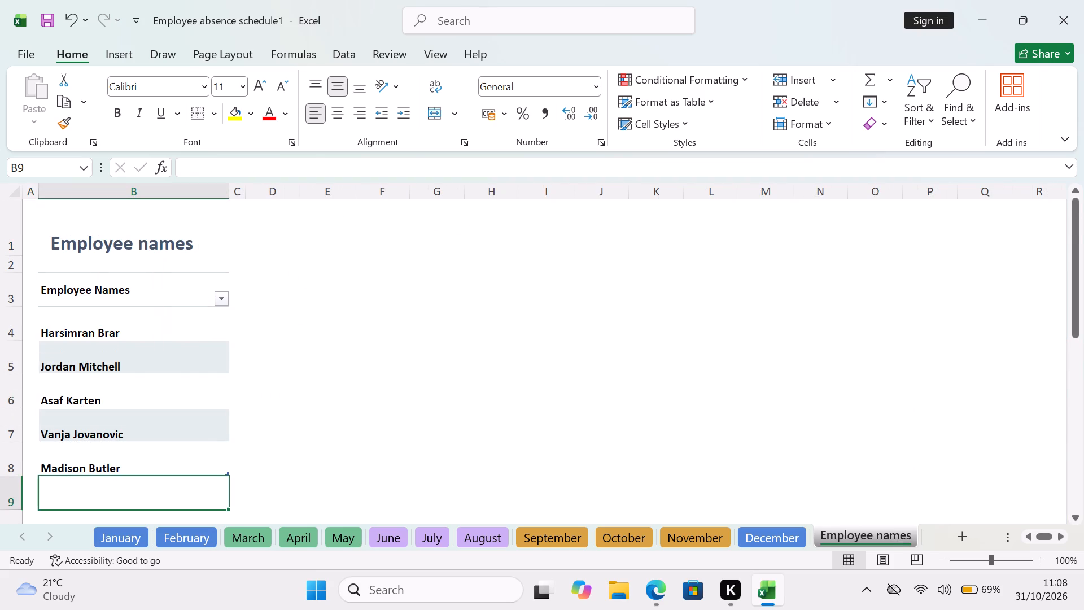
click(216, 303)
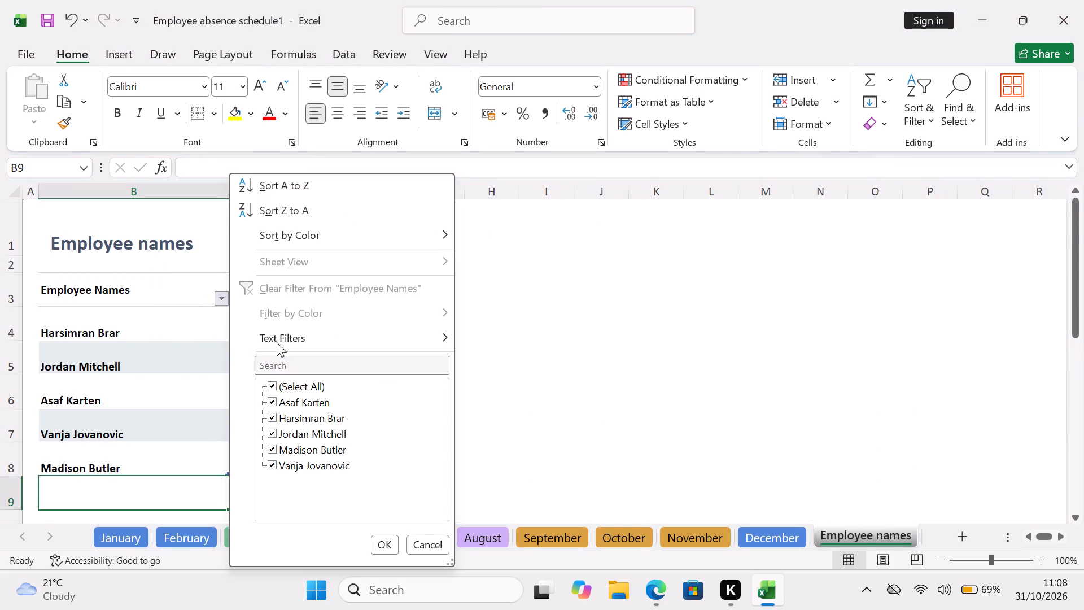
click(166, 490)
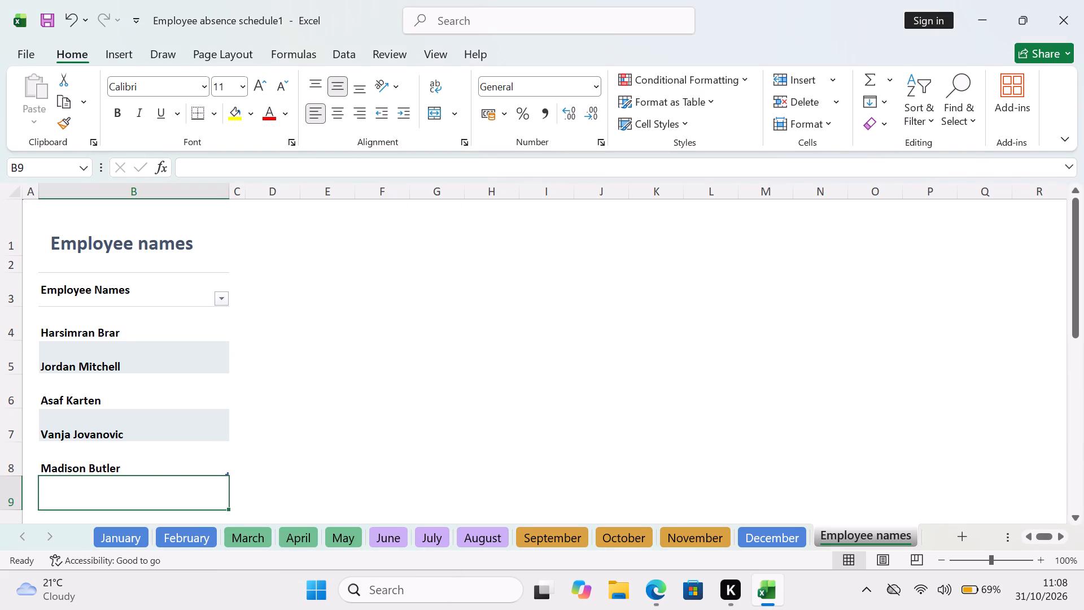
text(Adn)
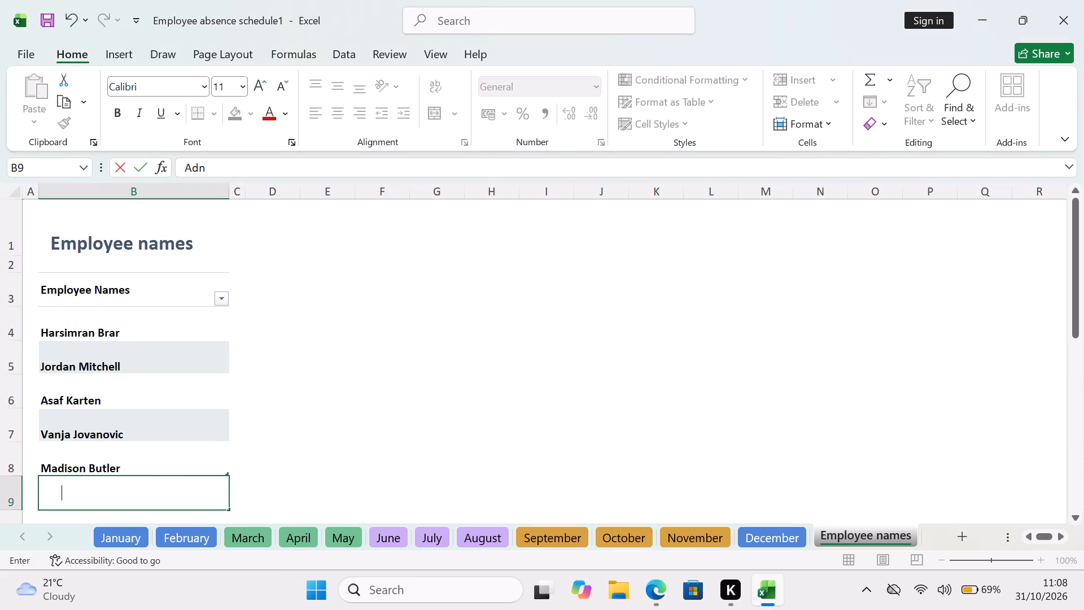
click(142, 487)
key(BackSpace)
key(BackSpace)
key(BackSpace)
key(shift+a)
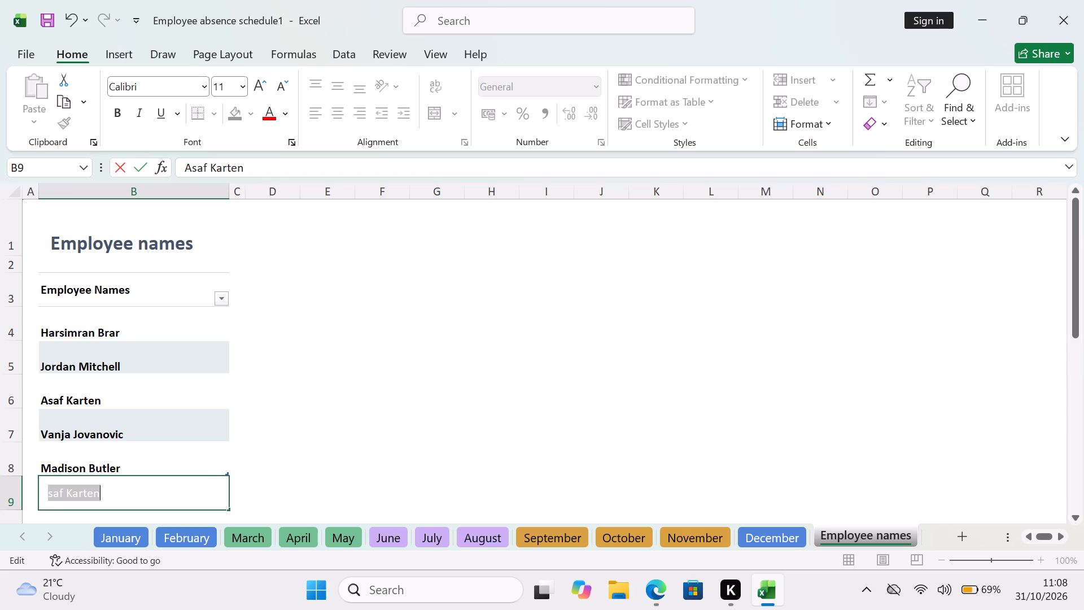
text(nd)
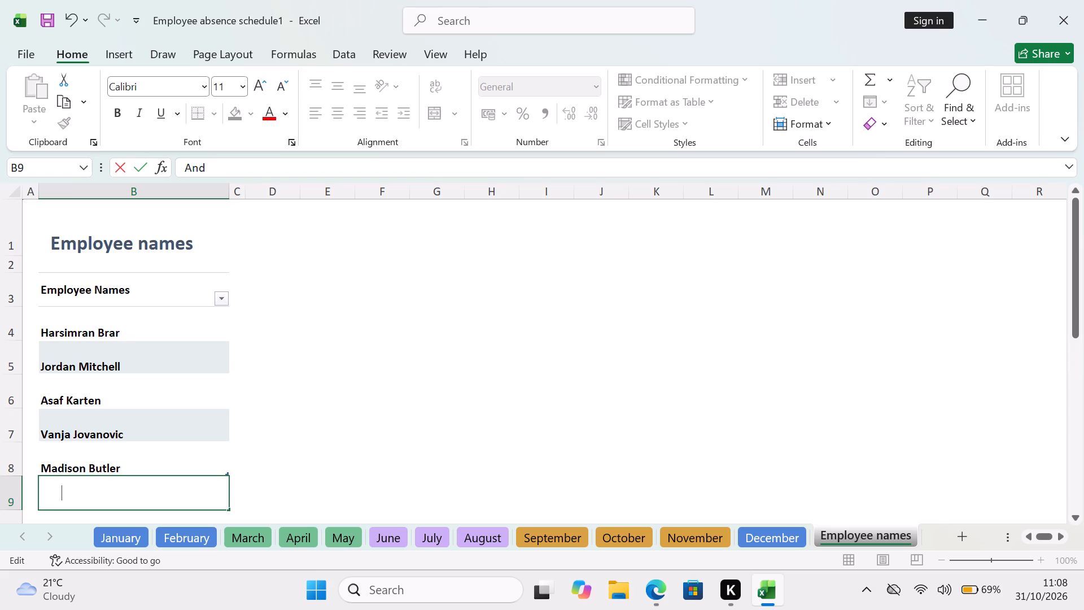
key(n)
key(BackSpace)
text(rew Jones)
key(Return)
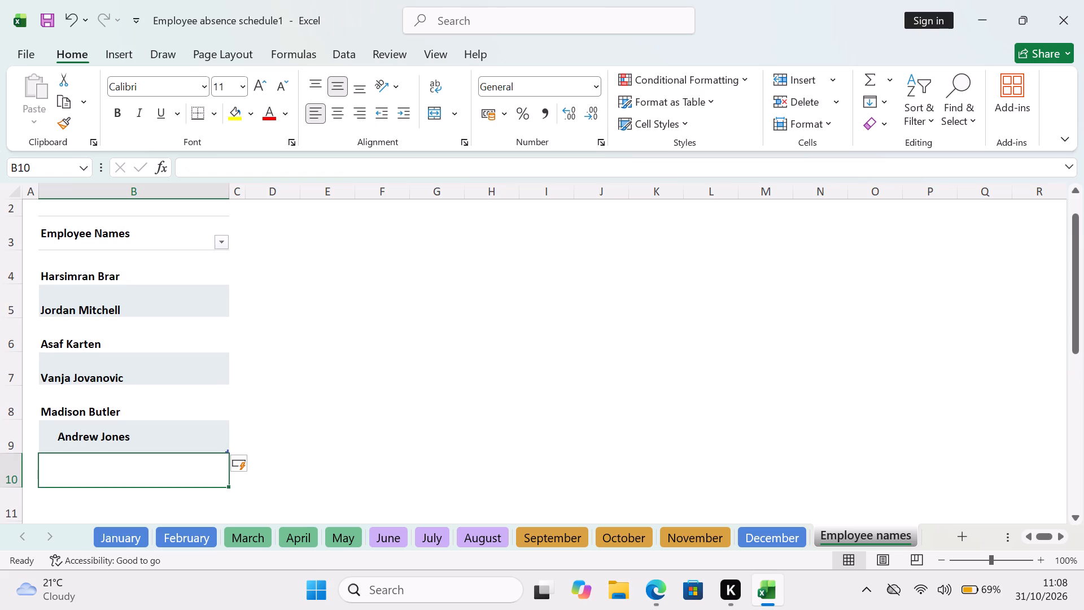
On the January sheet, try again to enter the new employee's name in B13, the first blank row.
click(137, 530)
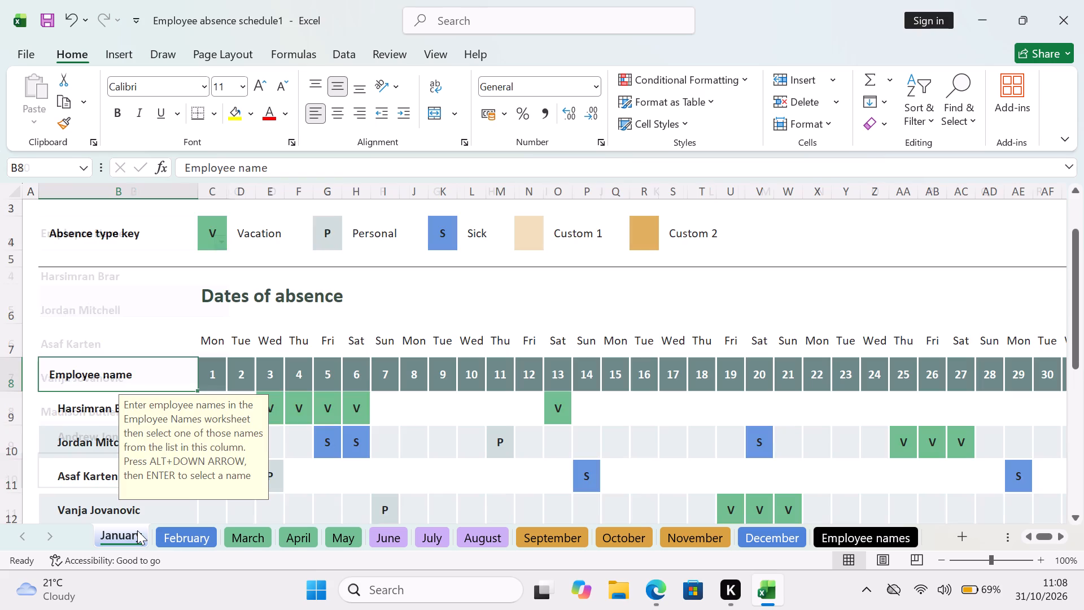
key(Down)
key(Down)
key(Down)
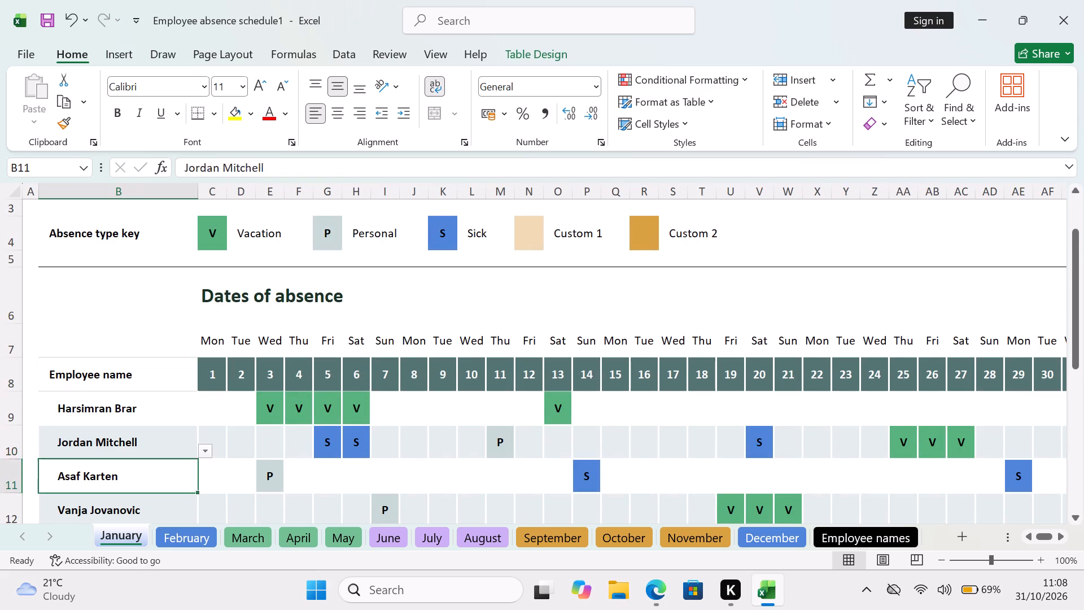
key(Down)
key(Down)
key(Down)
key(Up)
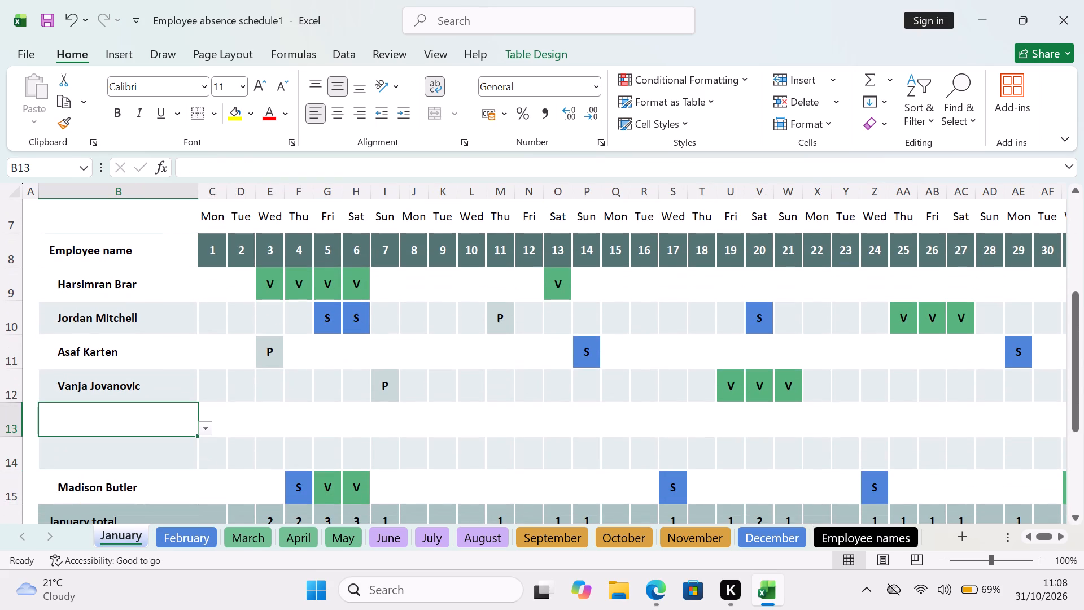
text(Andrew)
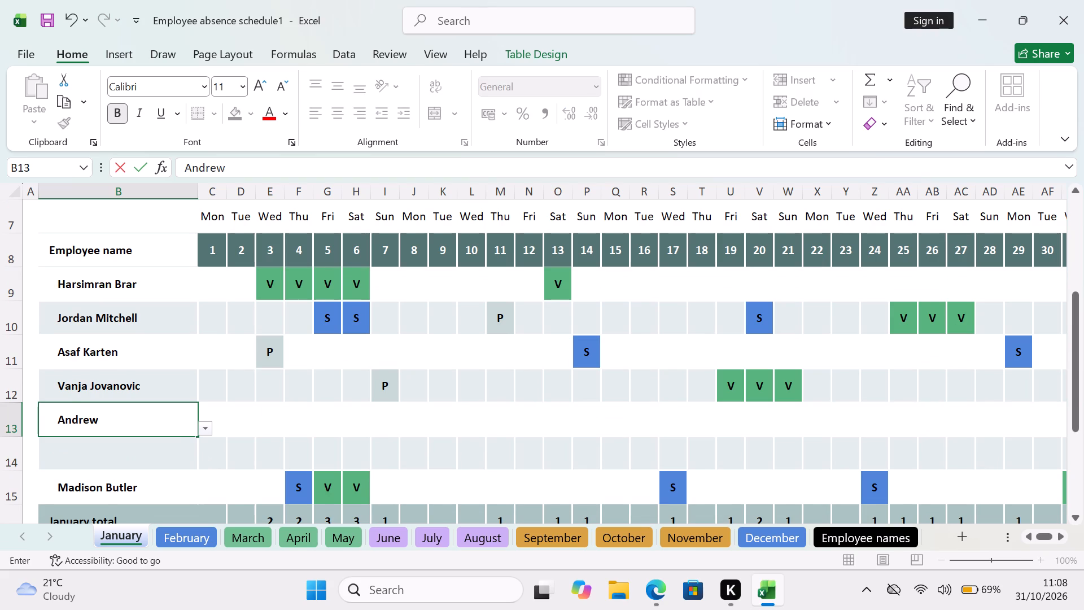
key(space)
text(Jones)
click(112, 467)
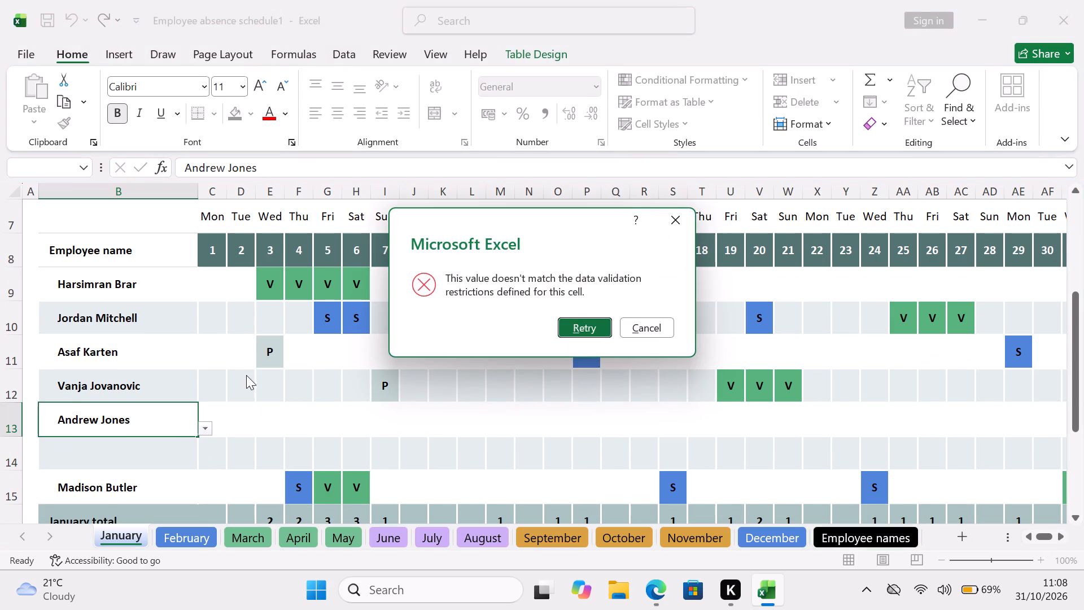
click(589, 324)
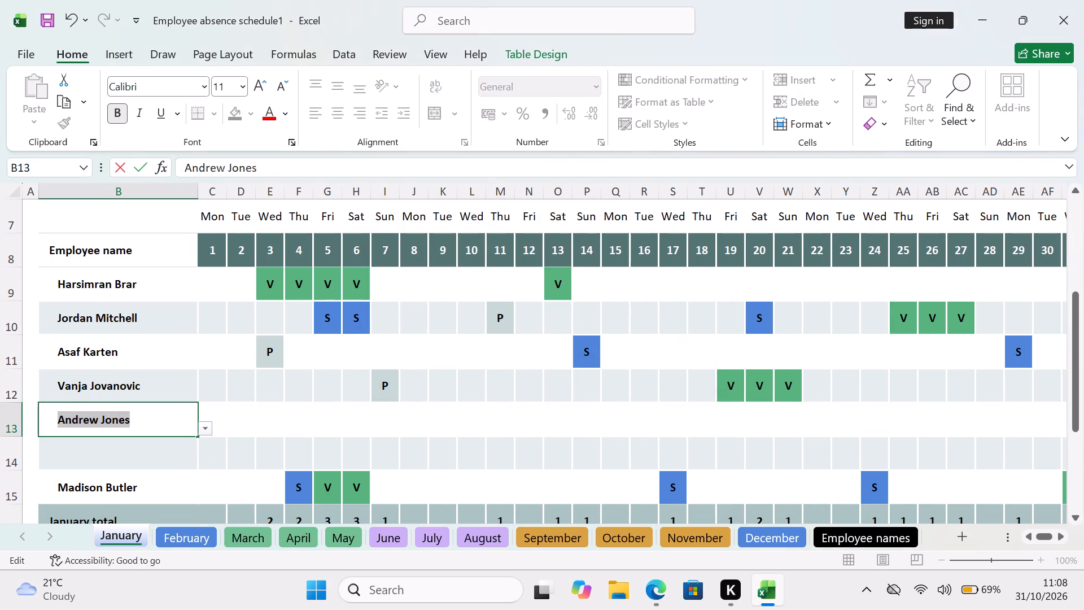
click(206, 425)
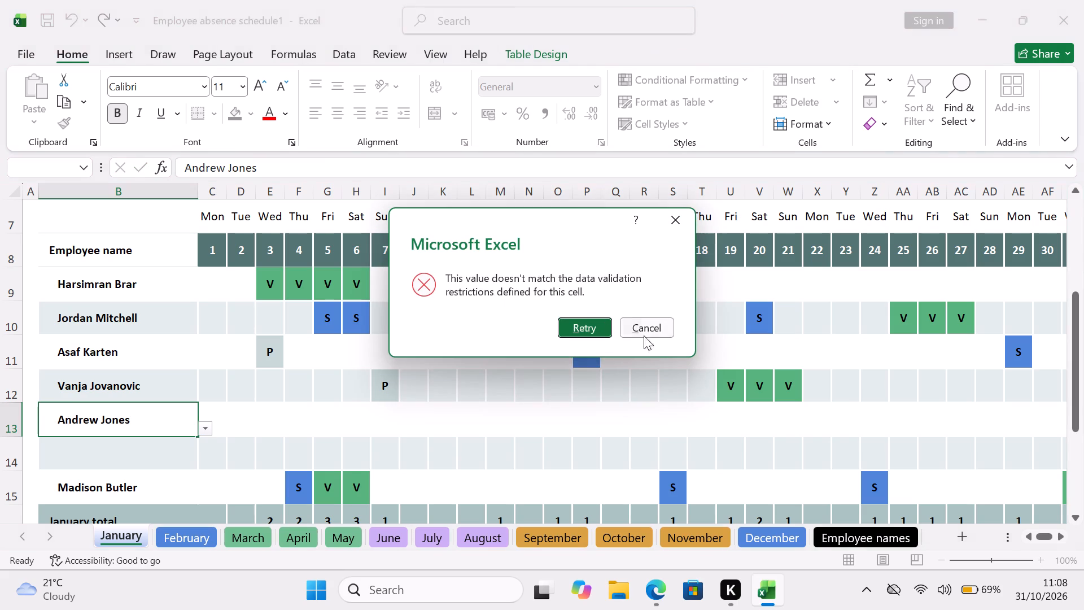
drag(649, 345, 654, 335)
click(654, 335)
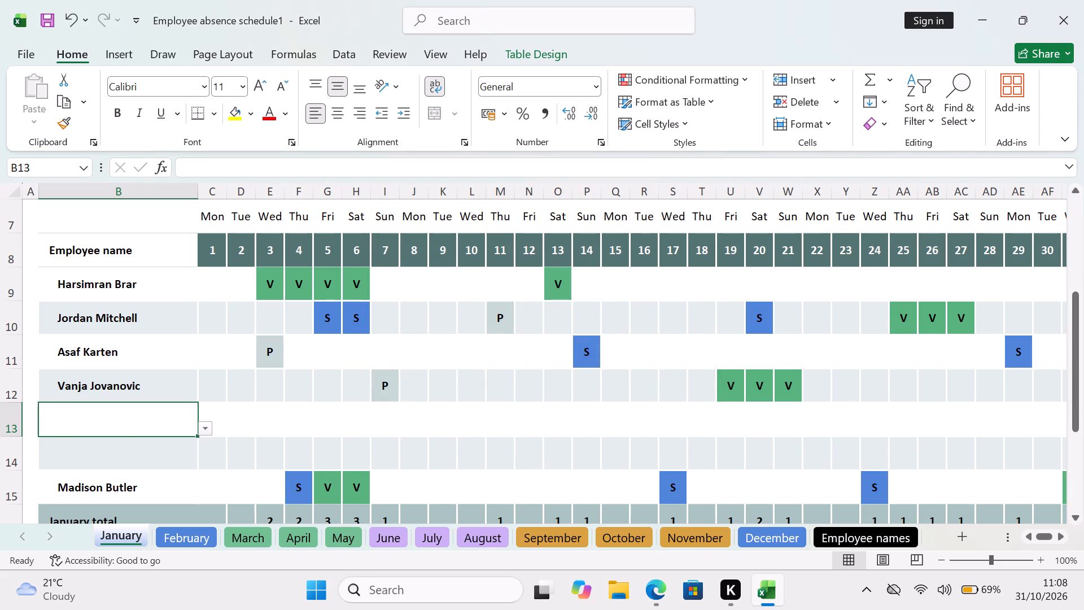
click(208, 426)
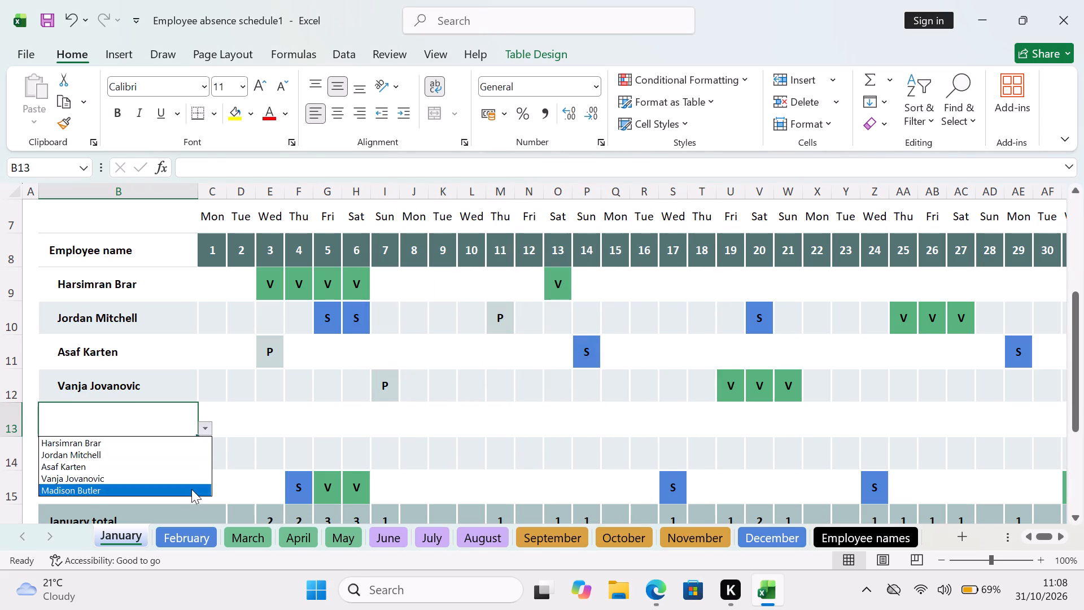
Go to the Employee names sheet and save the workbook.
click(831, 533)
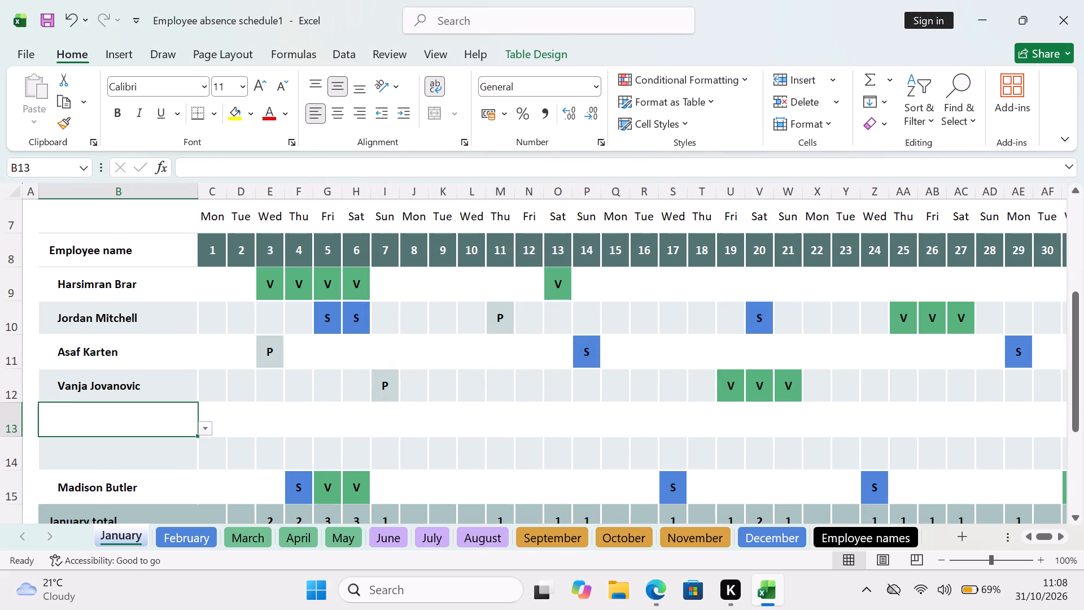
click(845, 534)
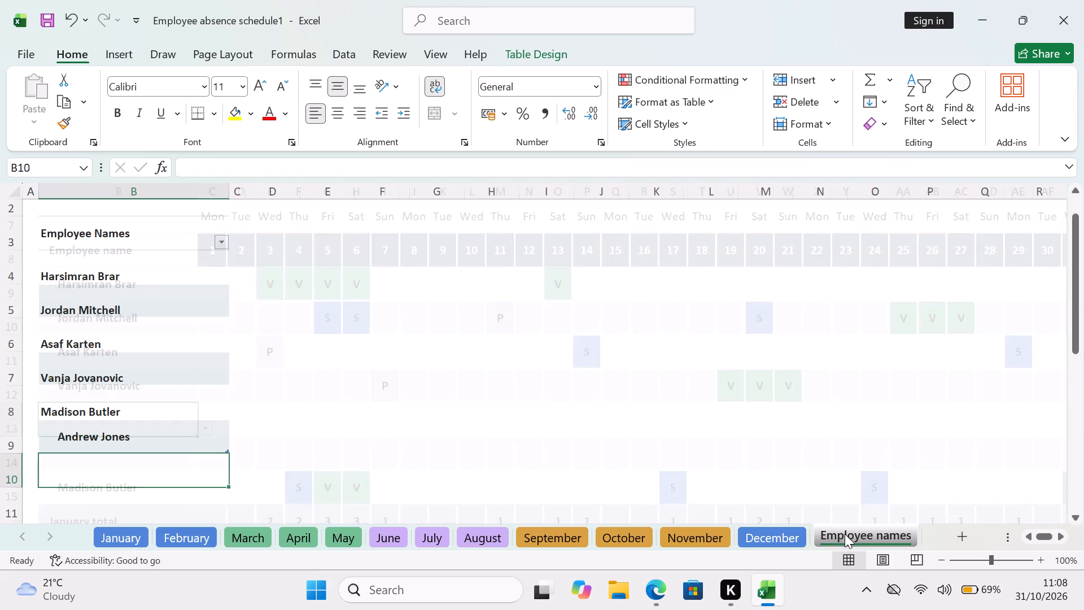
click(147, 476)
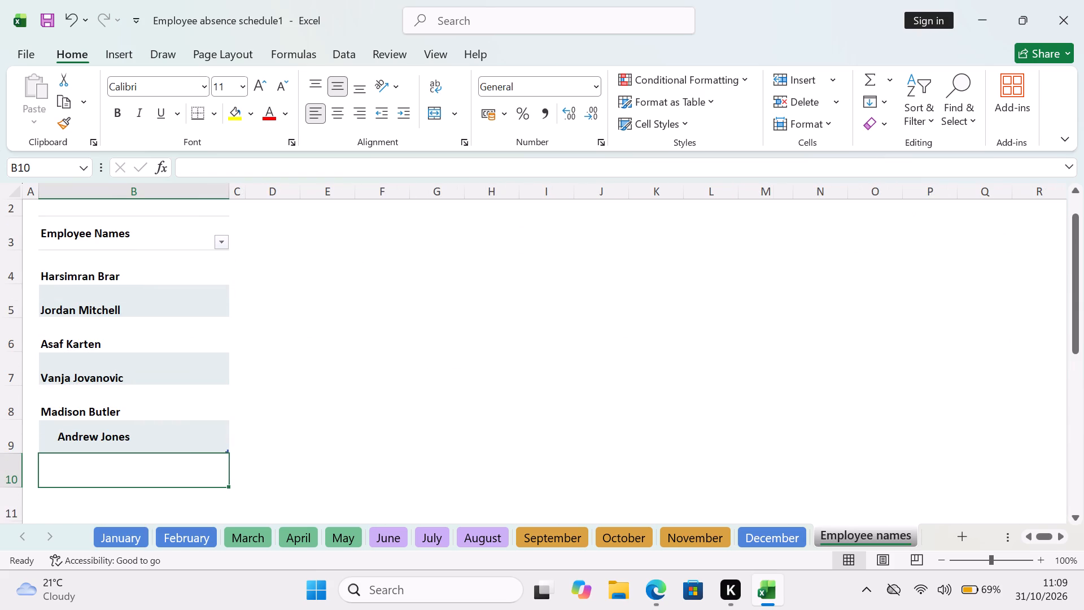
drag(62, 15, 48, 16)
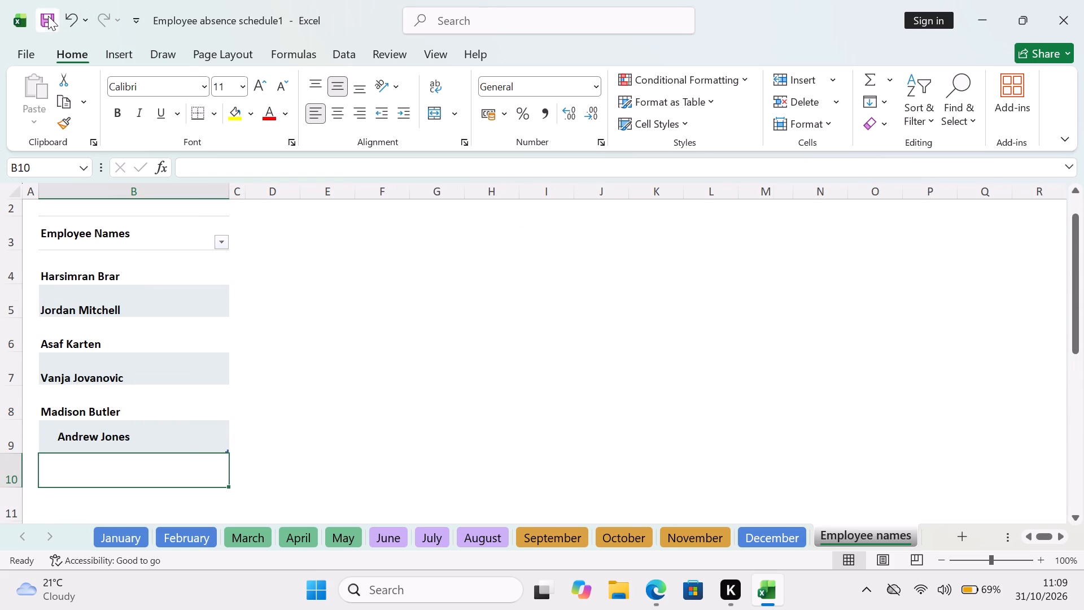
click(48, 16)
click(48, 16)
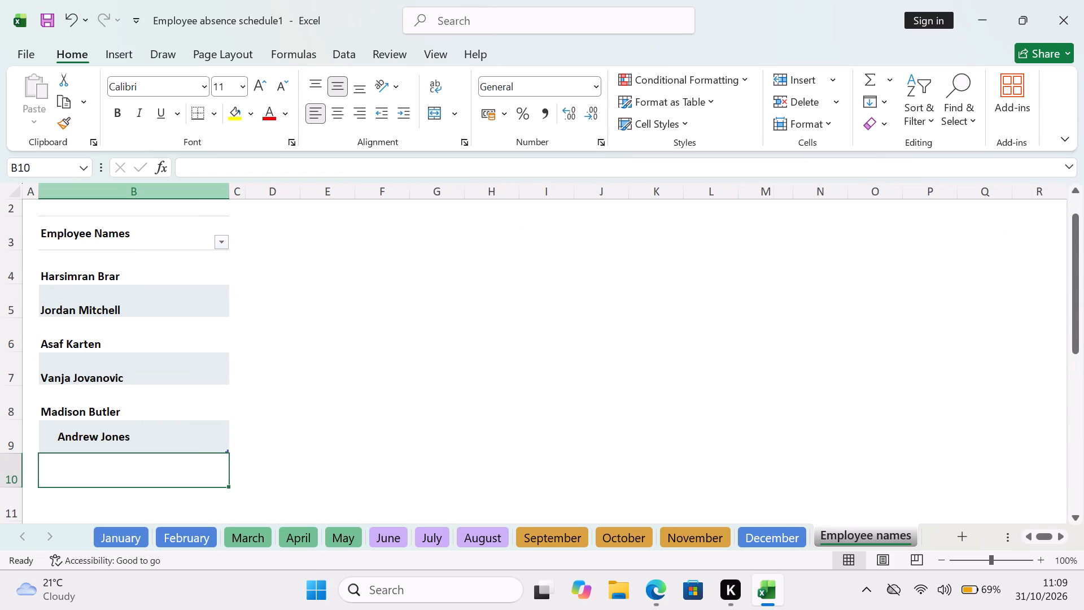
Add a second new employee's name in B10, directly below the first new name in the Employee Names list.
click(124, 474)
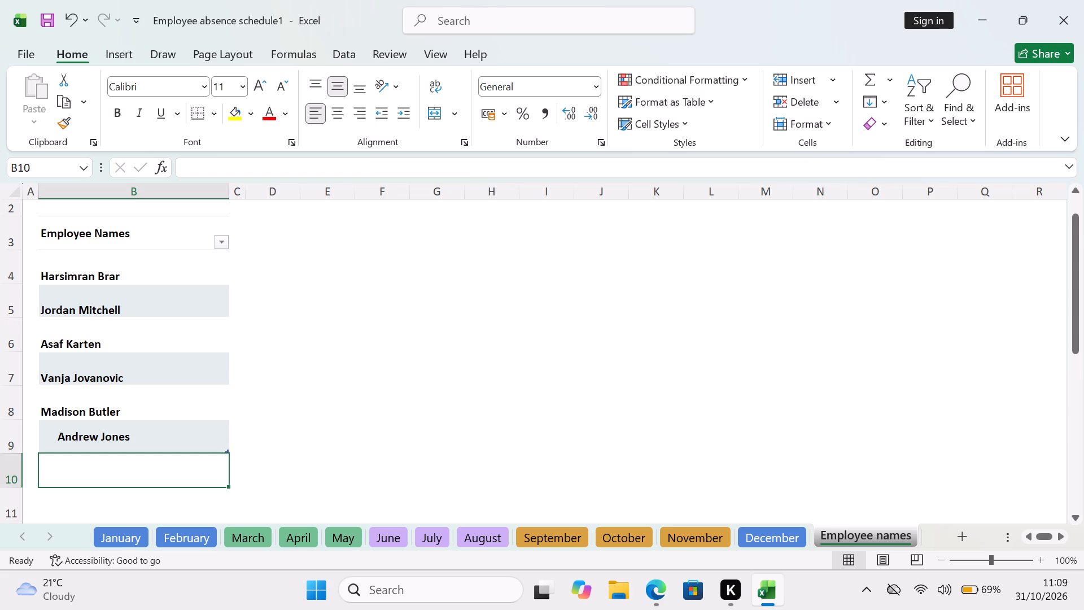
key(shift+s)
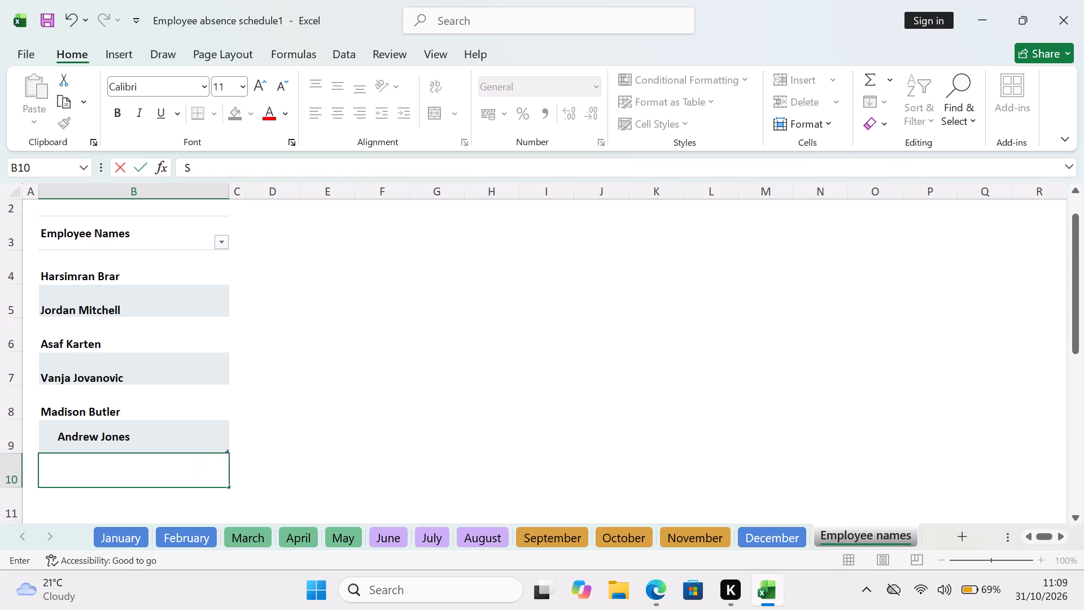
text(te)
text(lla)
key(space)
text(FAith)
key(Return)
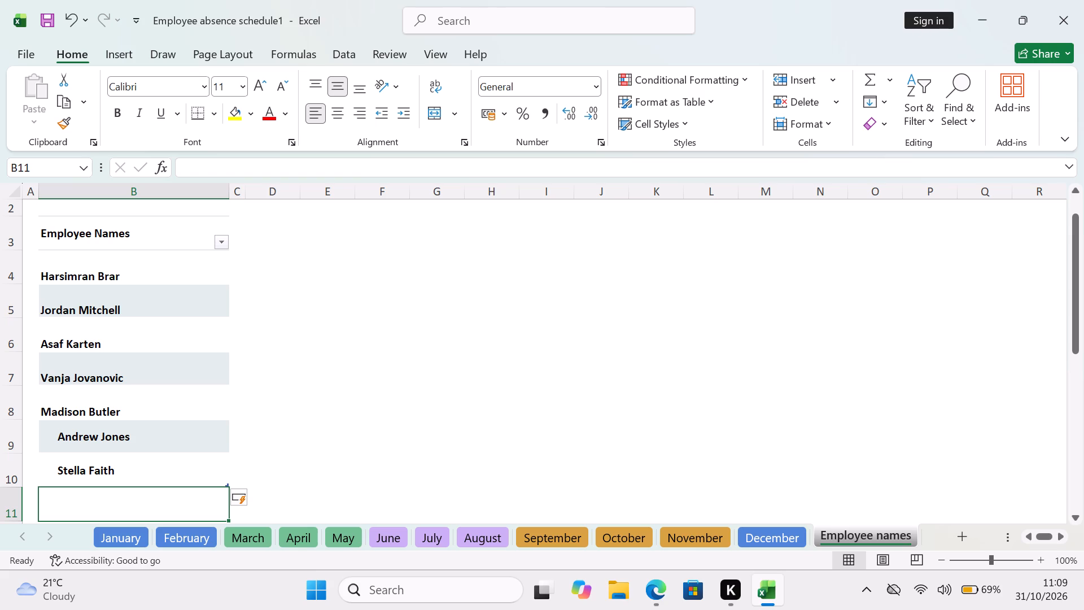
Check the Employee Names column's filter values, keeping all names selected.
click(107, 292)
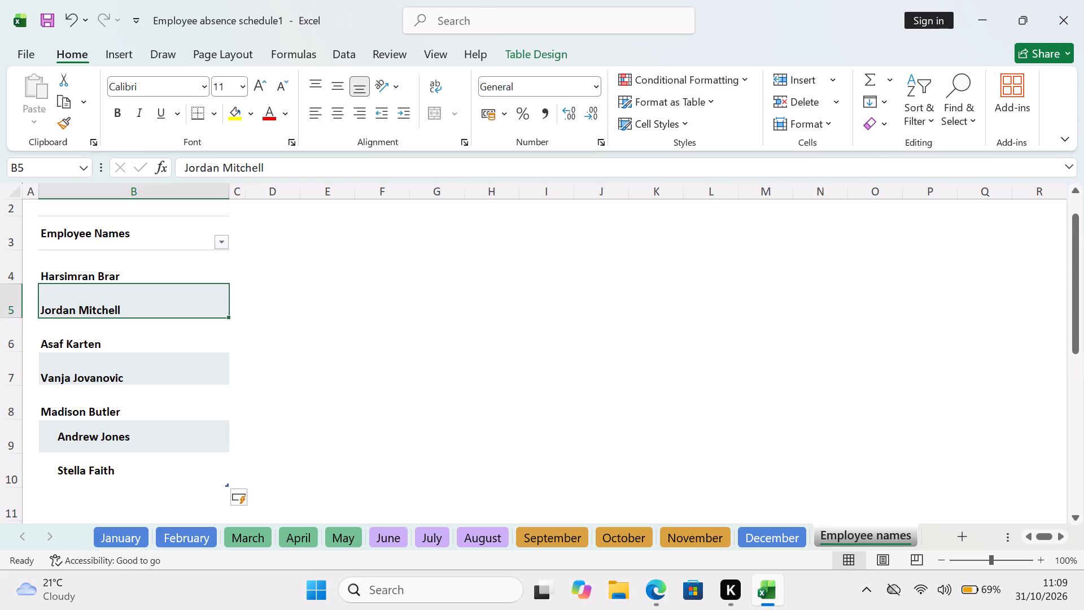
click(223, 254)
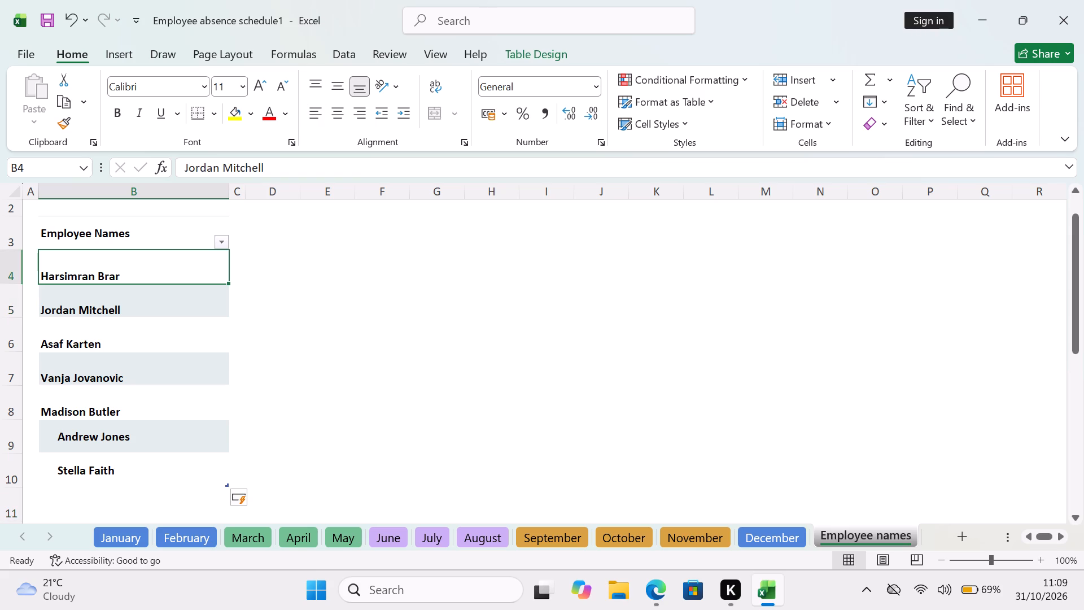
click(221, 241)
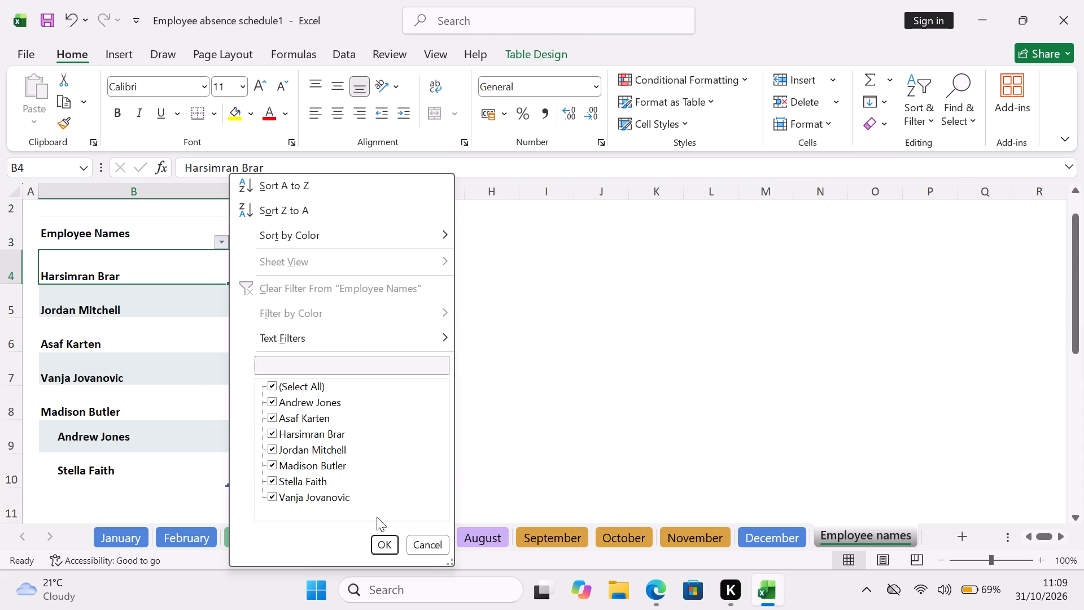
click(379, 543)
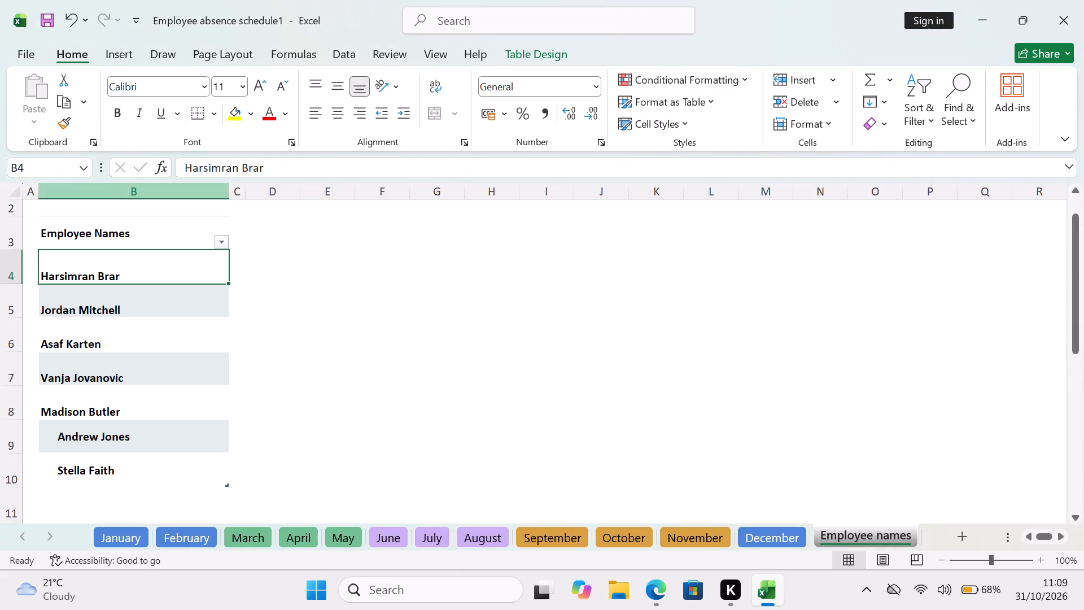
On the January sheet, look through the selectable names for B13 for the newly added employees.
click(140, 546)
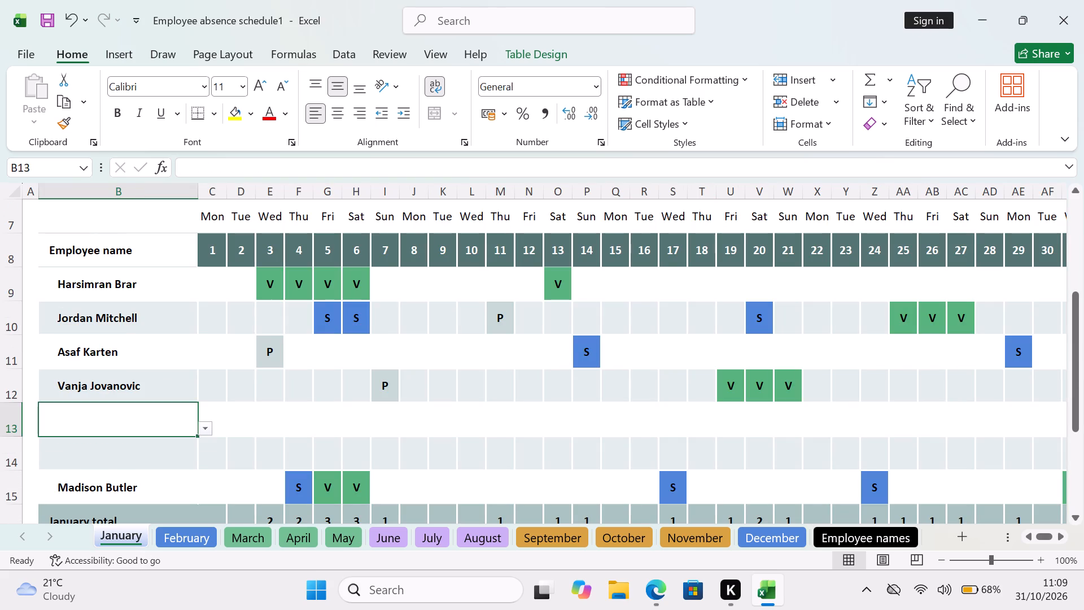
click(205, 428)
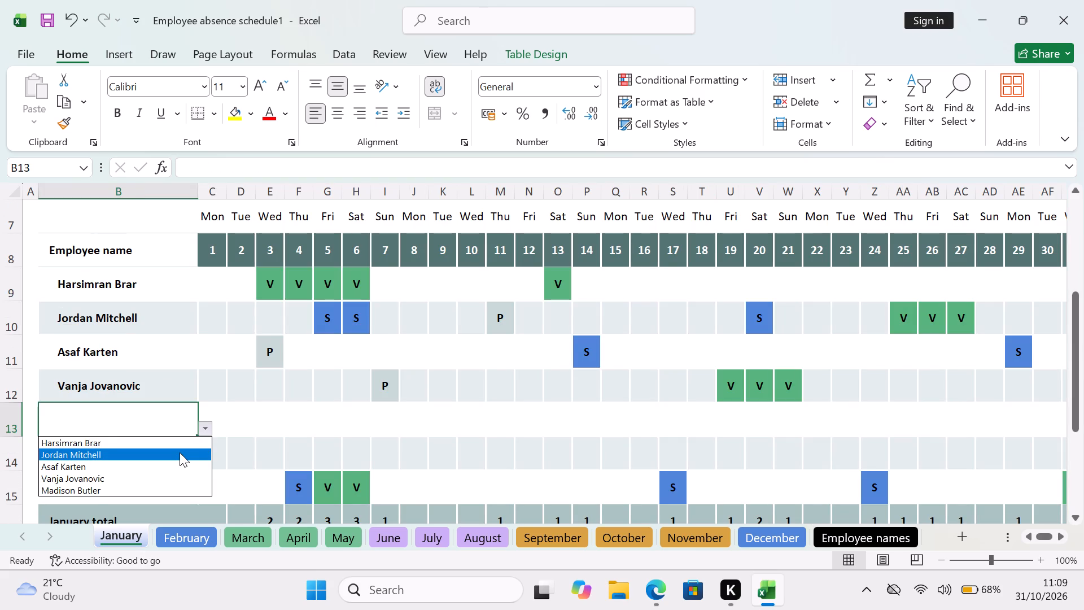
key(Down)
key(Down)
key(Down)
key(Down)
key(Down)
key(Down)
key(Down)
key(Down)
key(Down)
key(Down)
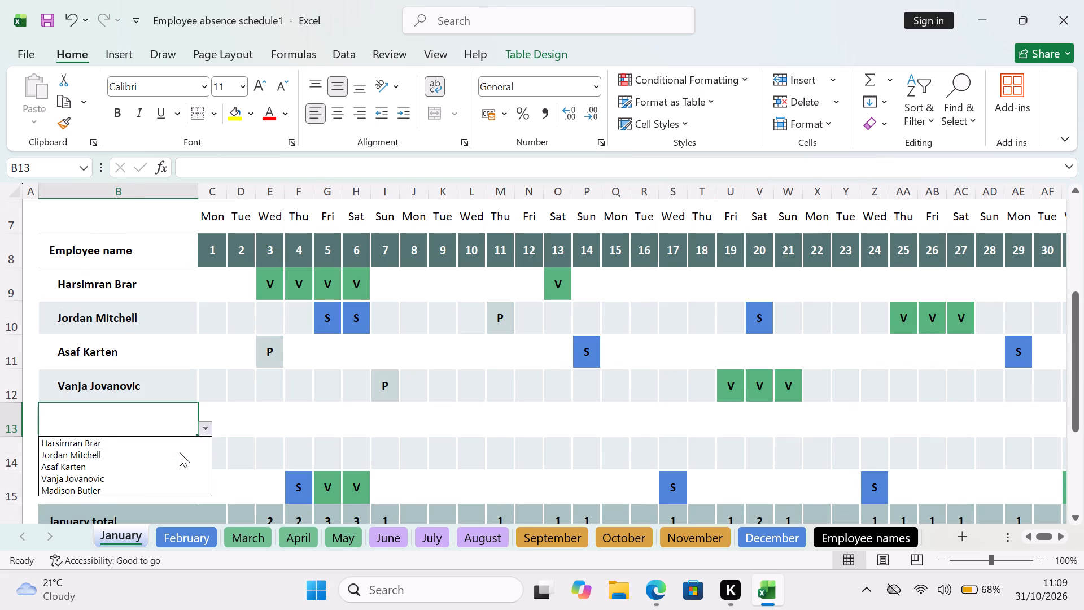
key(Up)
key(Up)
key(Up)
key(Up)
key(Up)
key(Up)
key(Up)
key(Up)
key(Up)
key(Up)
key(Down)
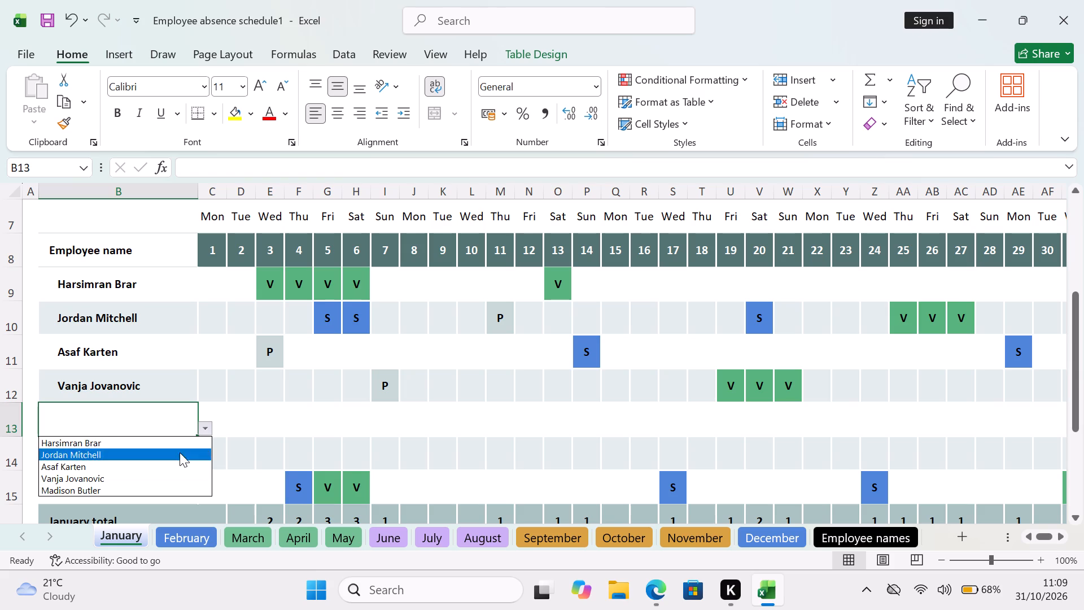
key(Down)
key(Down)
key(Down)
key(Down)
key(Down)
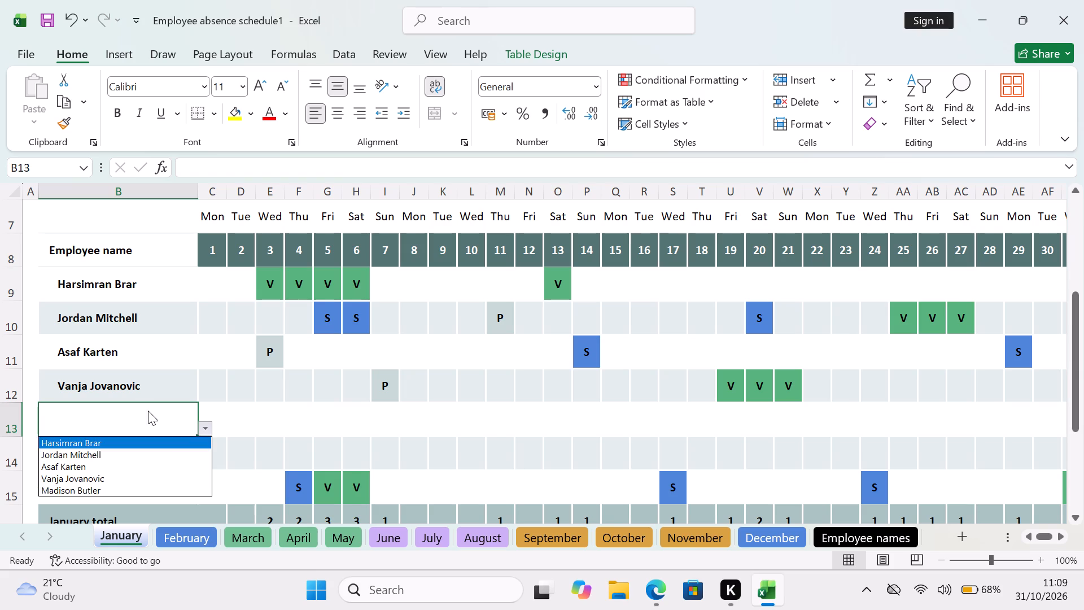
click(147, 409)
Look through the selectable names for B14, the second blank row of the January table.
click(136, 451)
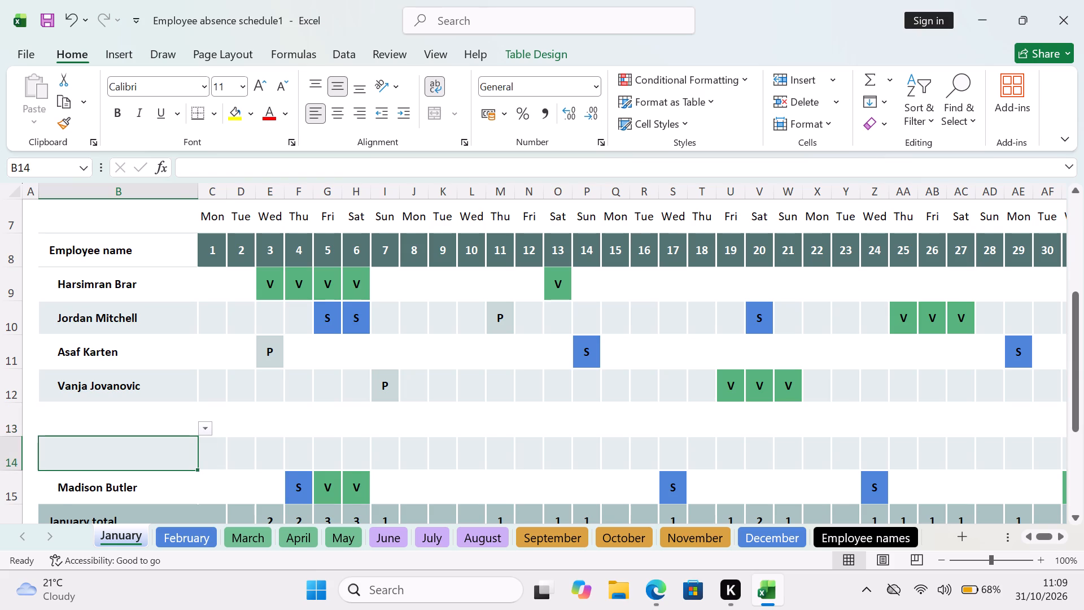
click(203, 472)
click(189, 464)
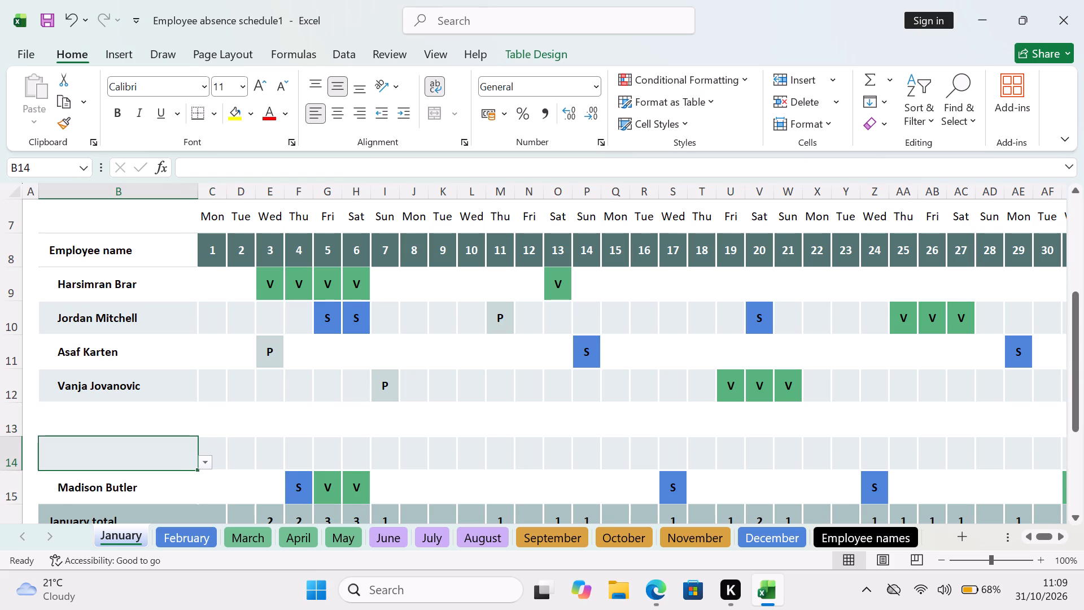
click(206, 461)
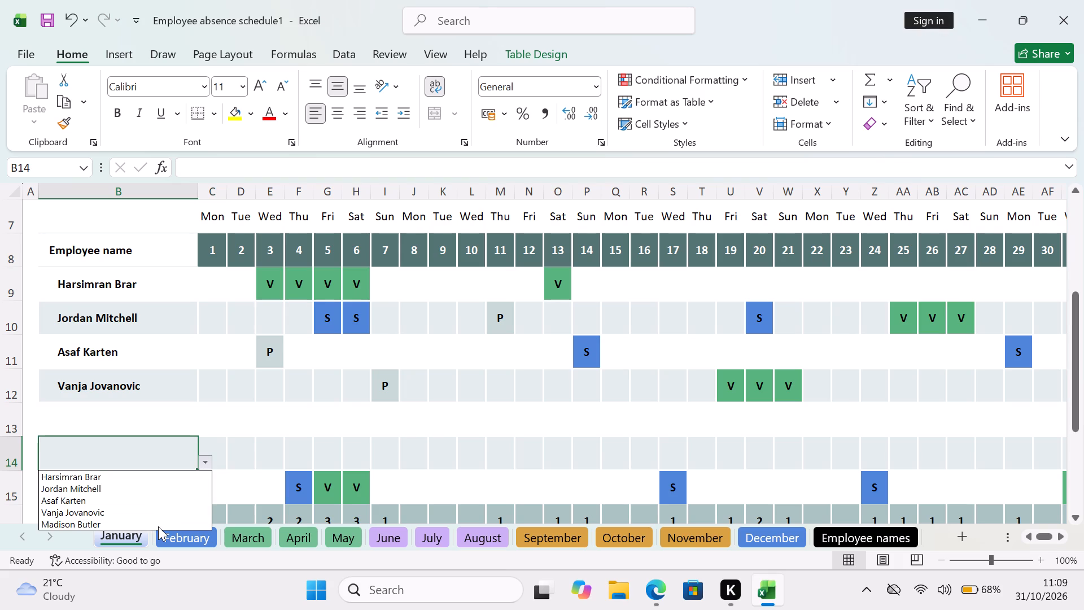
key(Up)
key(Down)
key(Down)
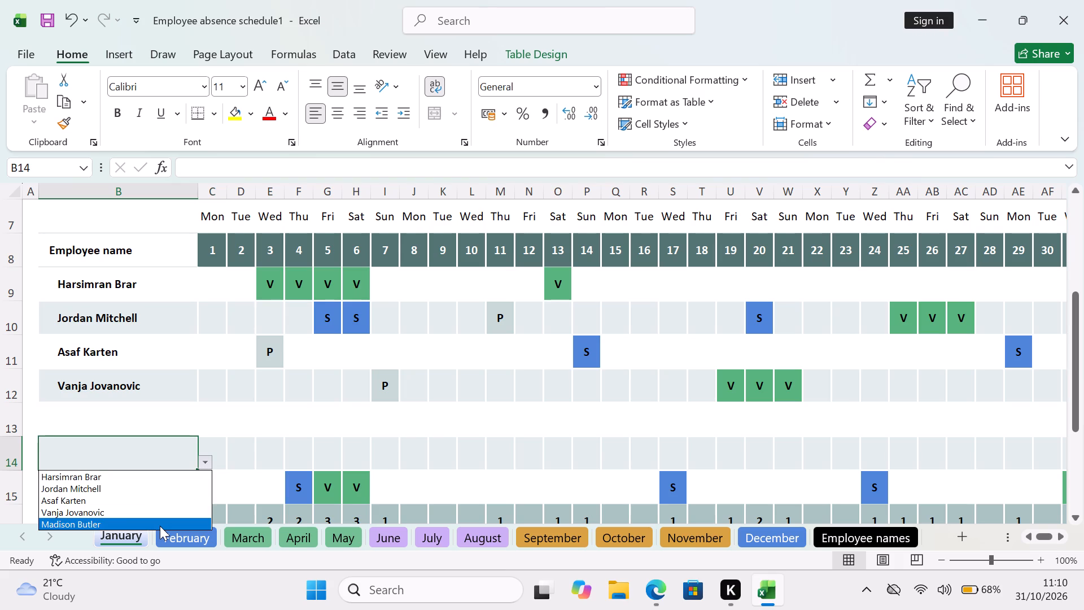
Reread the entry guidance on the January table's Employee name header, B8.
click(95, 252)
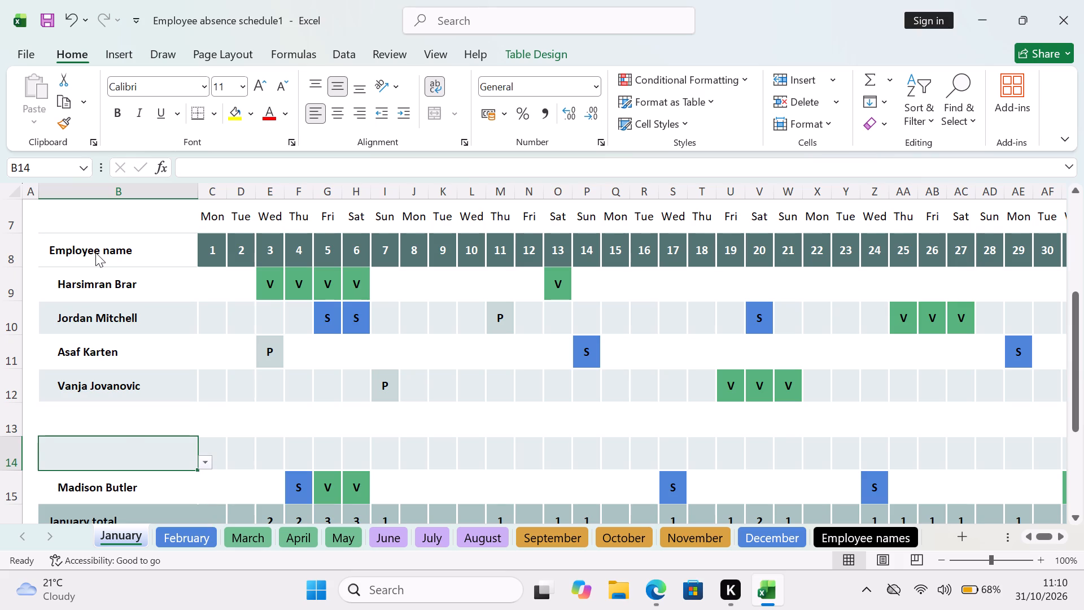
double_click(105, 250)
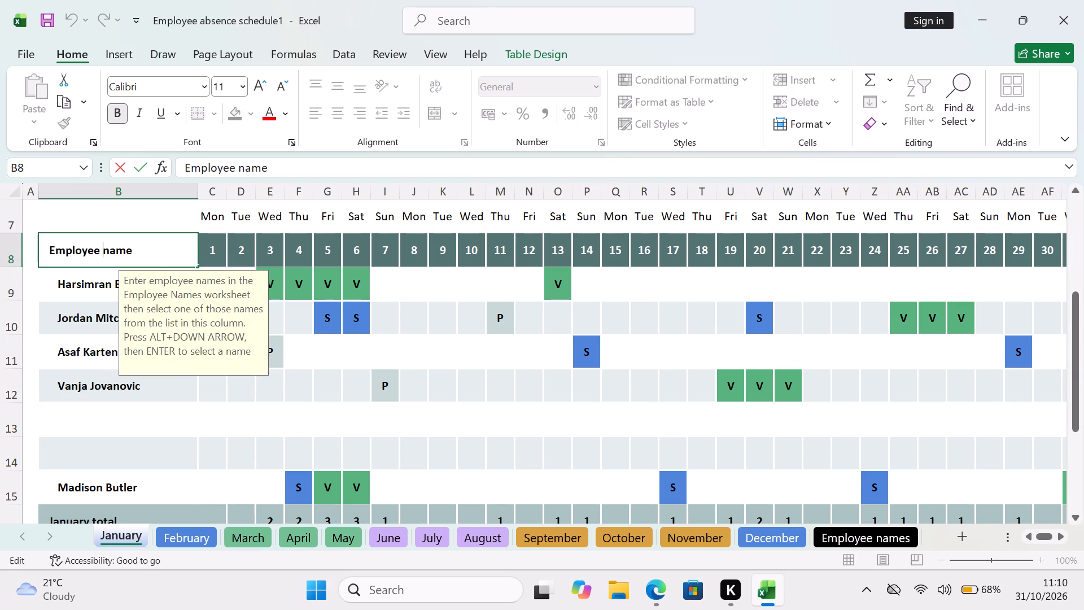
Look through the selectable names for B13, the first blank row of the January table, for the newly added employees.
click(155, 411)
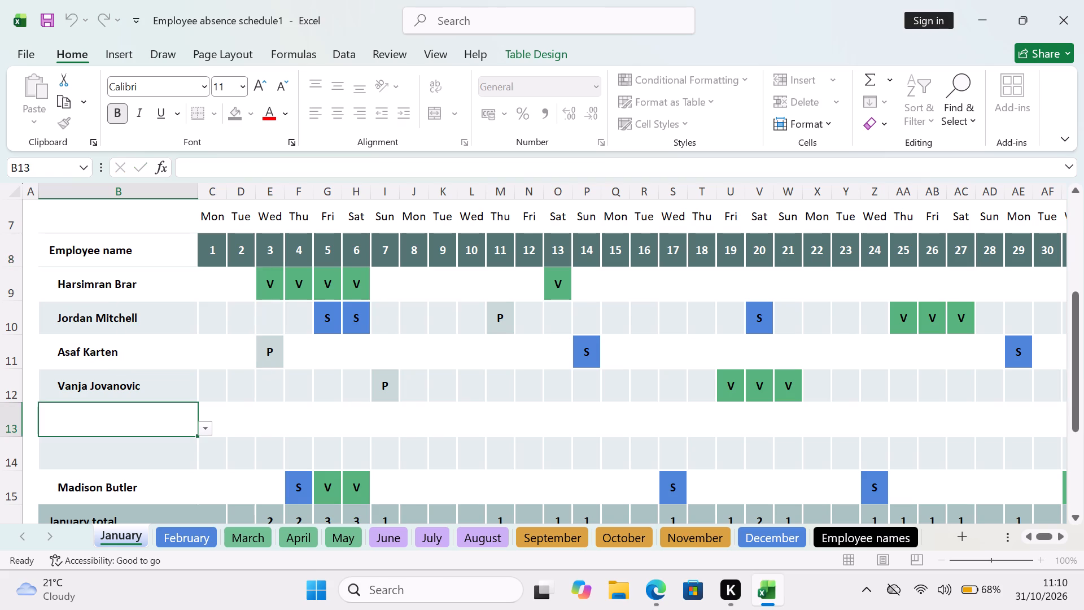
click(204, 439)
click(158, 419)
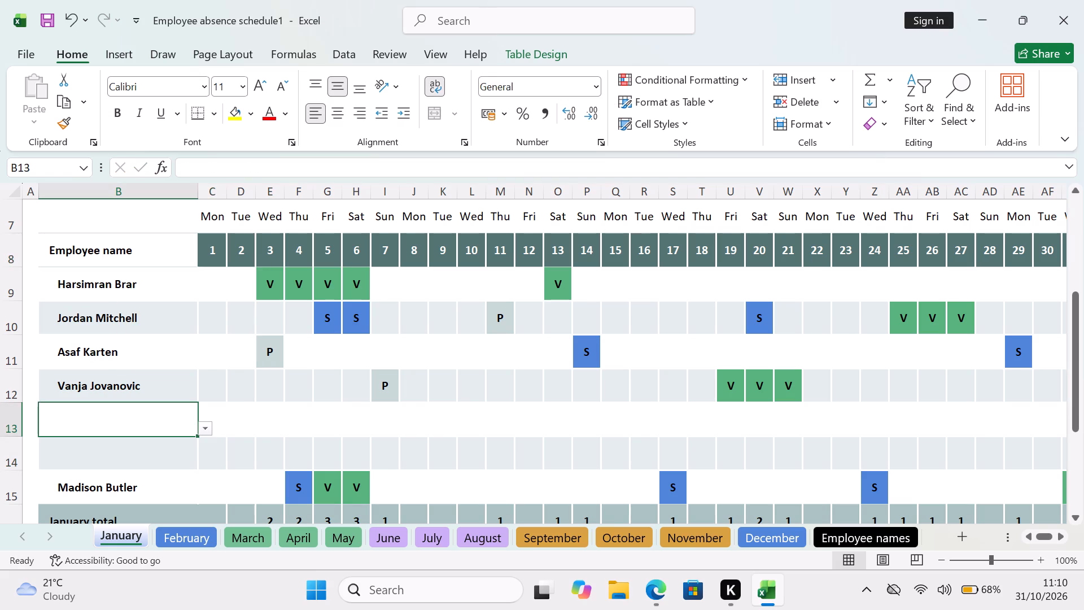
click(206, 430)
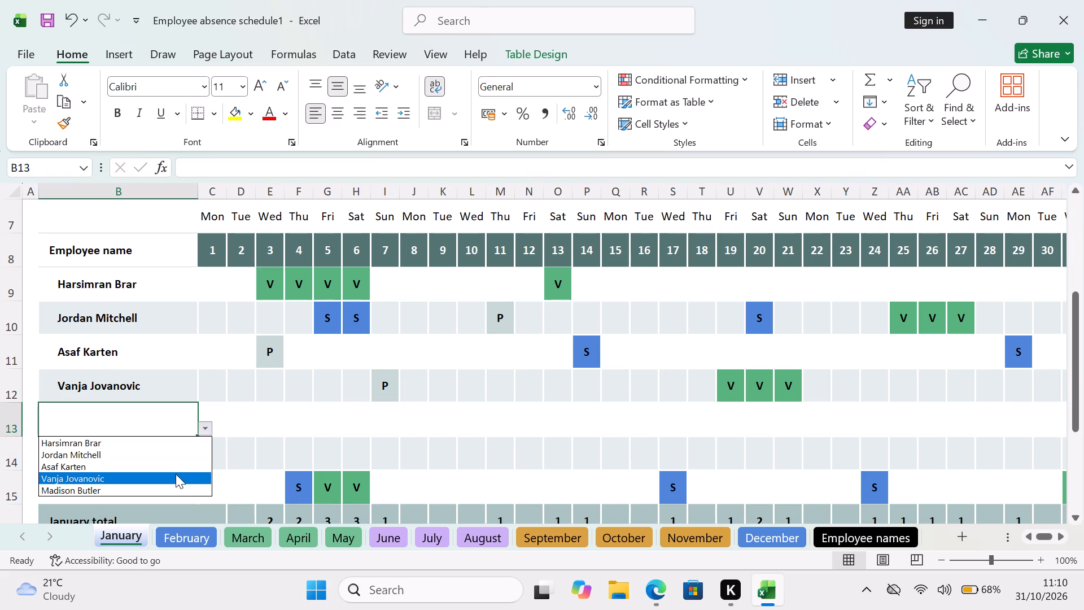
key(Down)
key(Down)
key(Down)
key(Down)
On the Employee names sheet, check the existing name entries and the two newly added ones in B9 and B10.
click(892, 536)
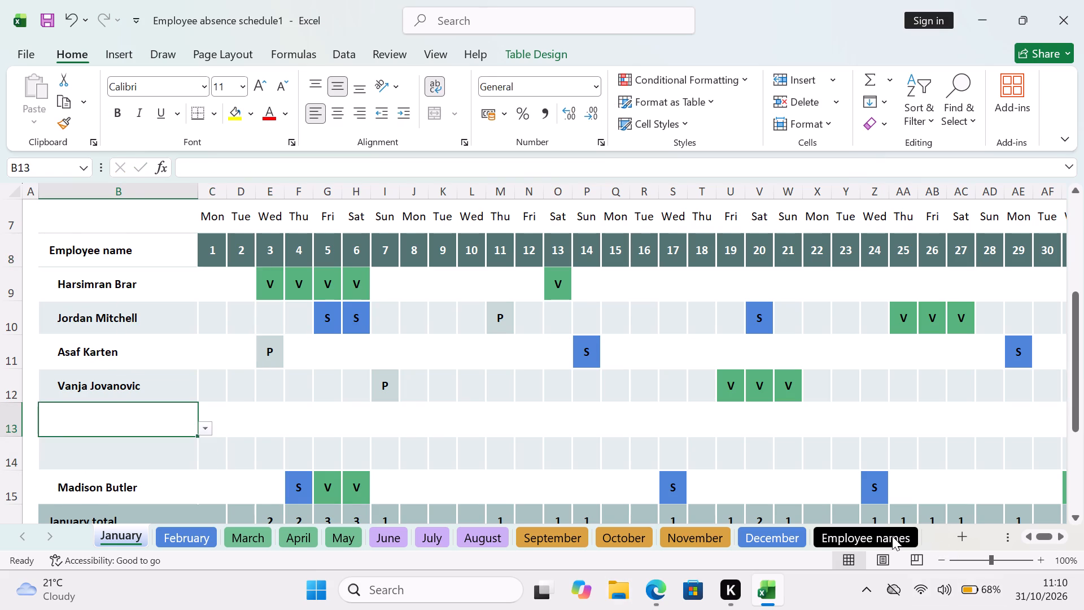
click(892, 536)
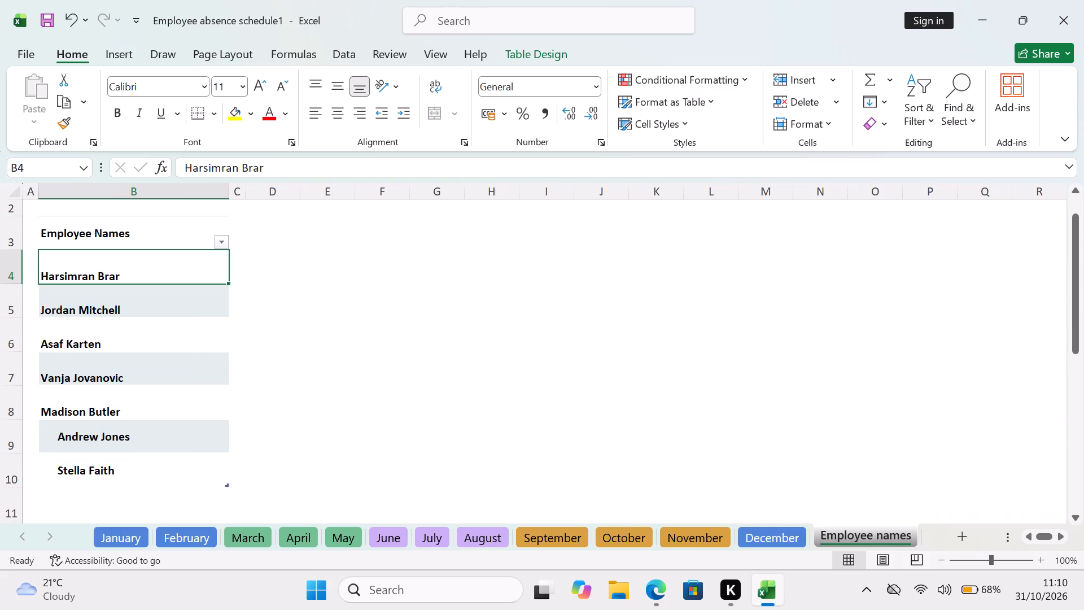
click(195, 445)
click(195, 445)
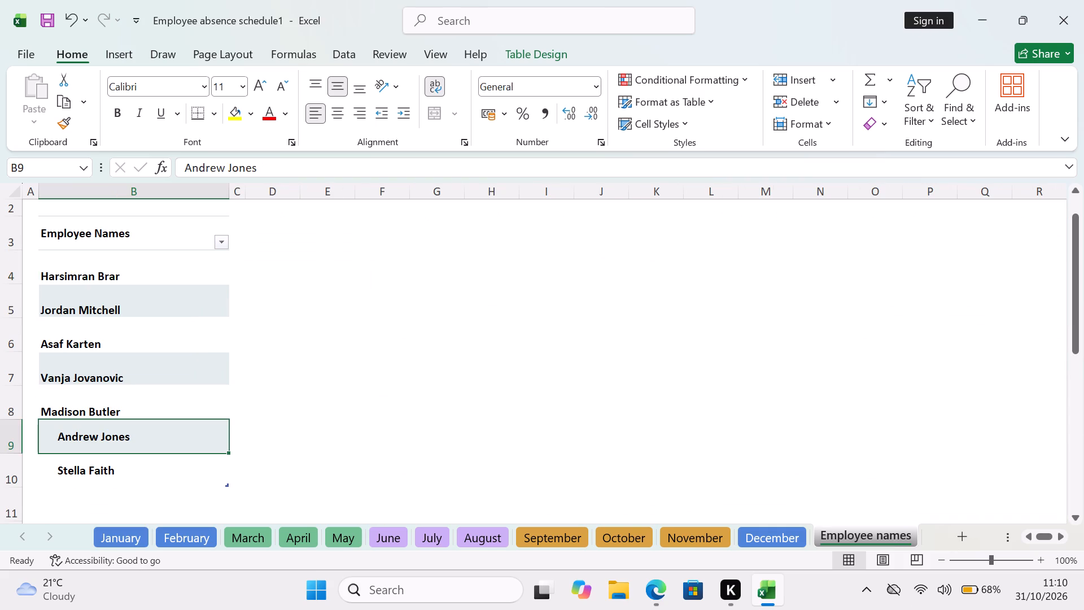
click(213, 372)
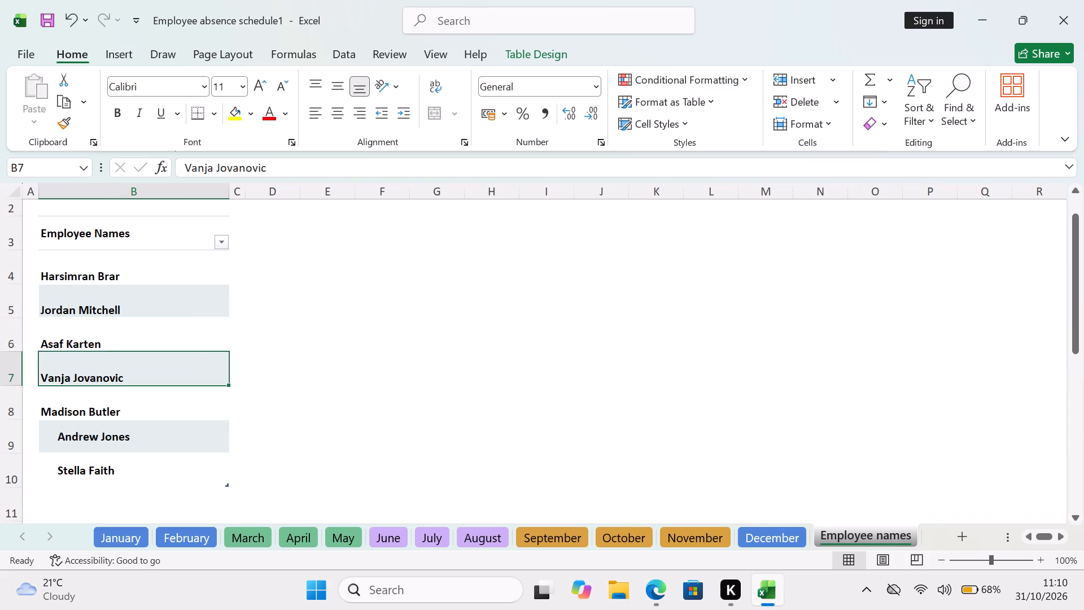
click(201, 324)
click(207, 294)
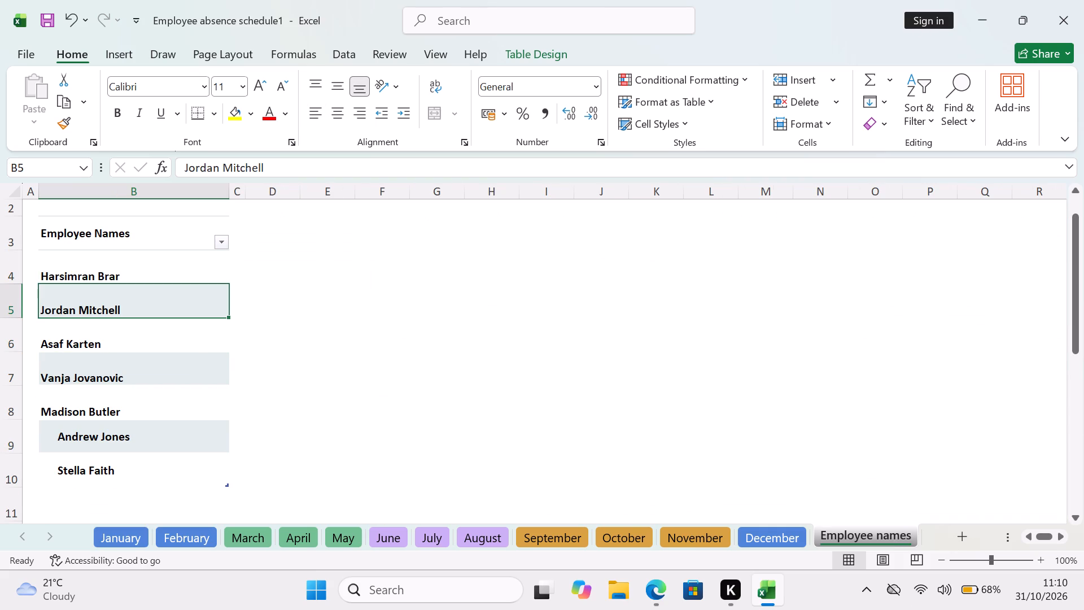
click(182, 391)
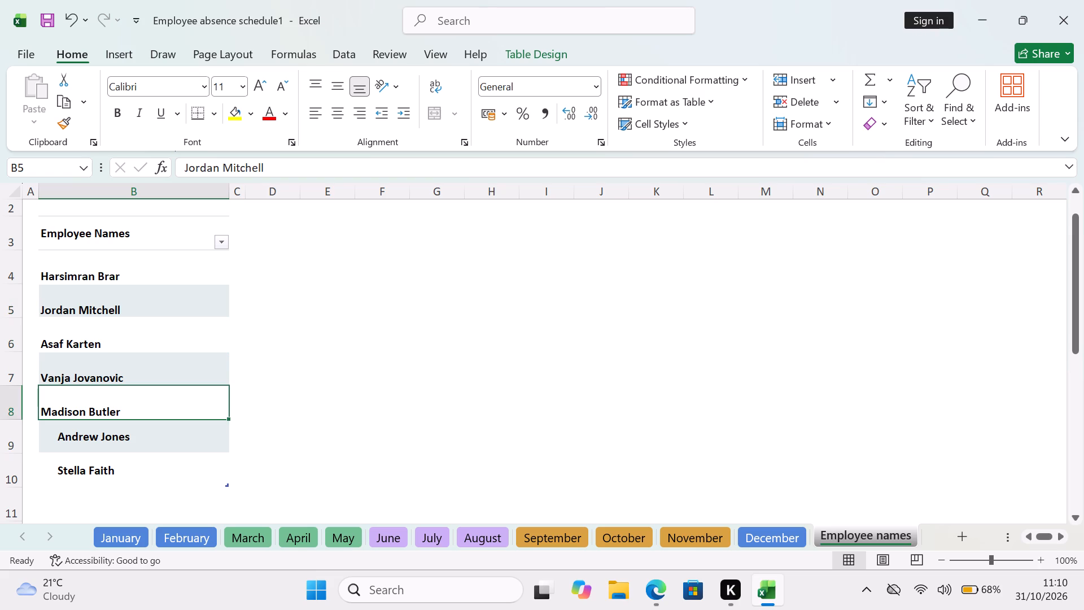
click(178, 404)
click(174, 409)
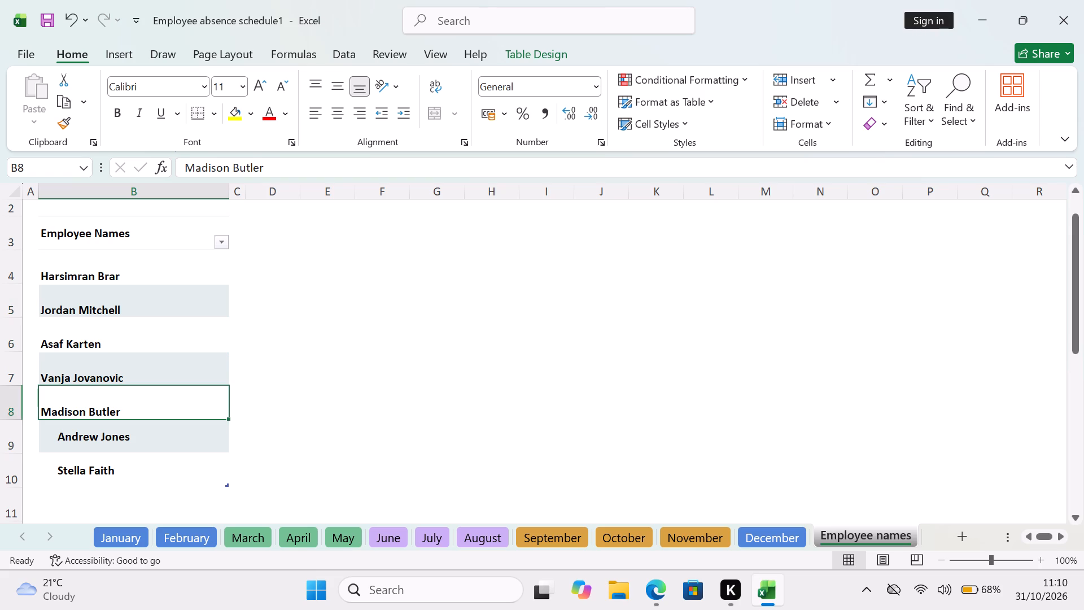
click(173, 438)
click(168, 455)
click(168, 455)
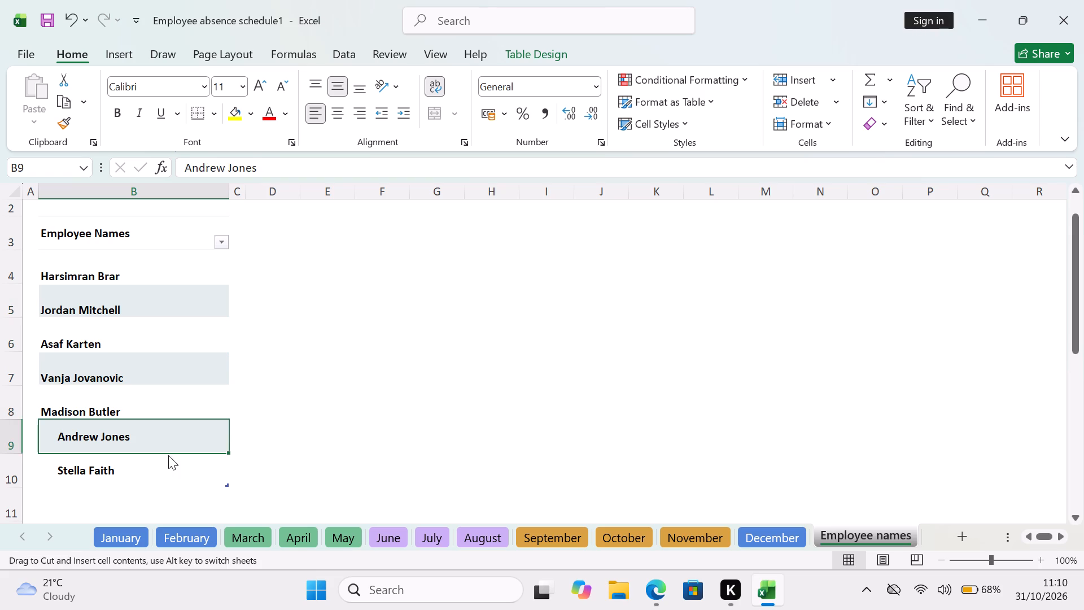
double_click(168, 455)
triple_click(168, 455)
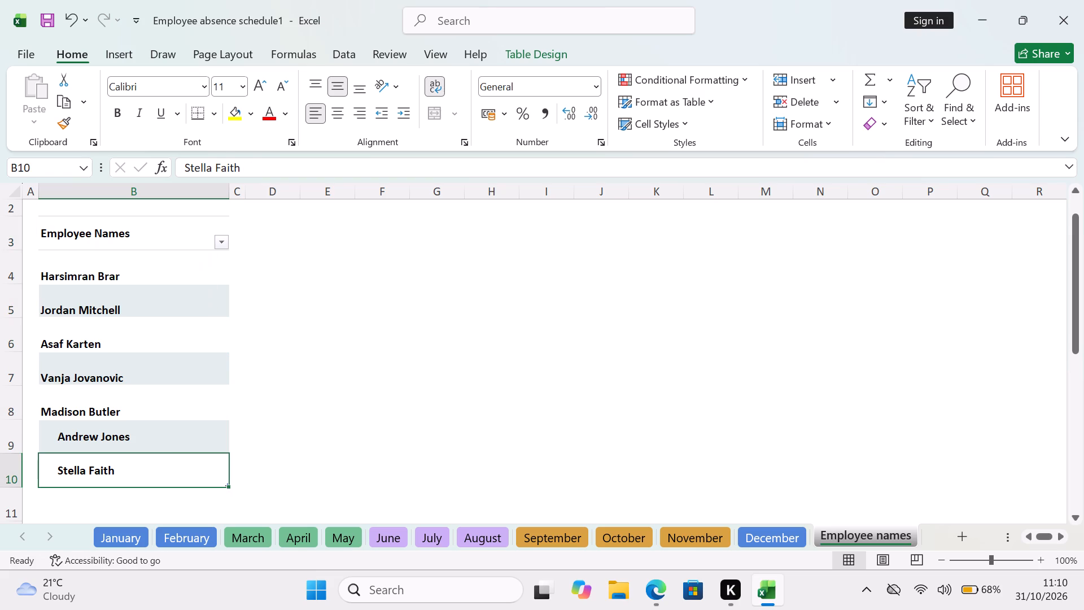
double_click(168, 455)
double_click(168, 455)
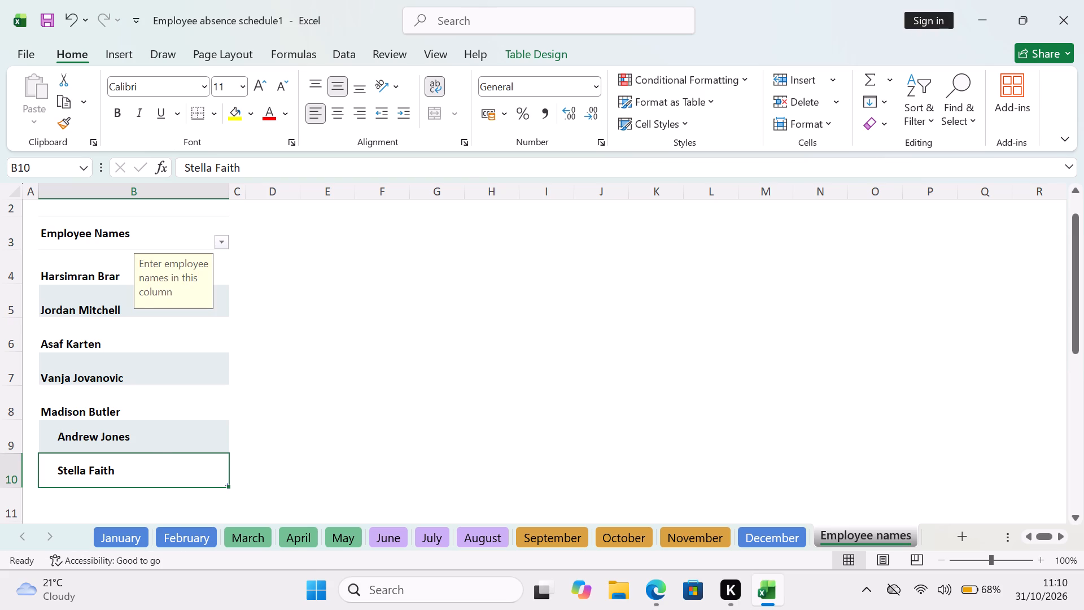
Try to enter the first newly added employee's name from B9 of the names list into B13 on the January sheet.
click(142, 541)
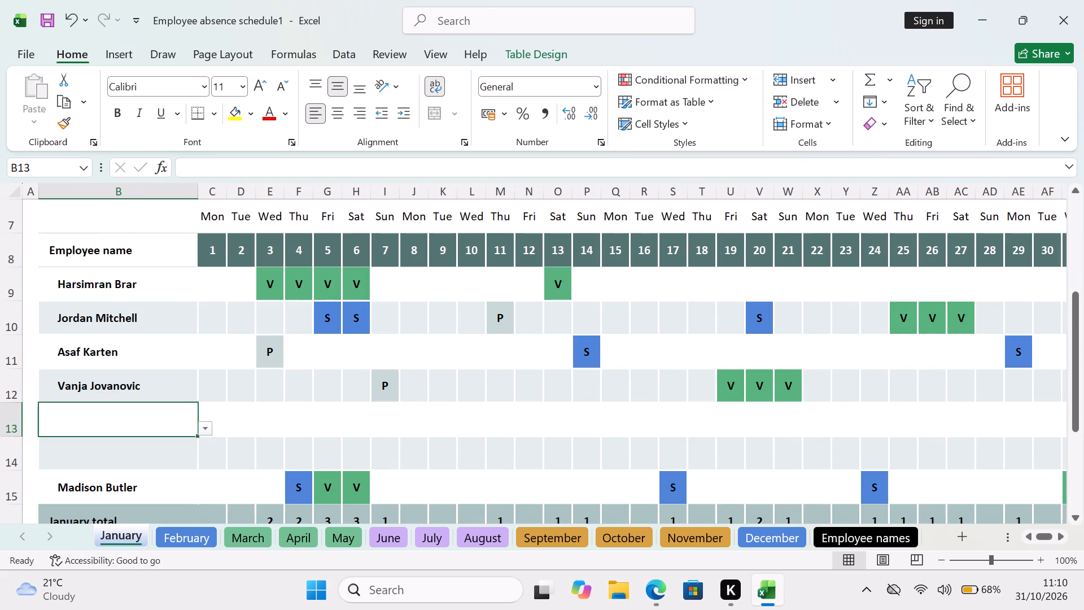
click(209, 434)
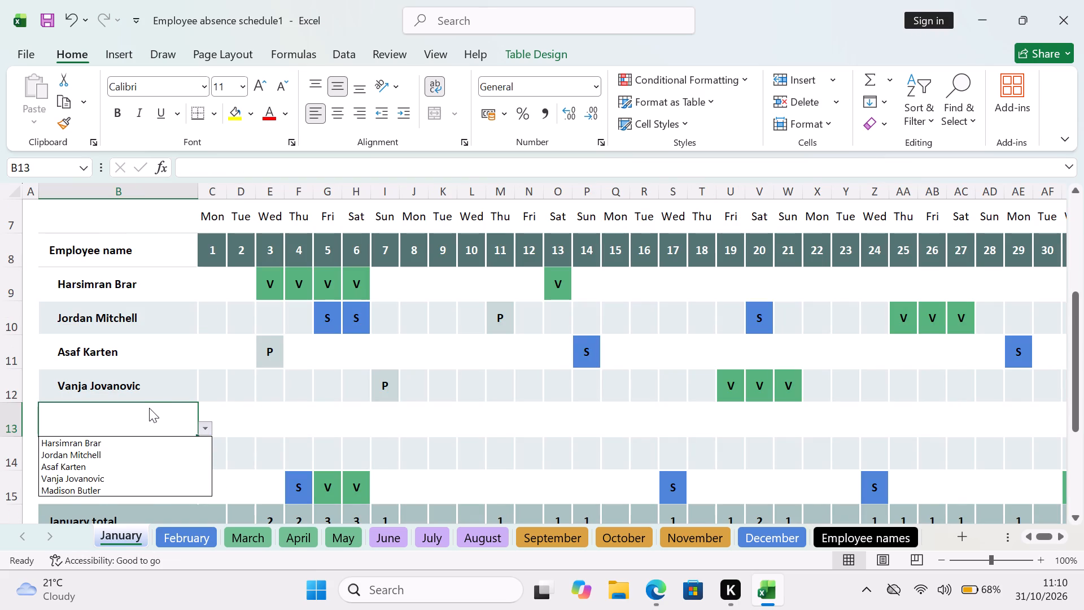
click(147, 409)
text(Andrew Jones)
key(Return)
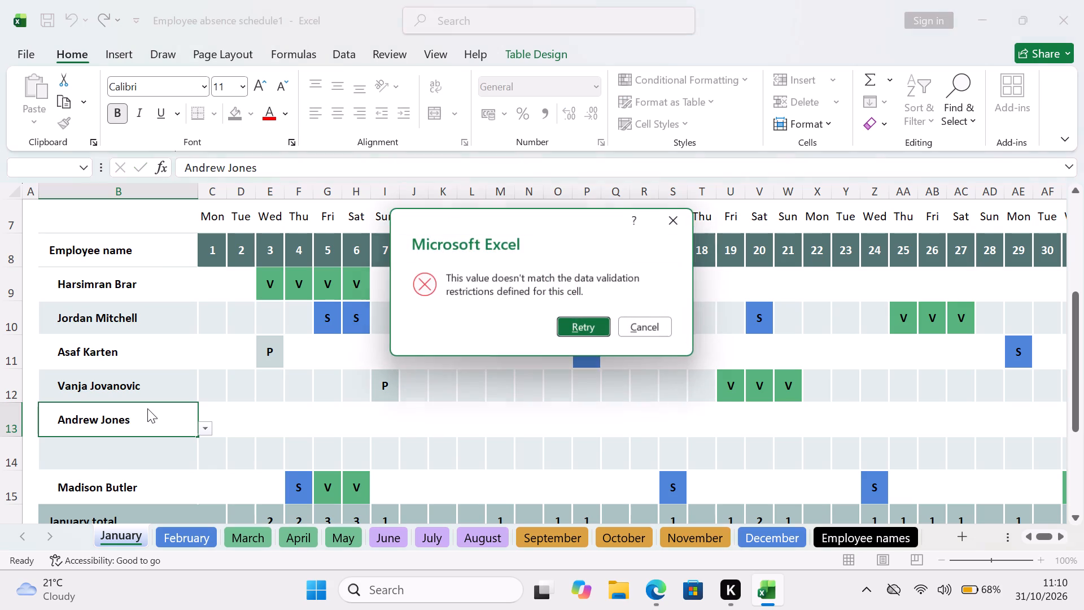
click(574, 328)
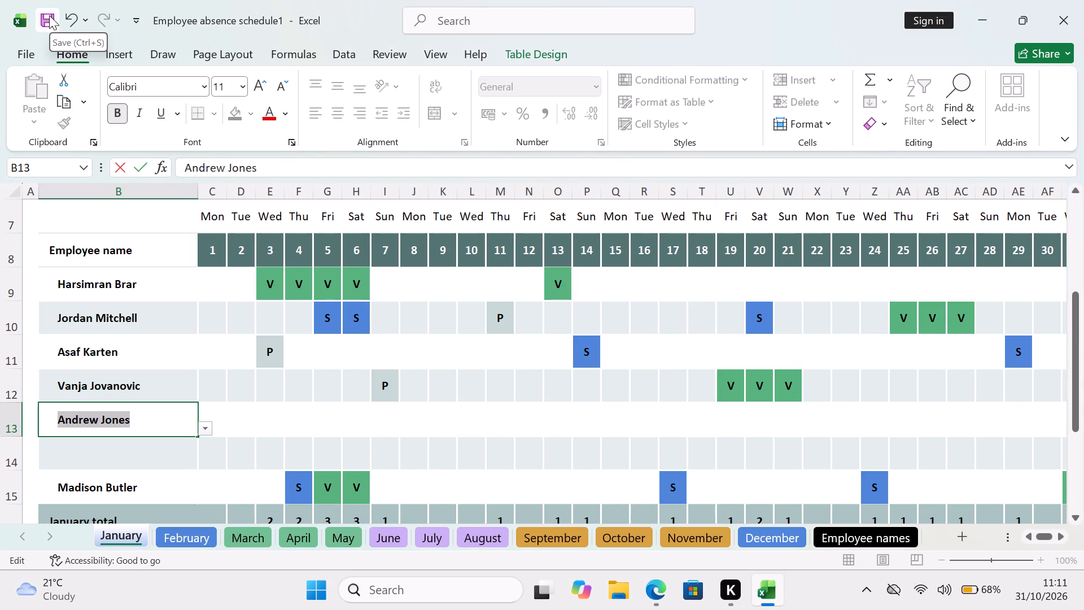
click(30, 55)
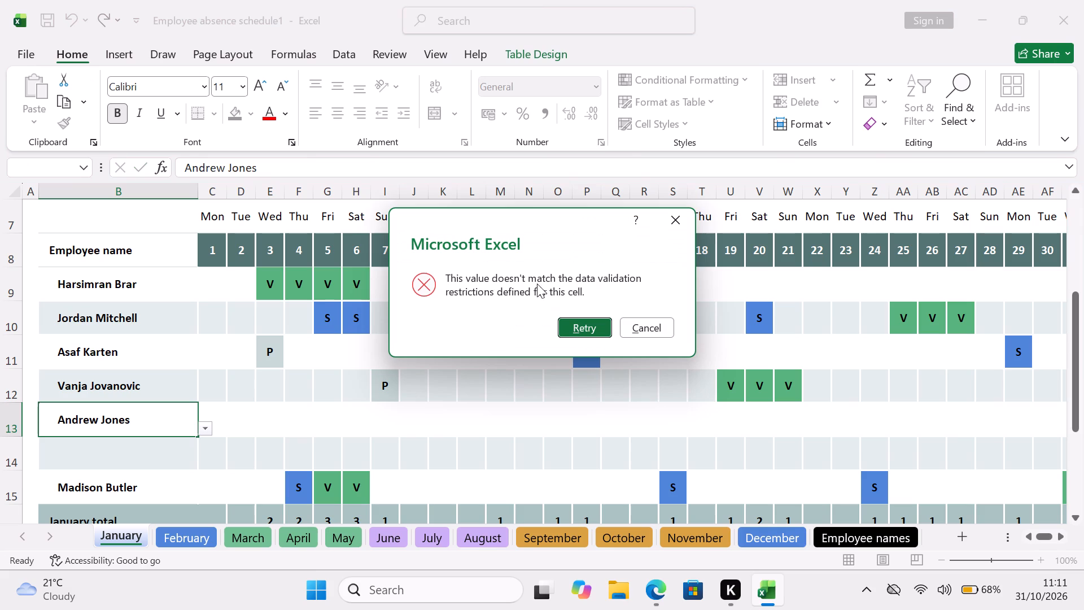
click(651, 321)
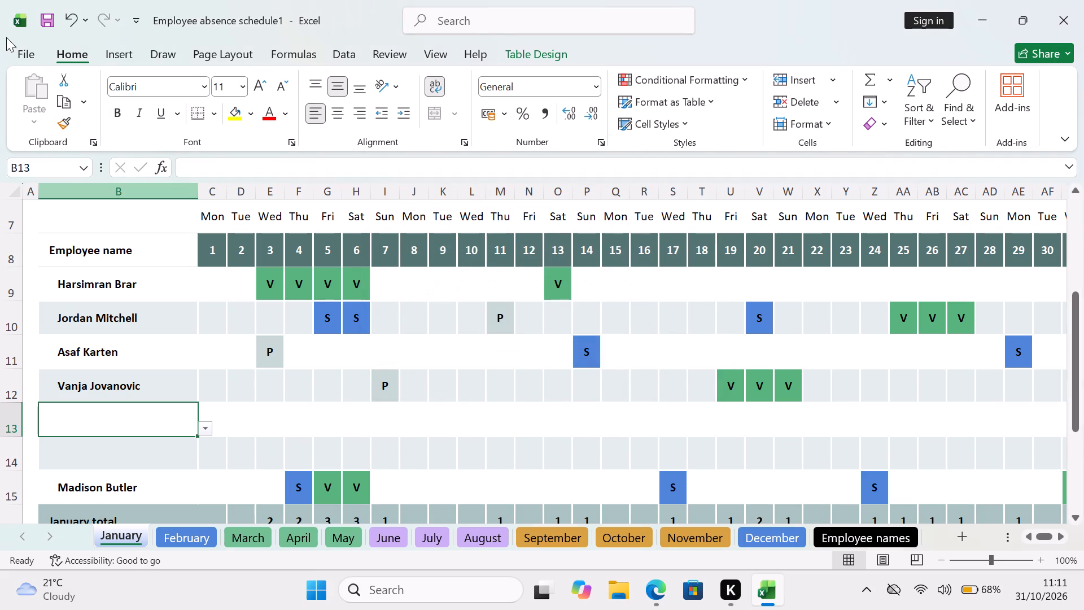
Save a copy of the workbook in the Documents folder as Employee absence schedule 2018, in Excel Workbook format.
click(18, 47)
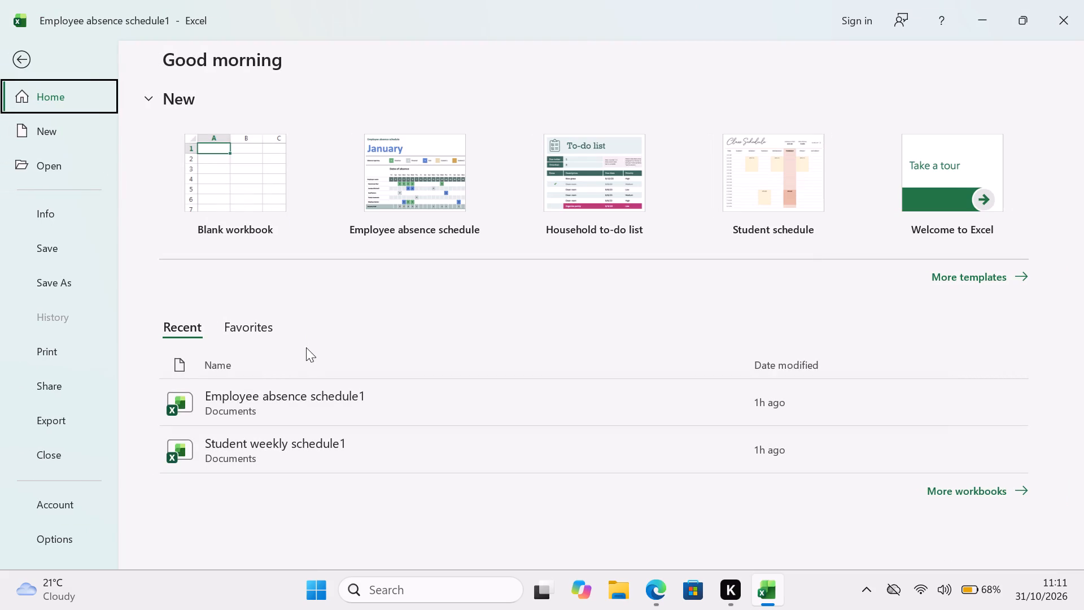
click(73, 284)
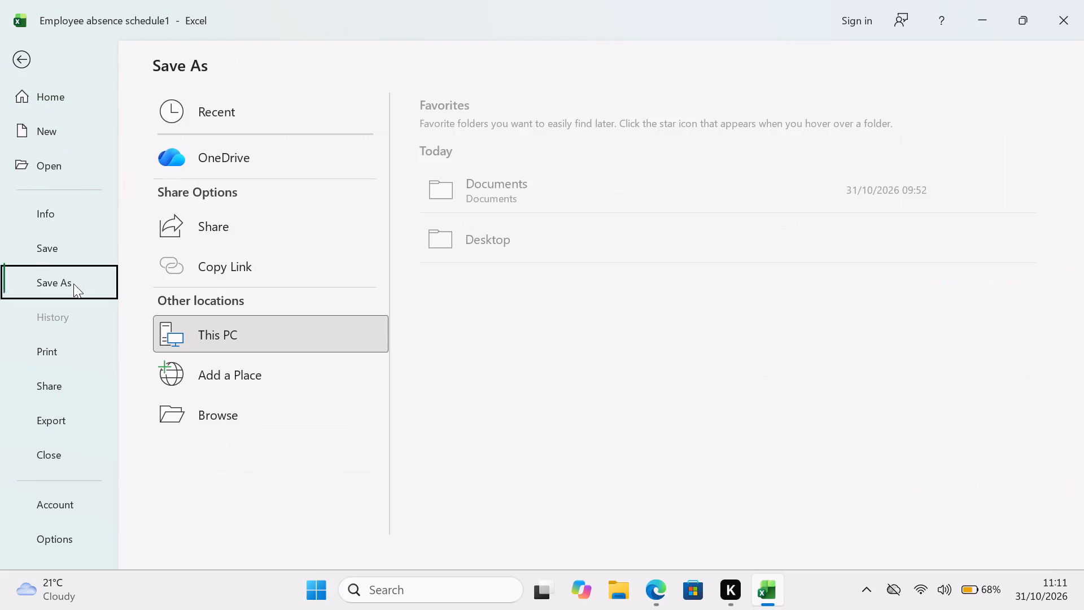
click(531, 186)
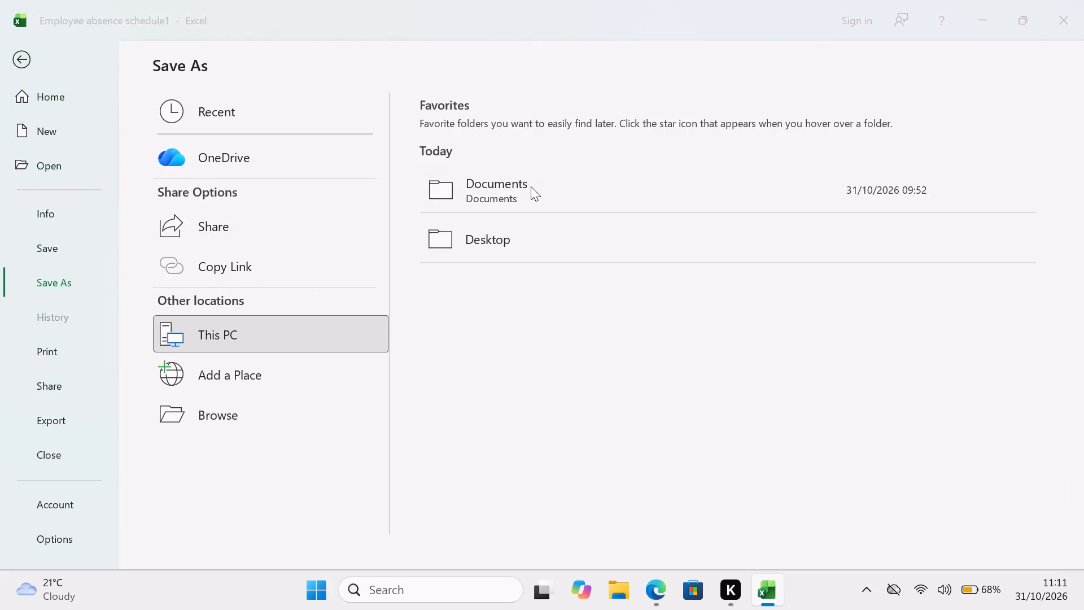
click(372, 276)
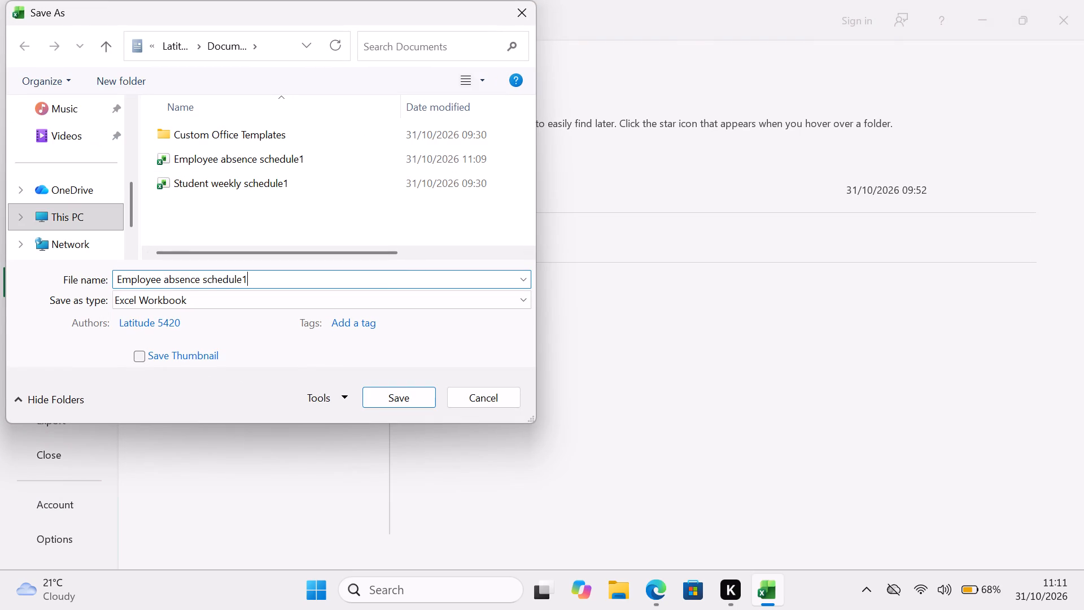
key(BackSpace)
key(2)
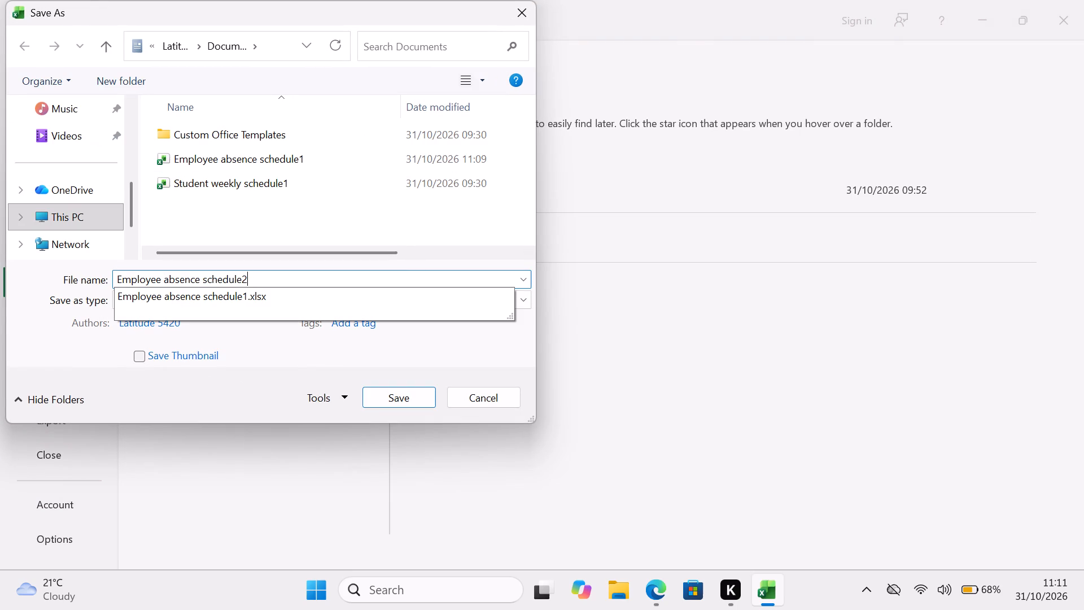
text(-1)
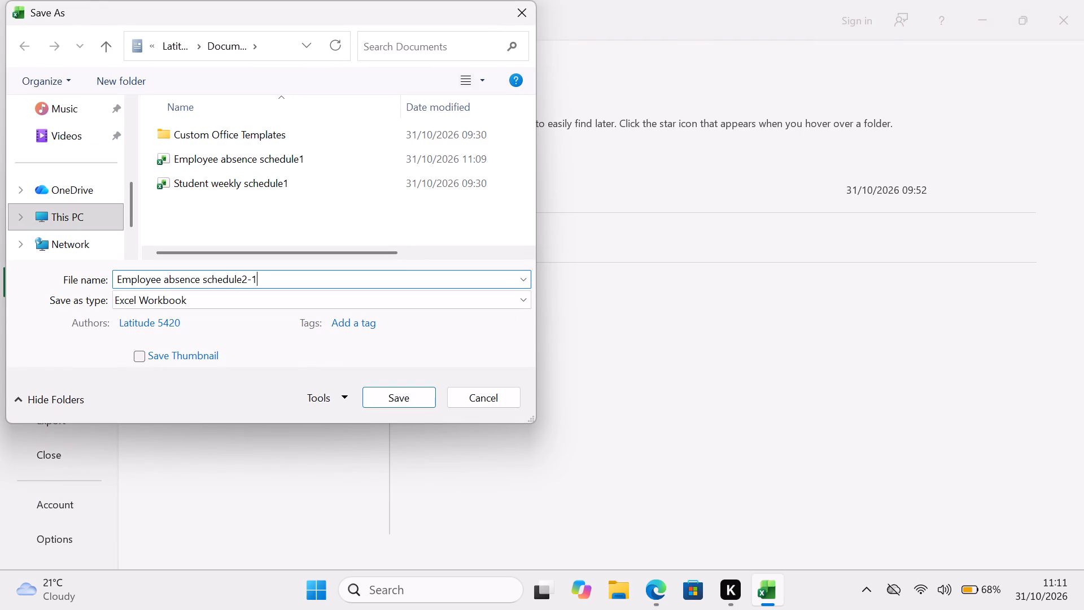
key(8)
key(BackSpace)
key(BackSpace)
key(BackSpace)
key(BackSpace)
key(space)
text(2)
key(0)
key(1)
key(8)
click(418, 393)
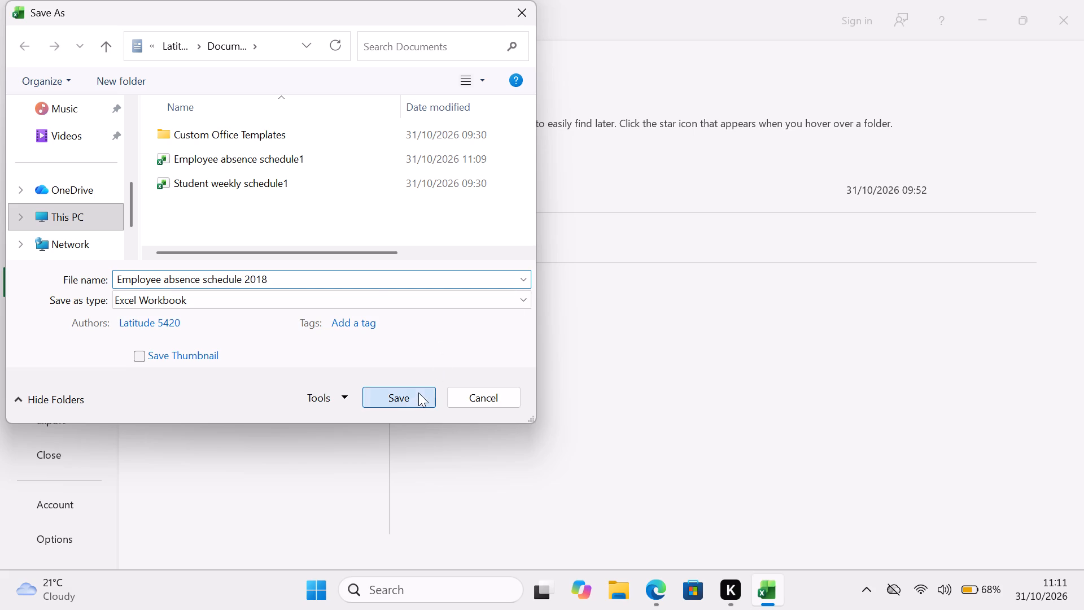